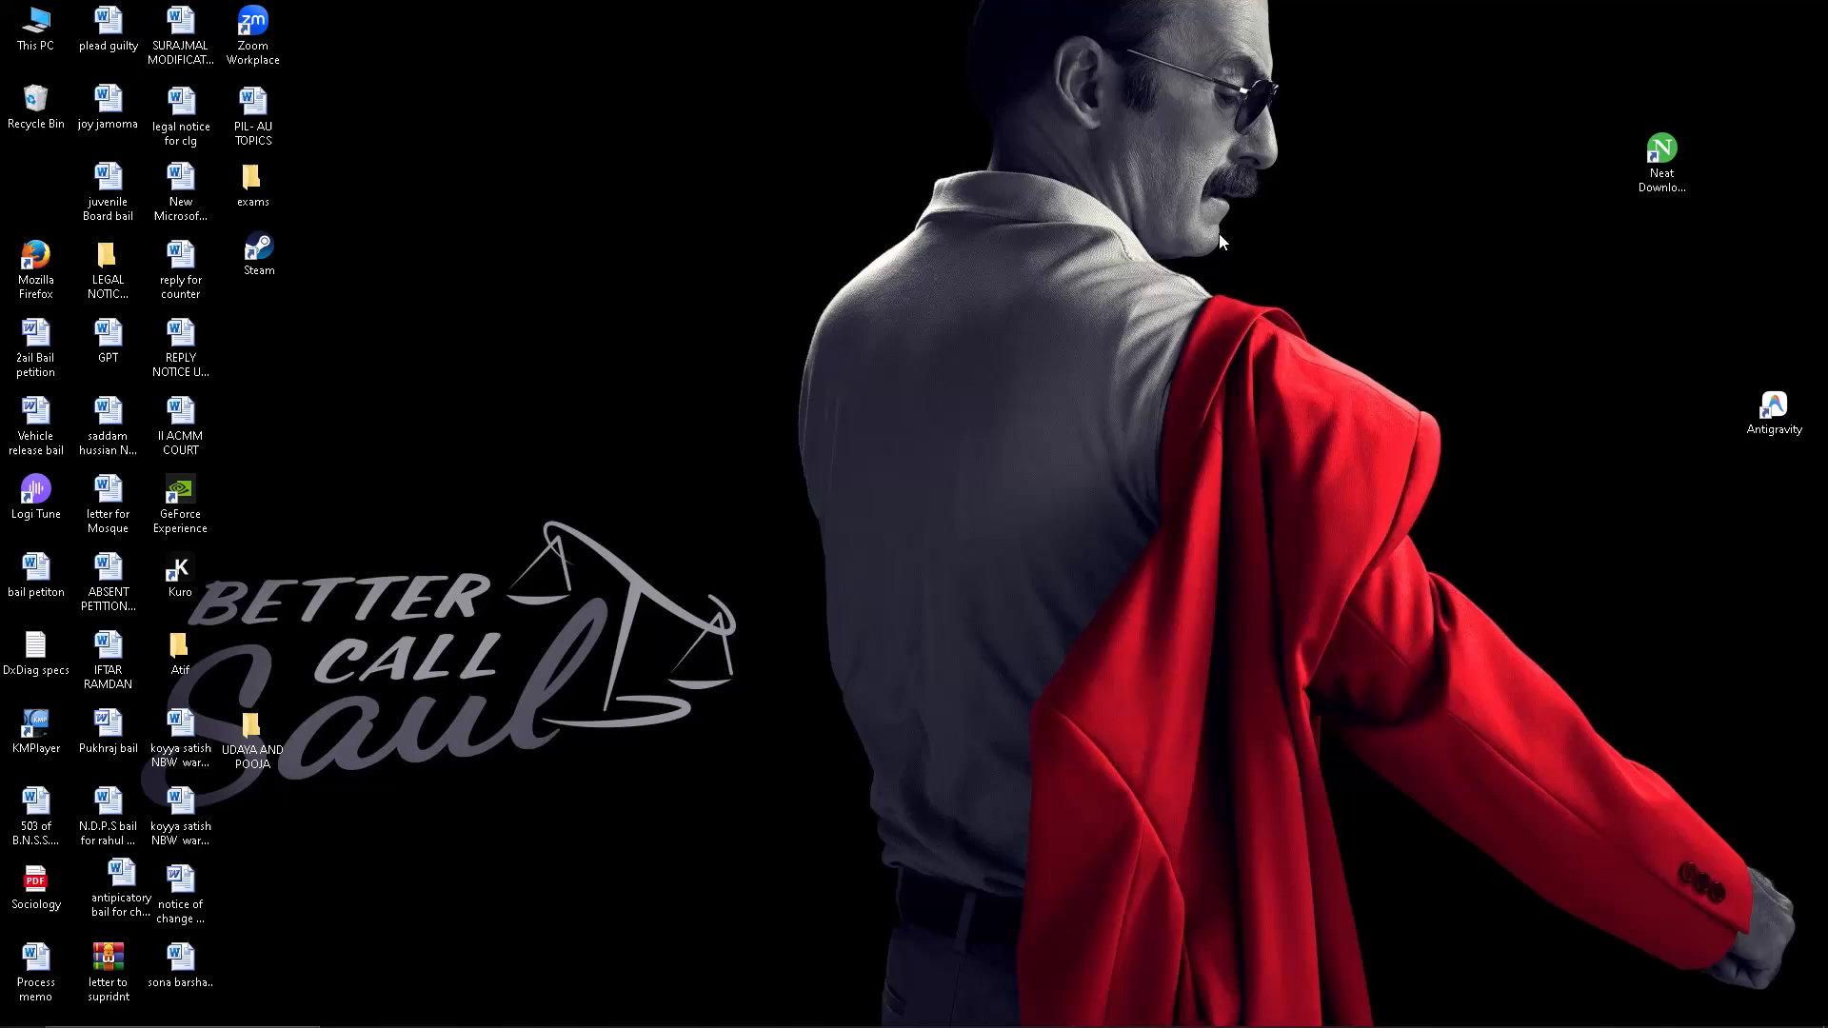
Switch to the "309 petition crpc" document in Word and delete numbered paragraphs 1 to 6 between the court salutation and the PRAYER heading.
{"action": "left_click", "coordinate": [832, 1007]}
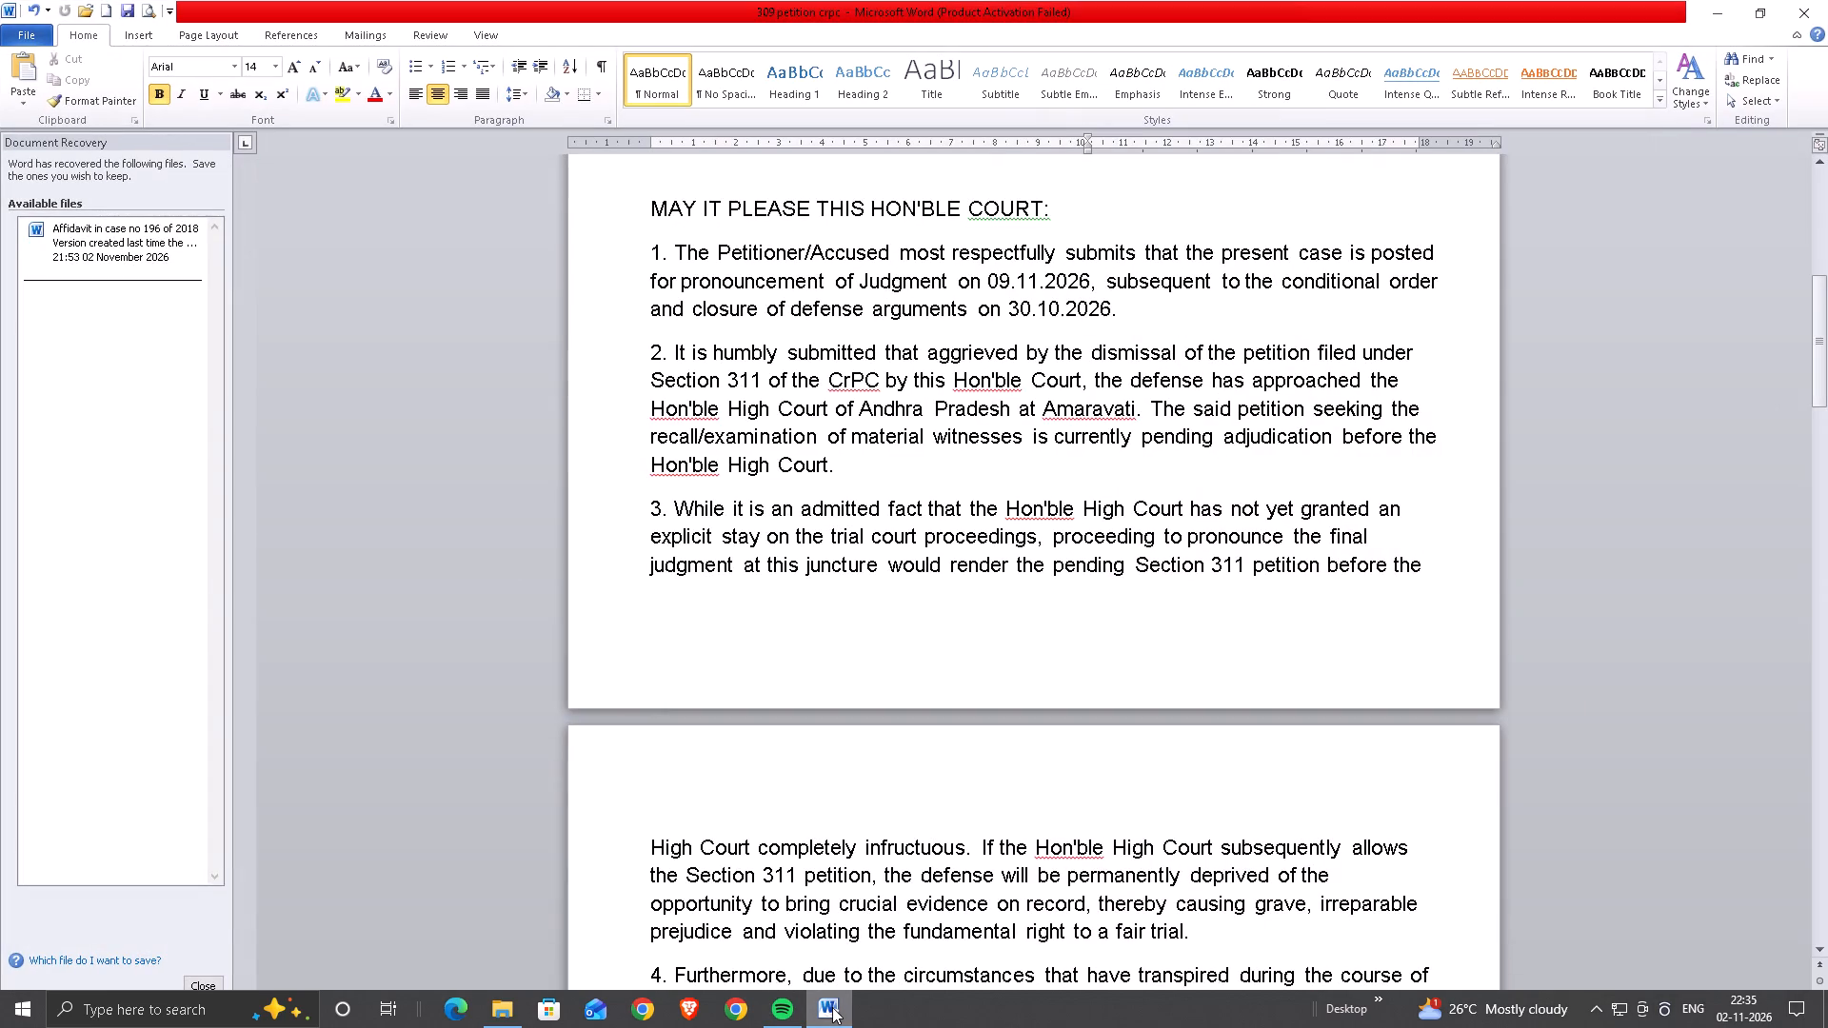
{"action": "scroll", "coordinate": [806, 794], "scroll_direction": "up", "scroll_amount": 4}
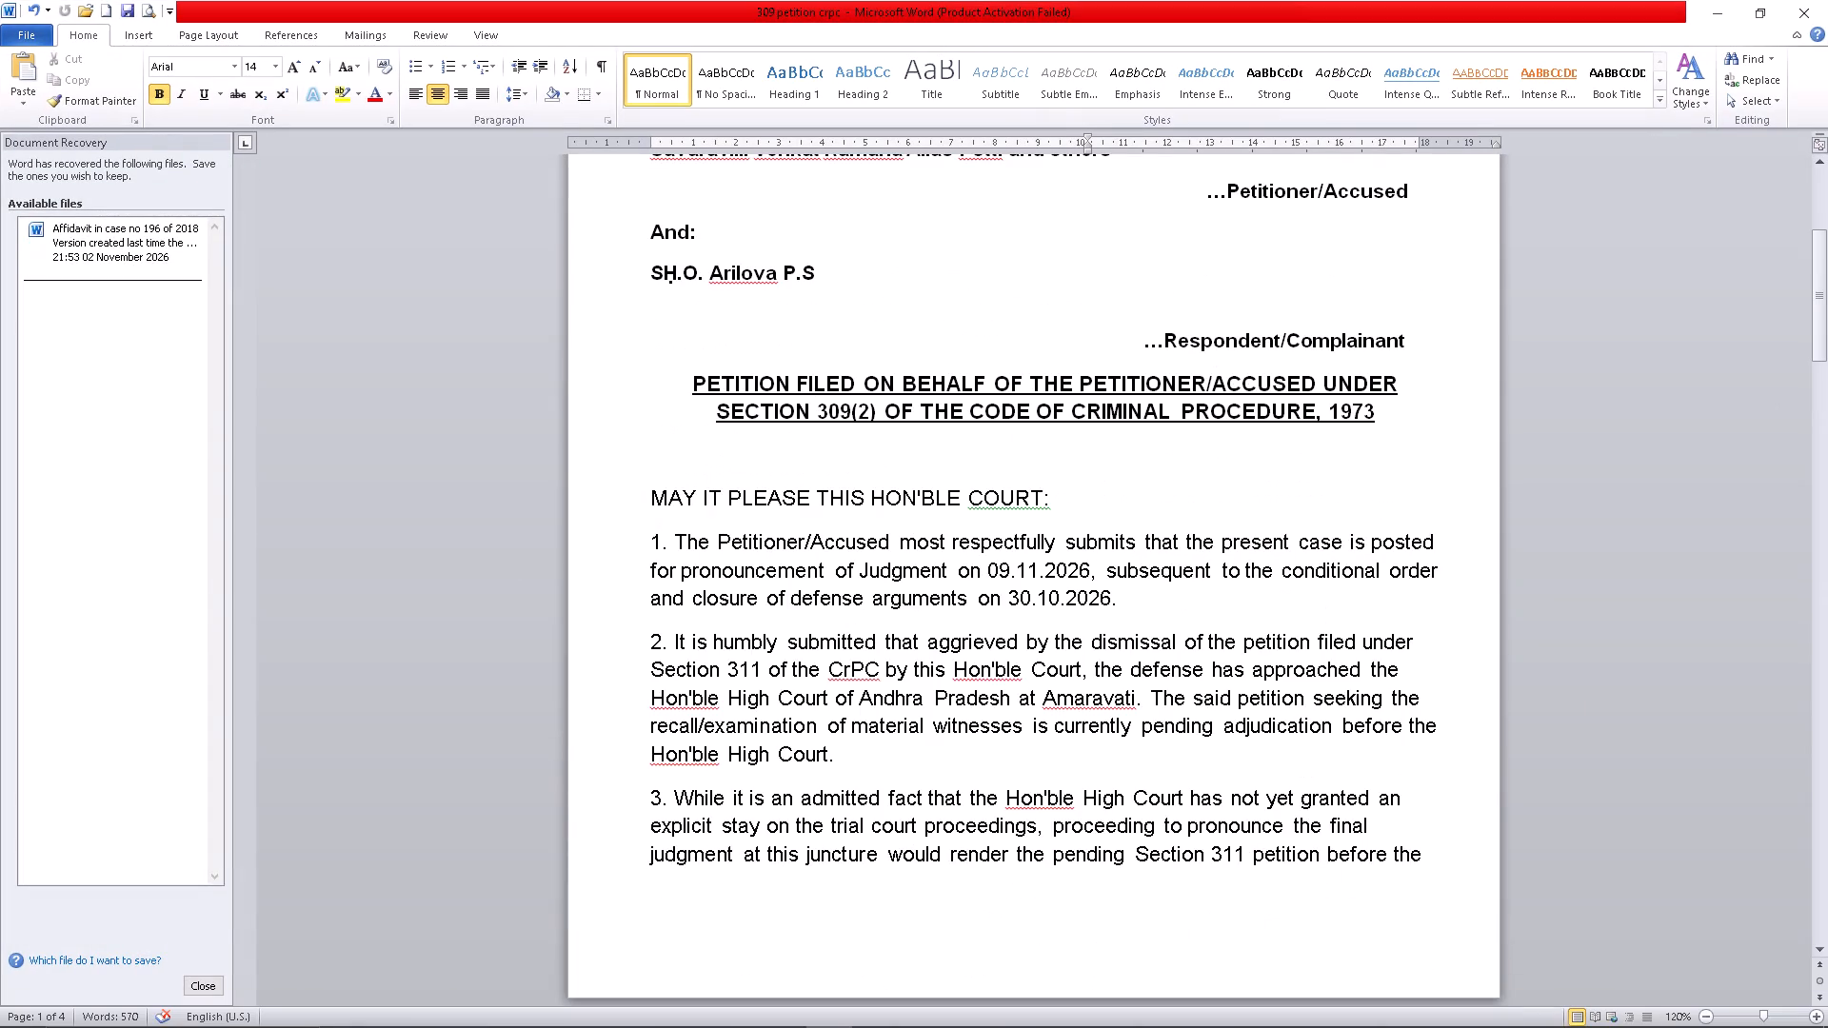
{"action": "left_click_drag", "start_coordinate": [649, 546], "coordinate": [1204, 1001]}
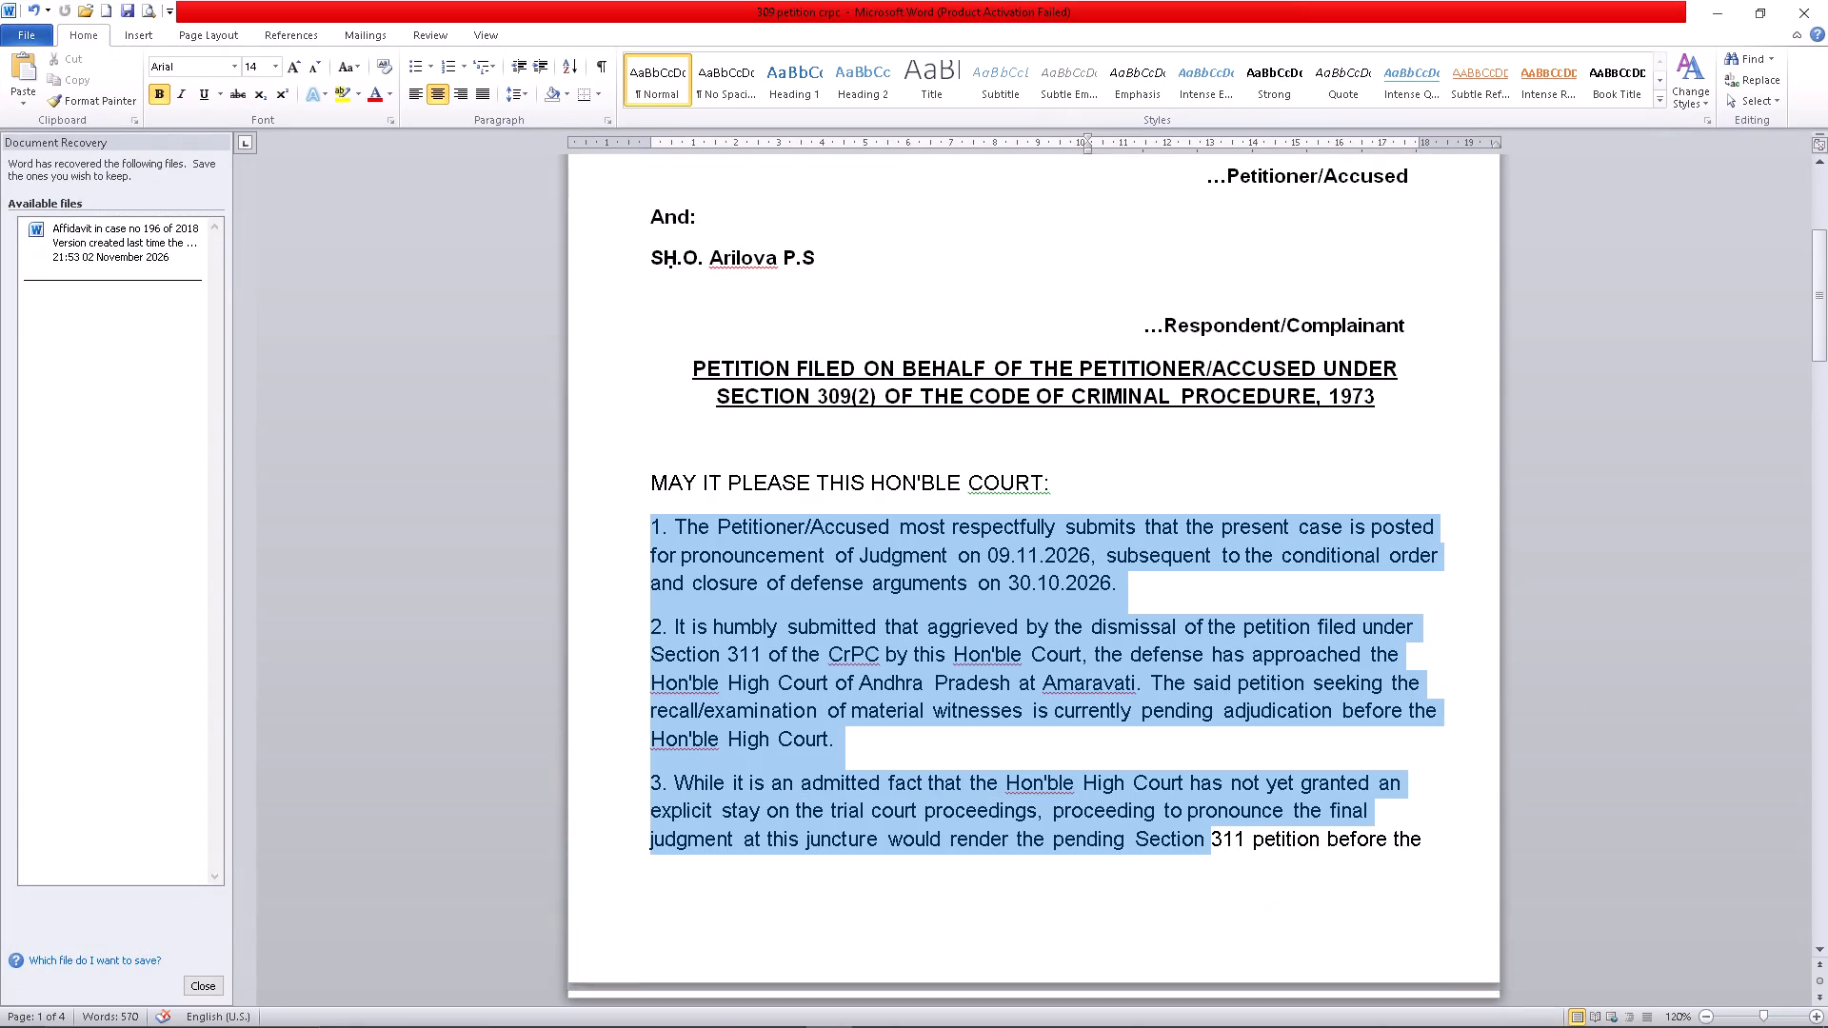
{"action": "left_click_drag", "start_coordinate": [1204, 1001], "coordinate": [1377, 1027]}
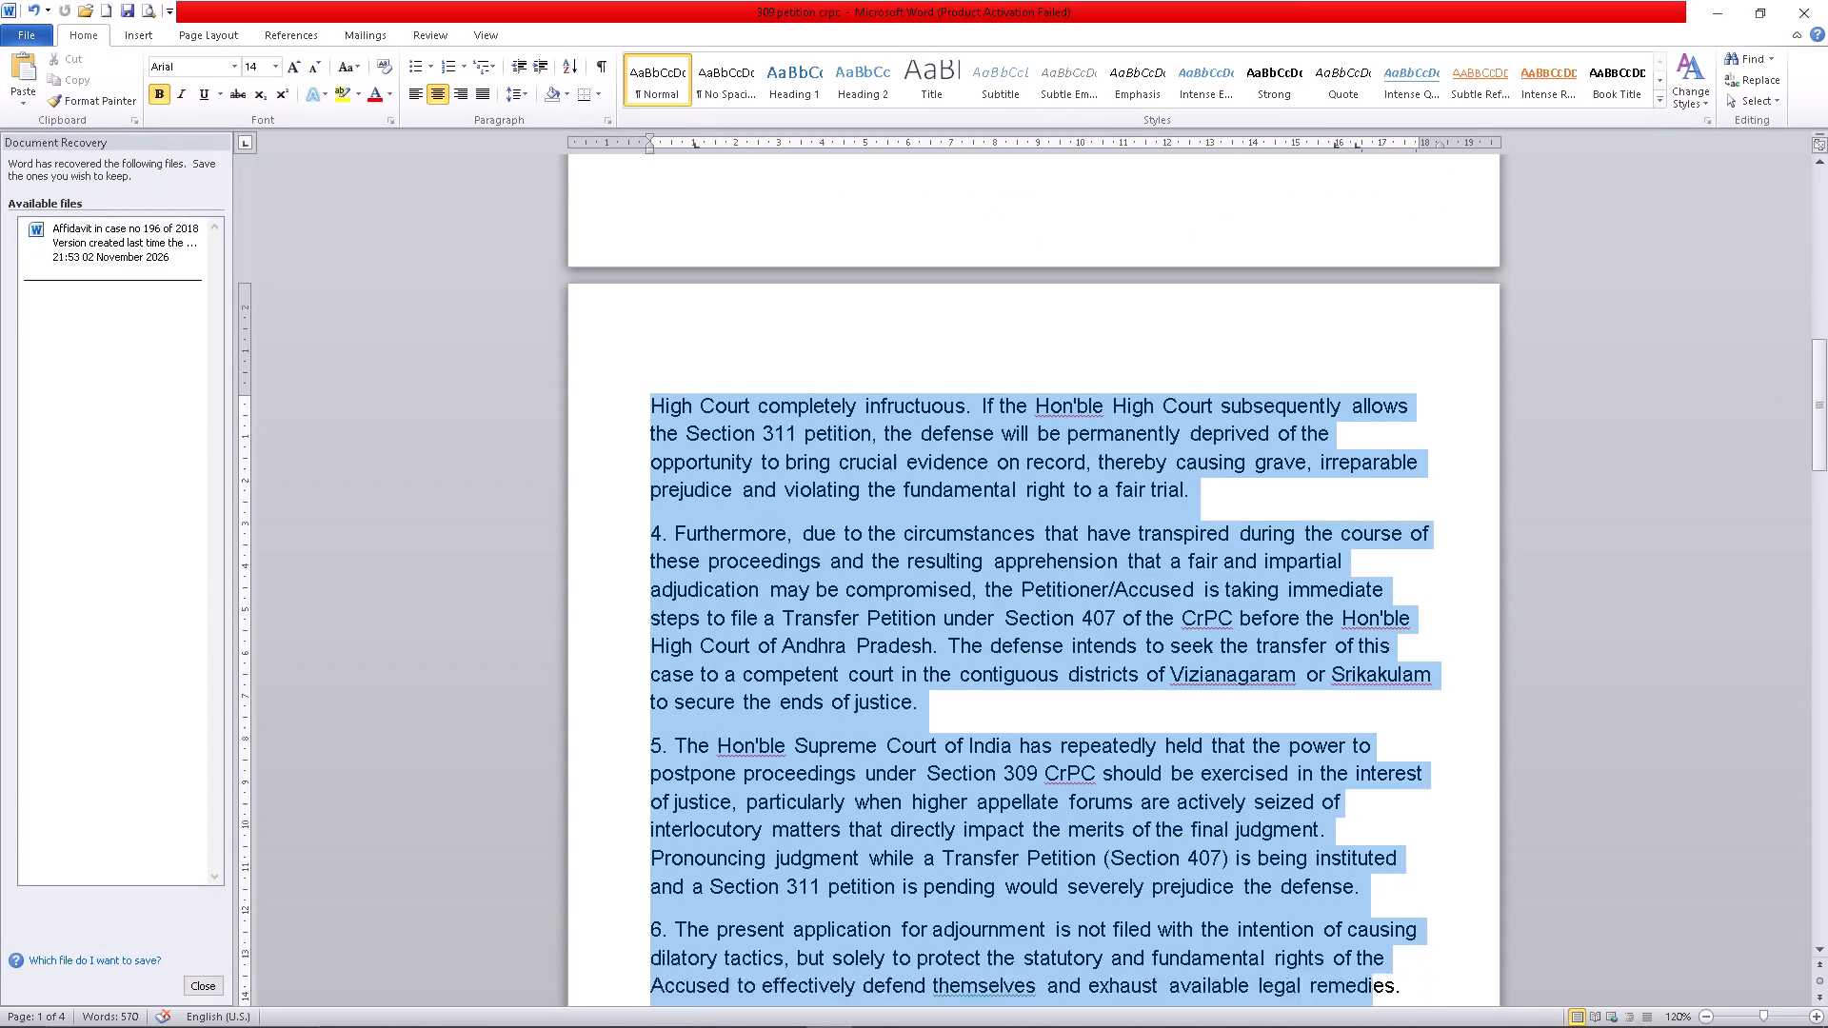
{"action": "left_click_drag", "start_coordinate": [1377, 1027], "coordinate": [1399, 781]}
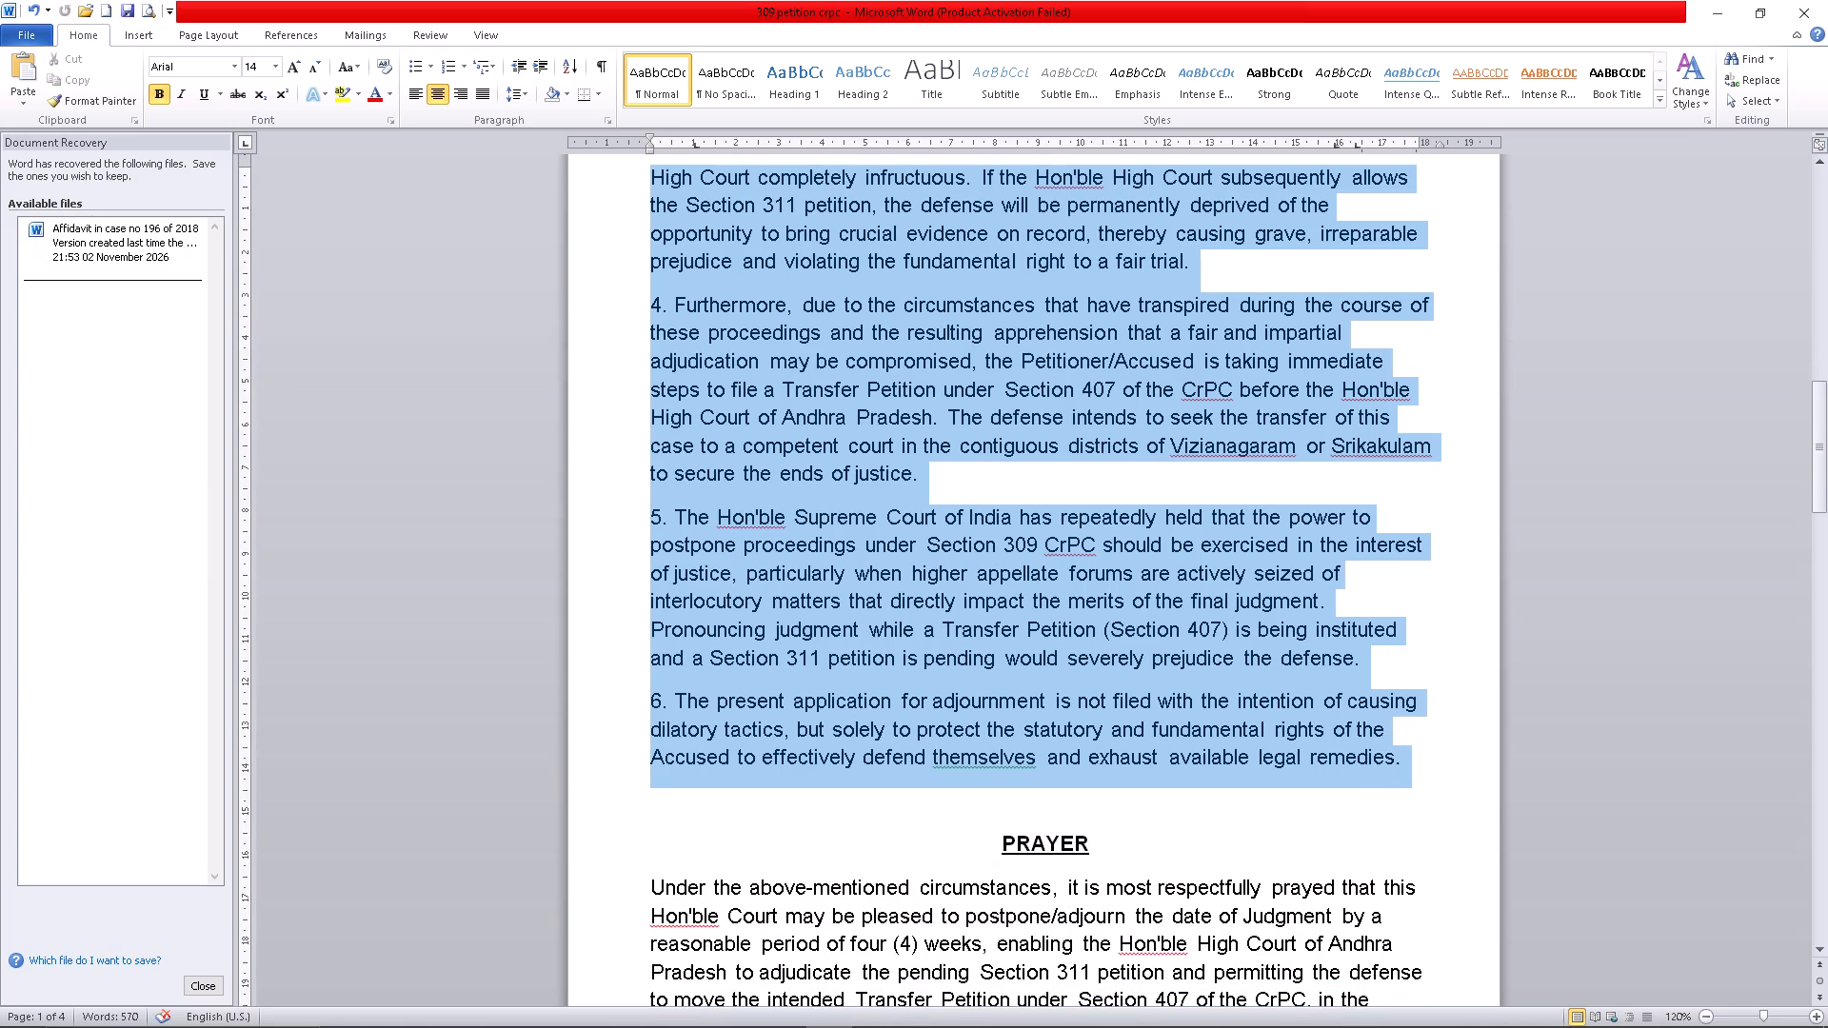
{"action": "left_click_drag", "start_coordinate": [1399, 781], "coordinate": [1401, 779]}
{"action": "key", "text": "BackSpace"}
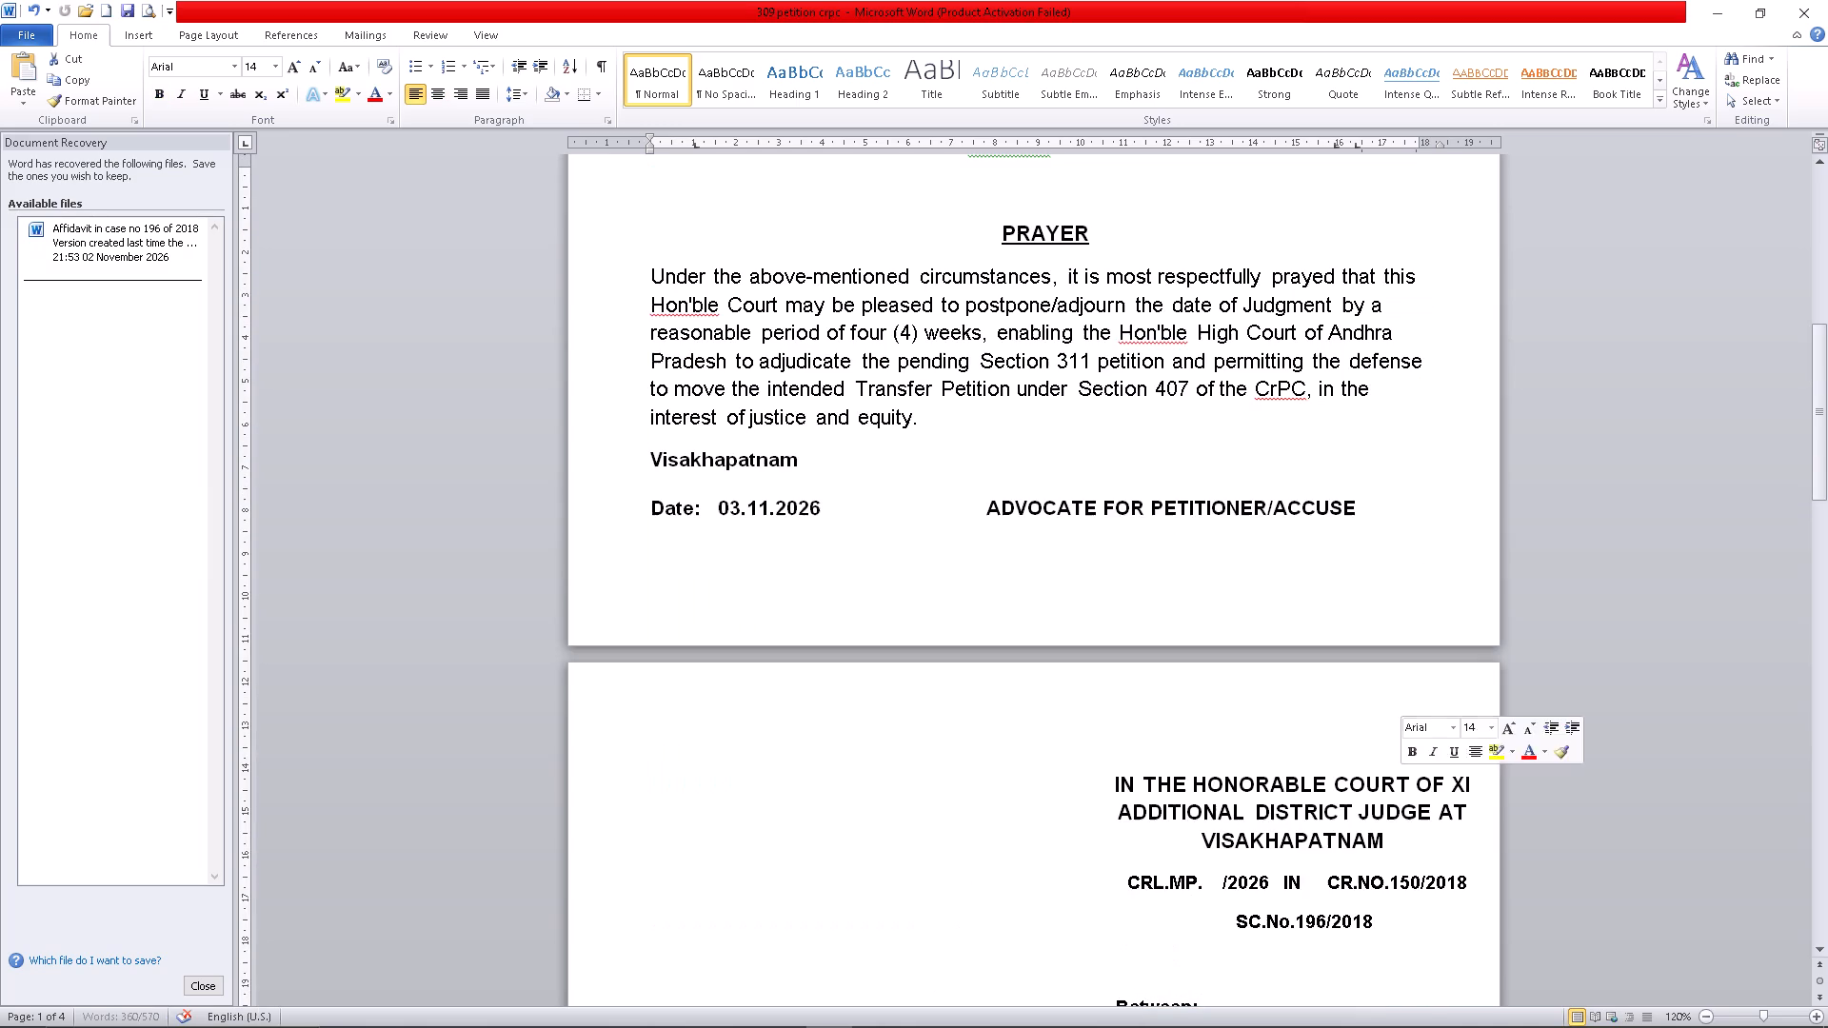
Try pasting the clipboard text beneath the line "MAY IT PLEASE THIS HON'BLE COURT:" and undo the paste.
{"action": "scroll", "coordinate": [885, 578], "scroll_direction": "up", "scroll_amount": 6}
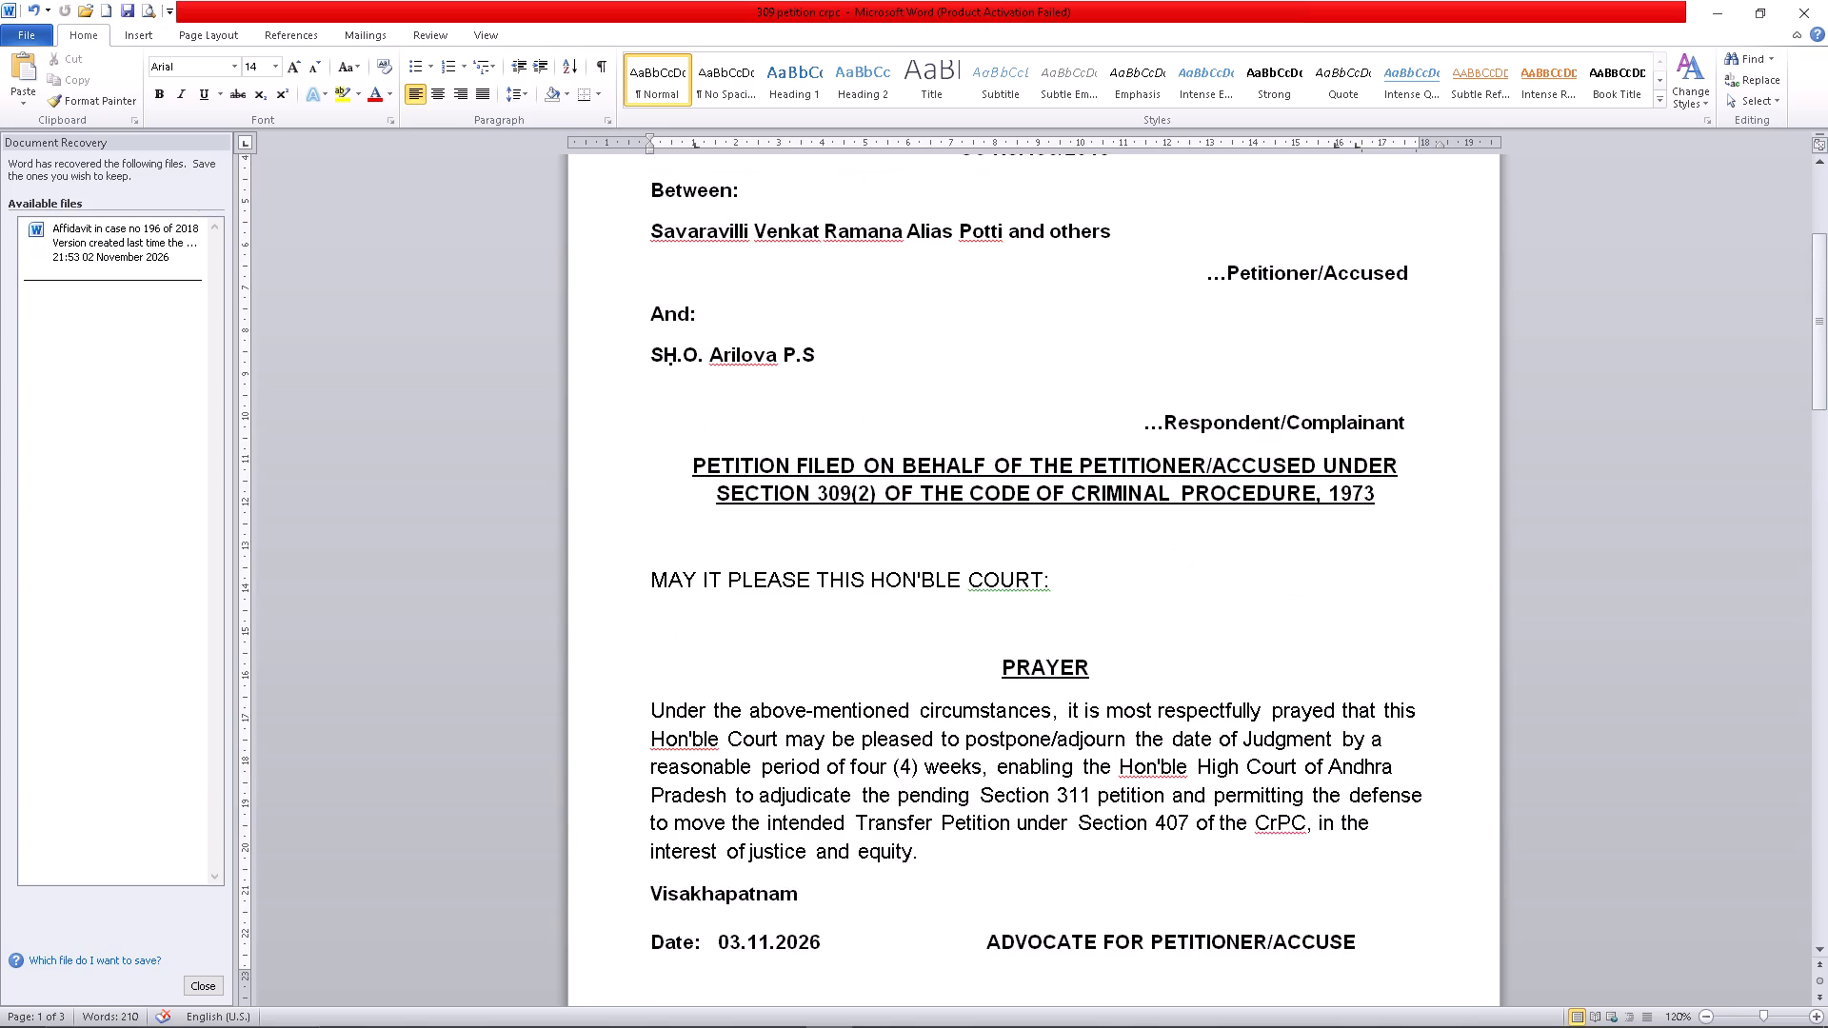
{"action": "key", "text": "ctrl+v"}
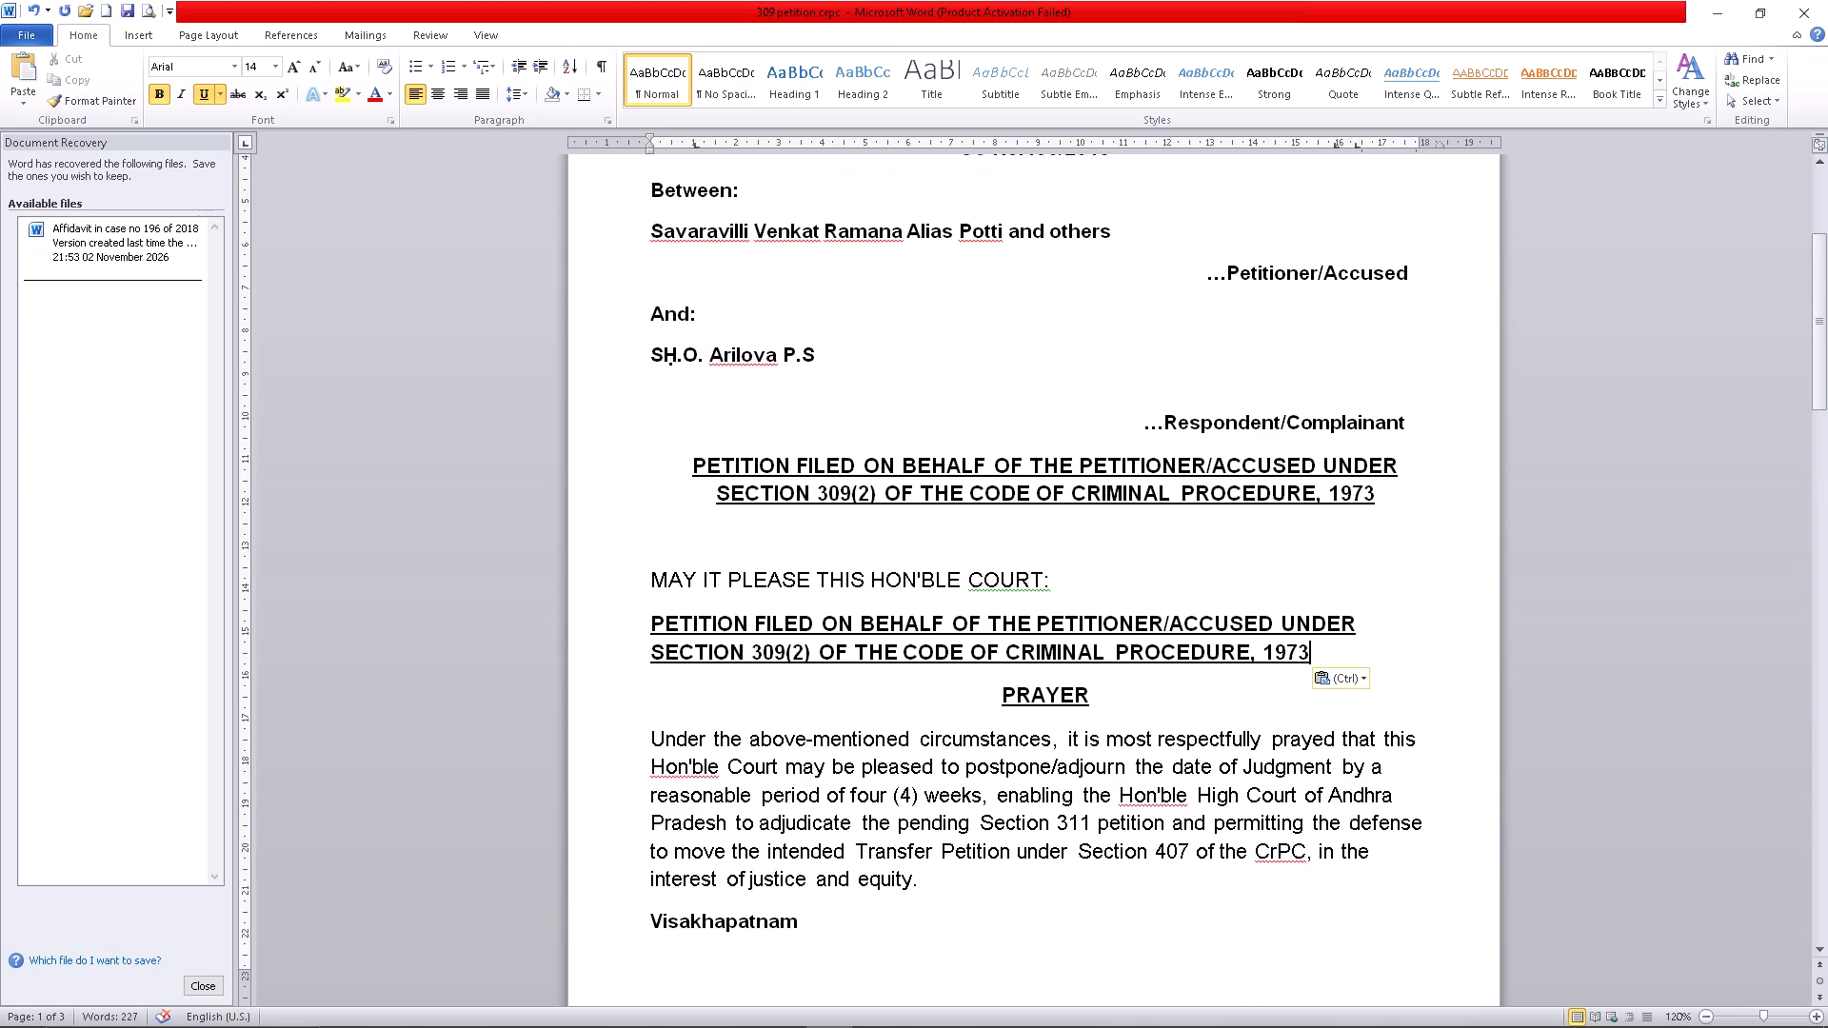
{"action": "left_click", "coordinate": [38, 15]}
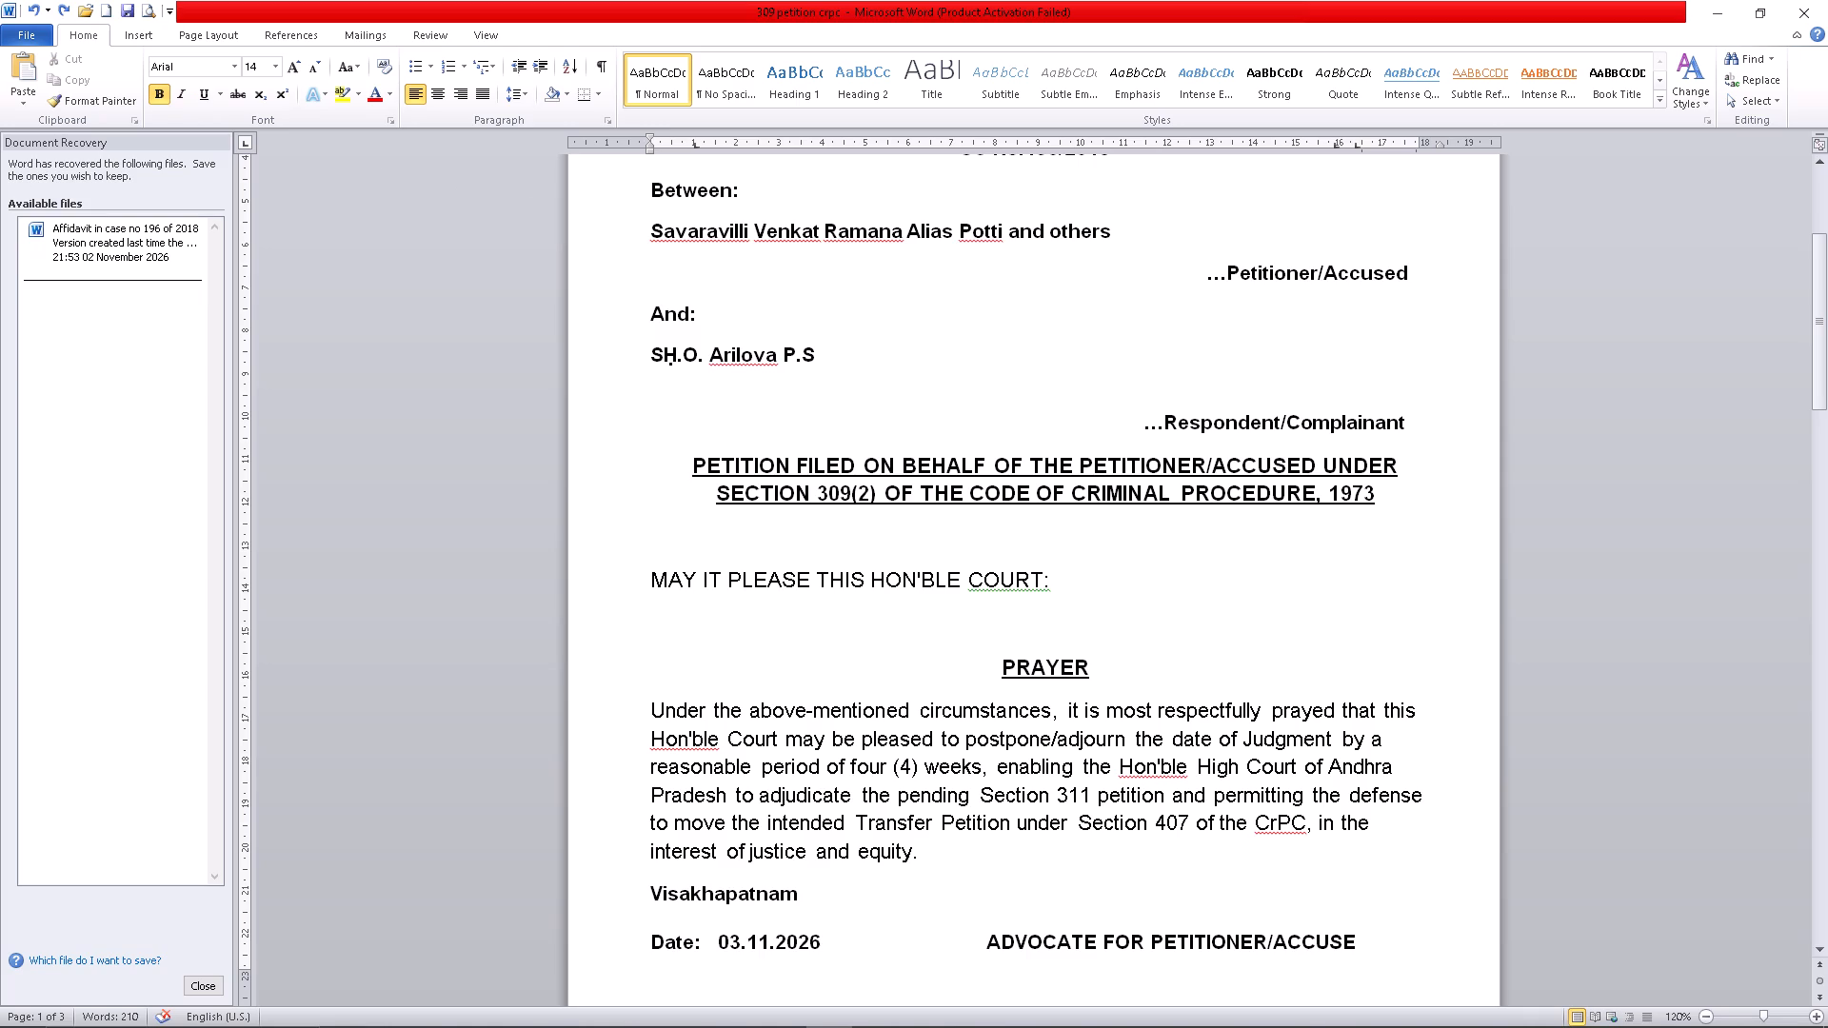
Switch to Google Chrome and open a browser window with the user's profile.
{"action": "left_click", "coordinate": [745, 1011]}
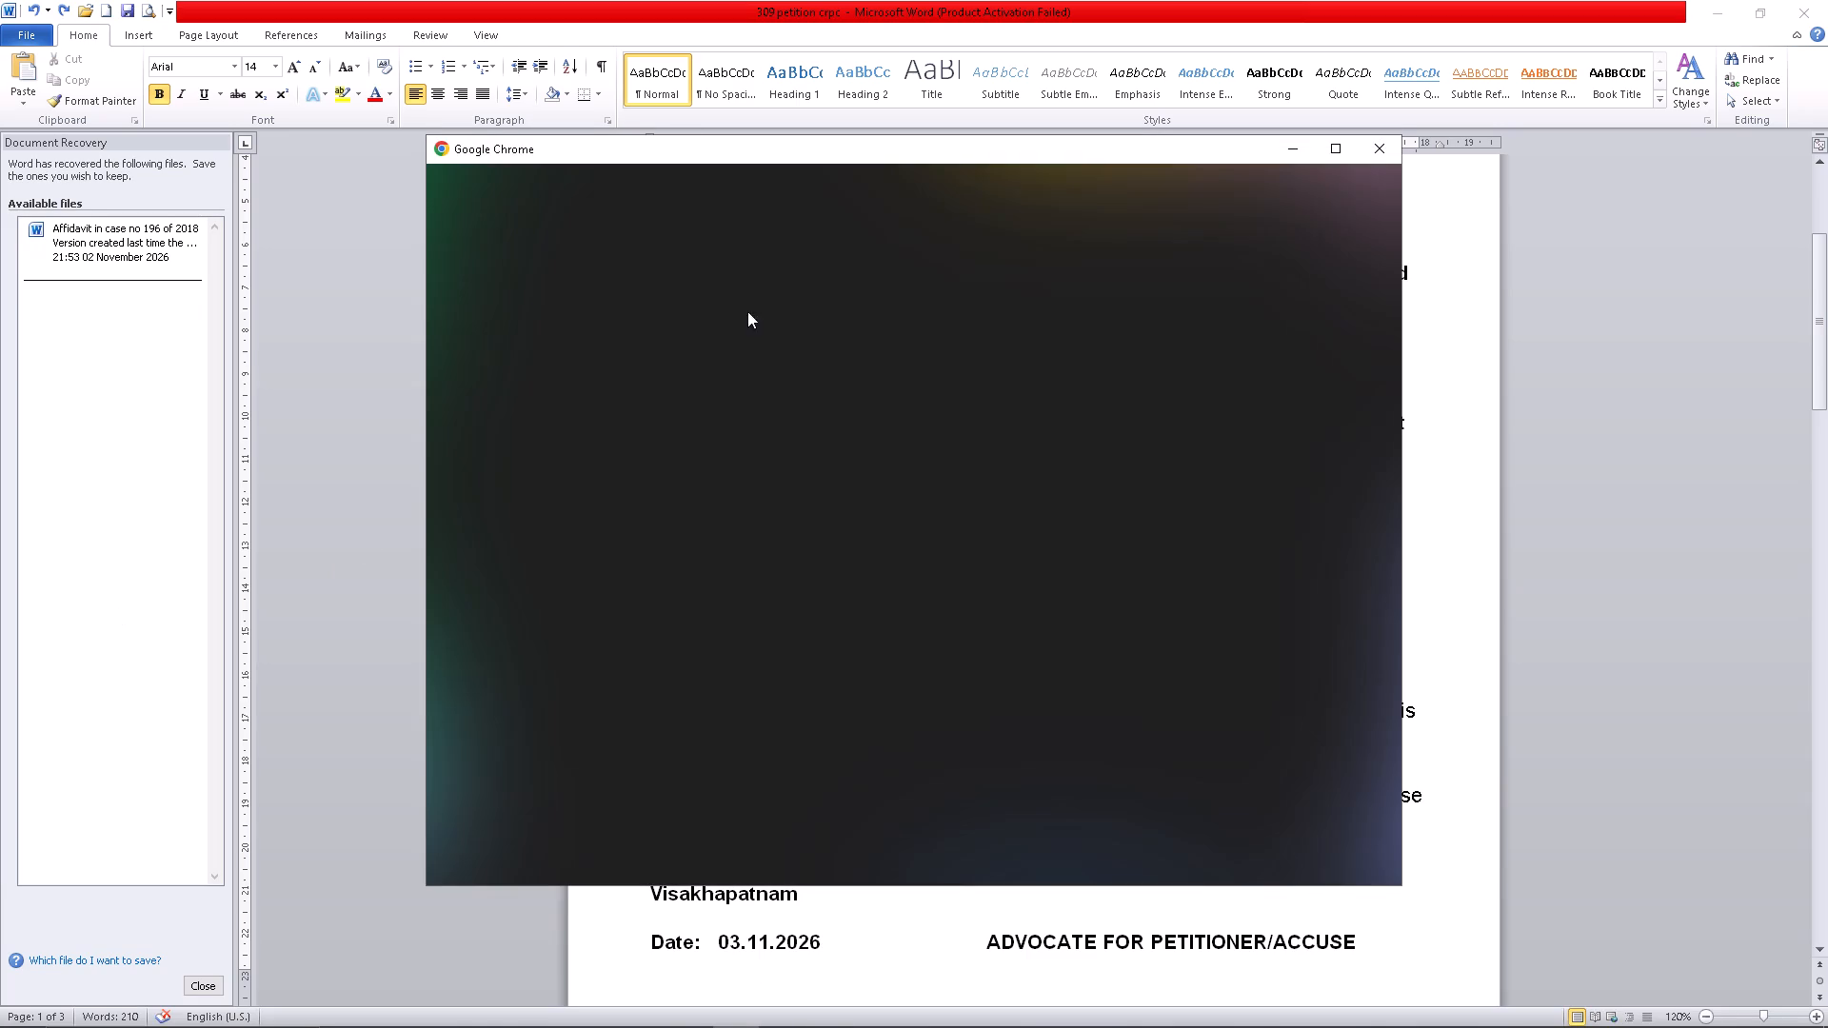
{"action": "left_click", "coordinate": [1003, 523]}
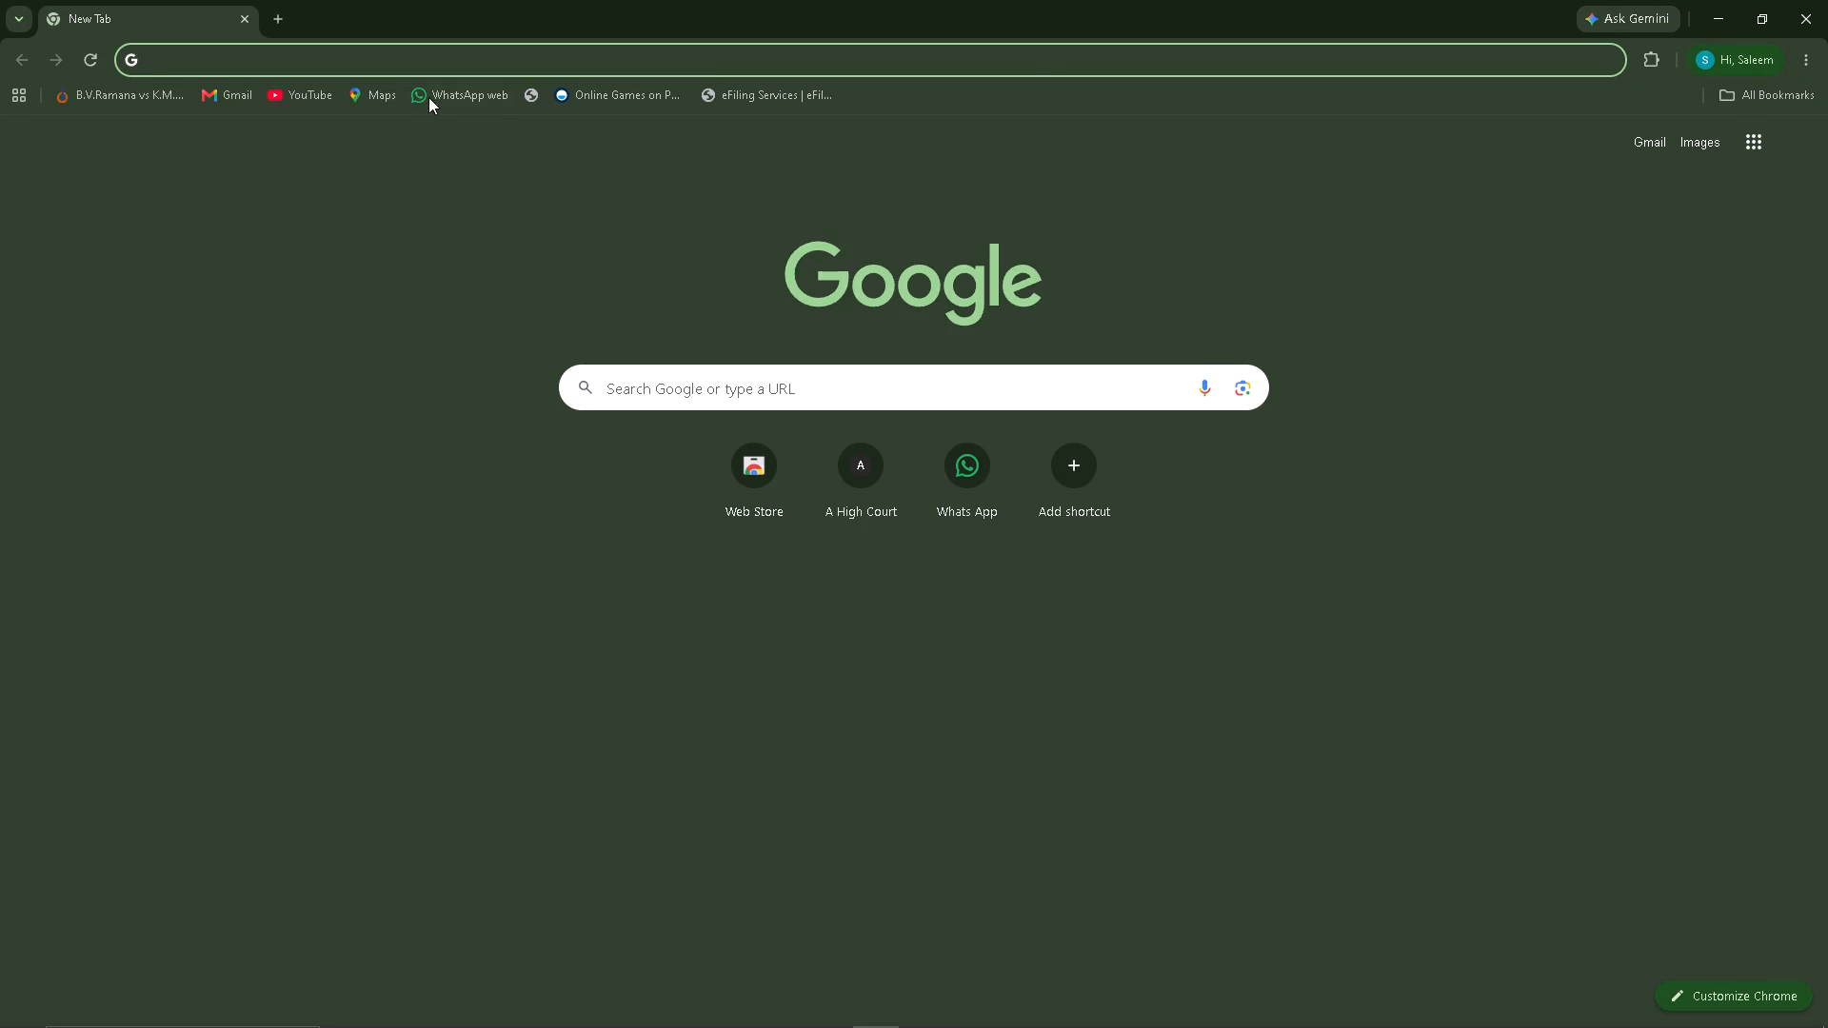
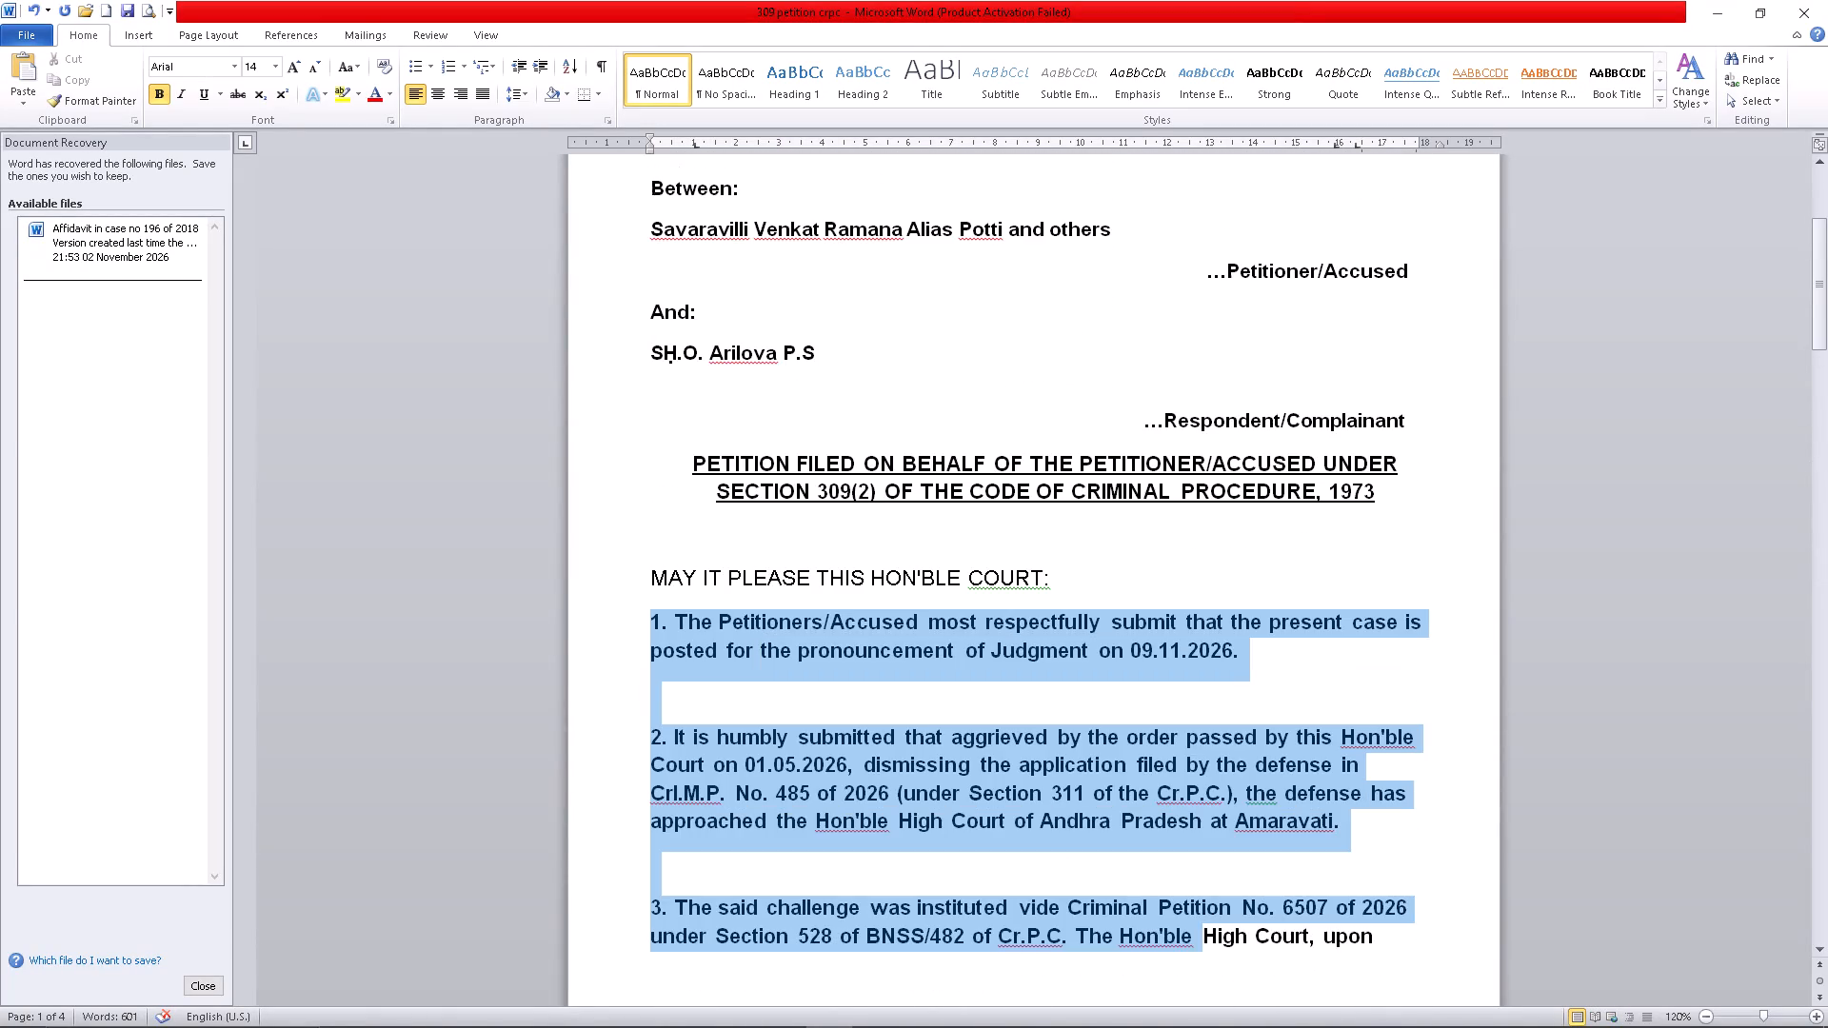
Remove the bold formatting from numbered paragraphs 1 to 6, from below the court salutation down to the PRAYER text.
{"action": "left_click_drag", "start_coordinate": [1175, 1007], "coordinate": [1228, 1027]}
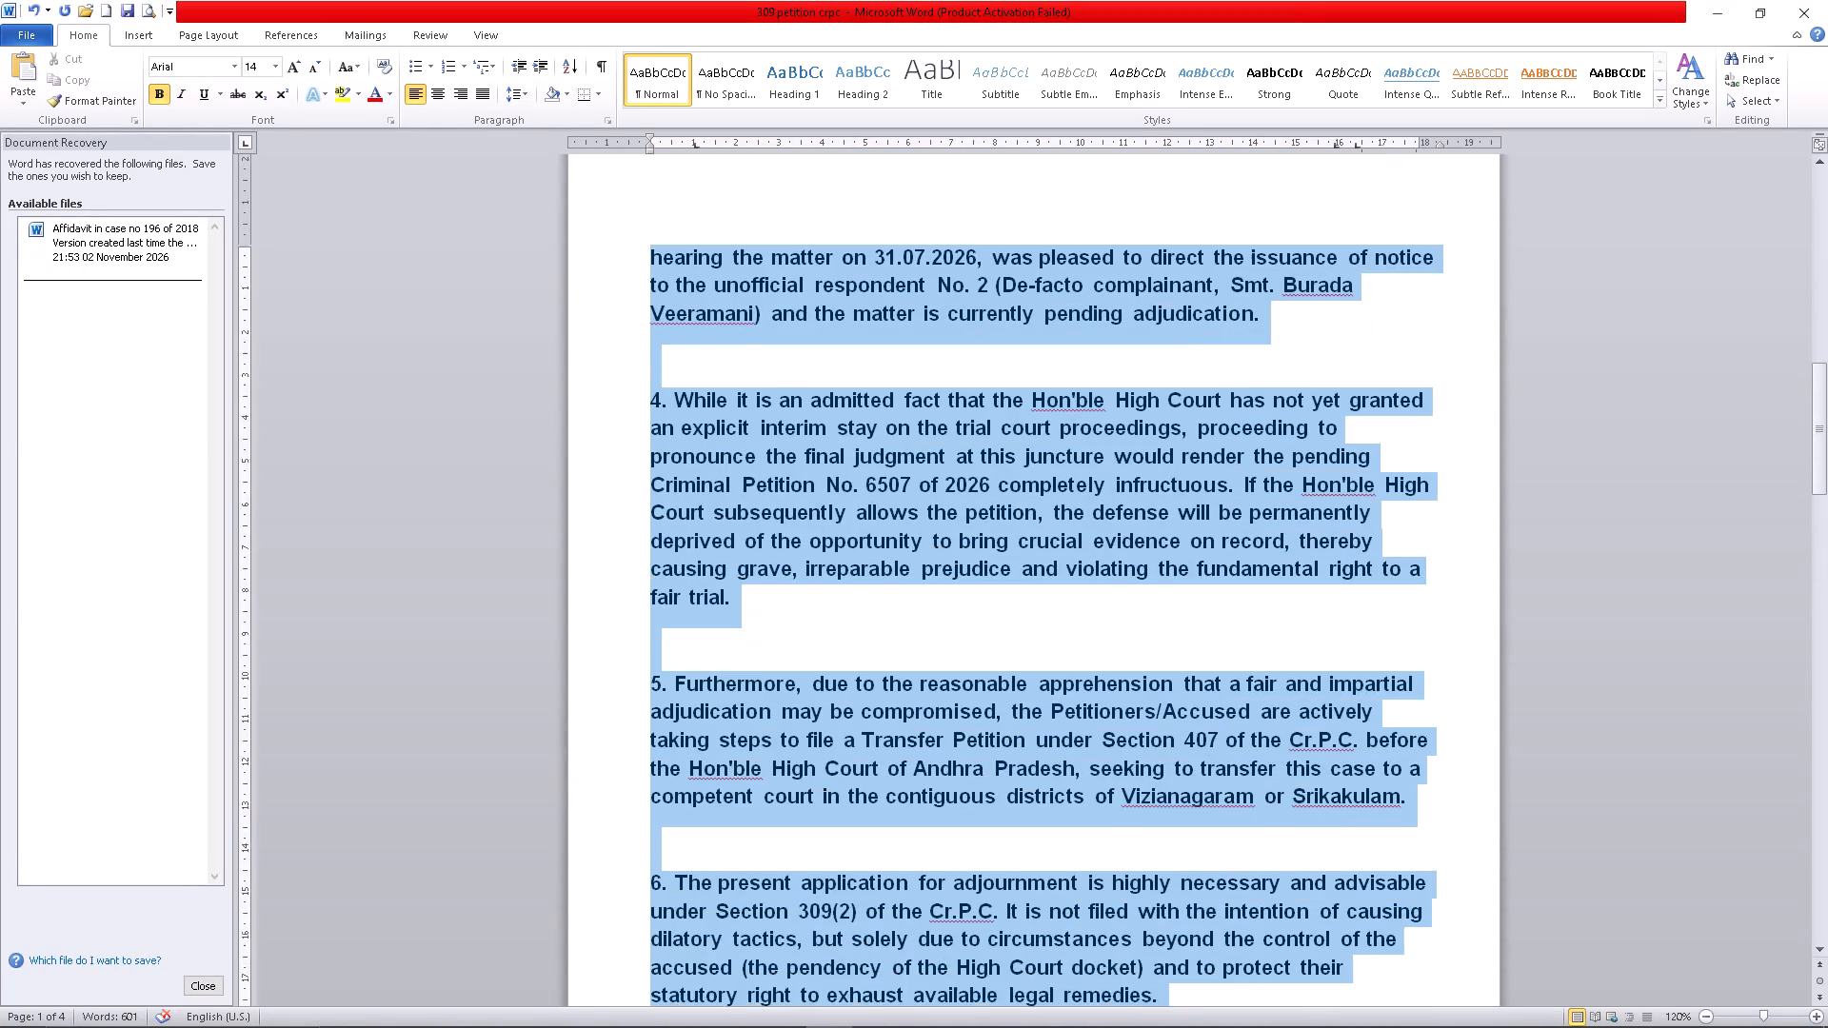
{"action": "left_click_drag", "start_coordinate": [1228, 1027], "coordinate": [1213, 625]}
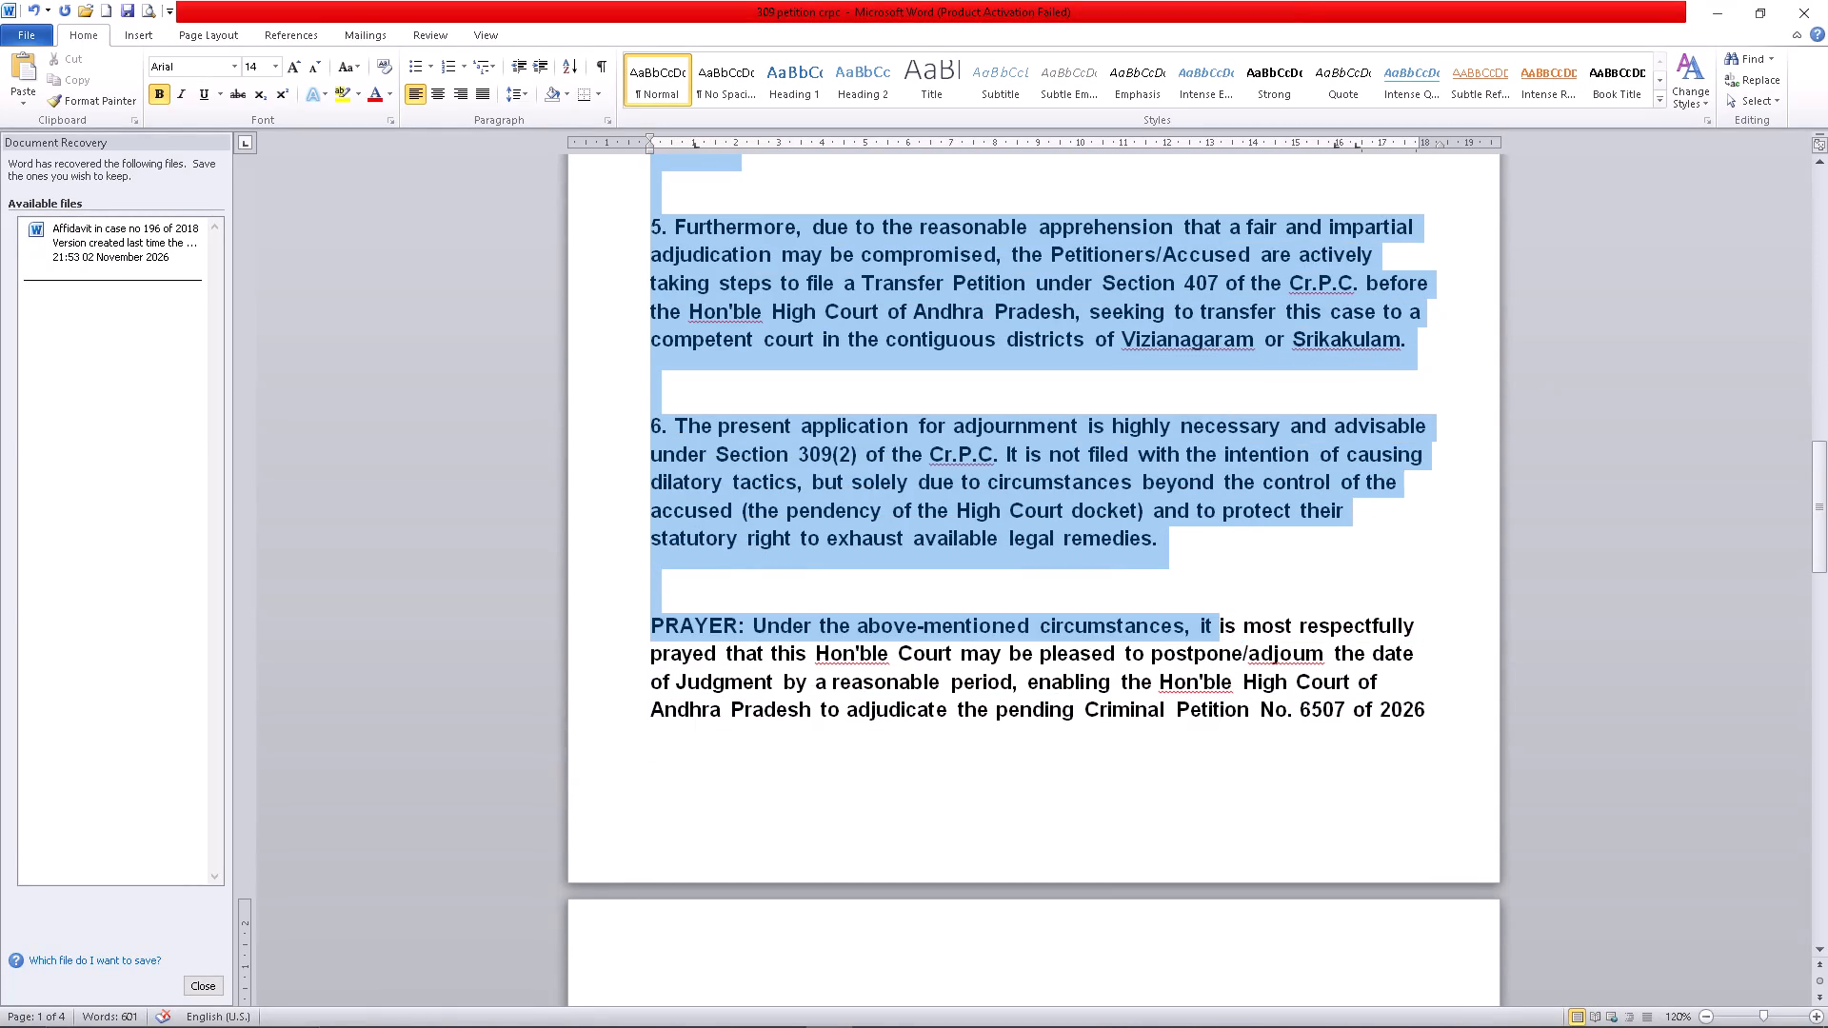
{"action": "left_click_drag", "start_coordinate": [1213, 625], "coordinate": [1211, 573]}
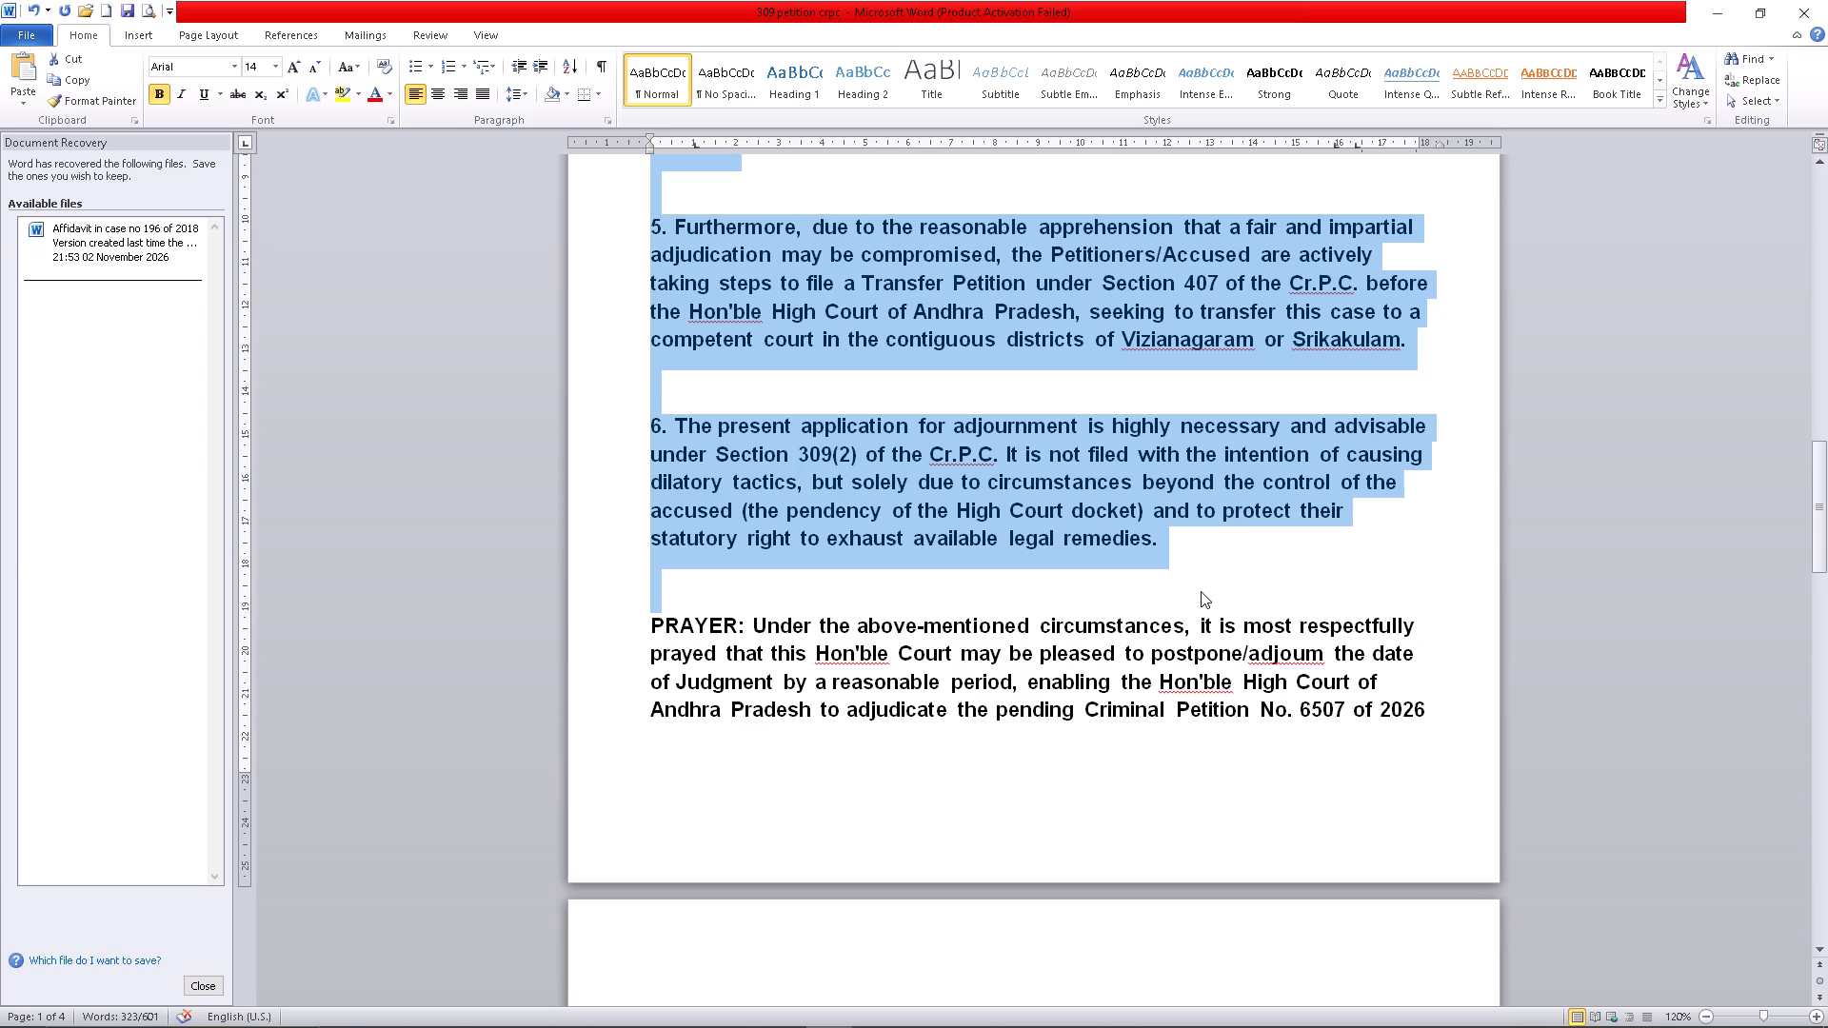
{"action": "left_click", "coordinate": [162, 97]}
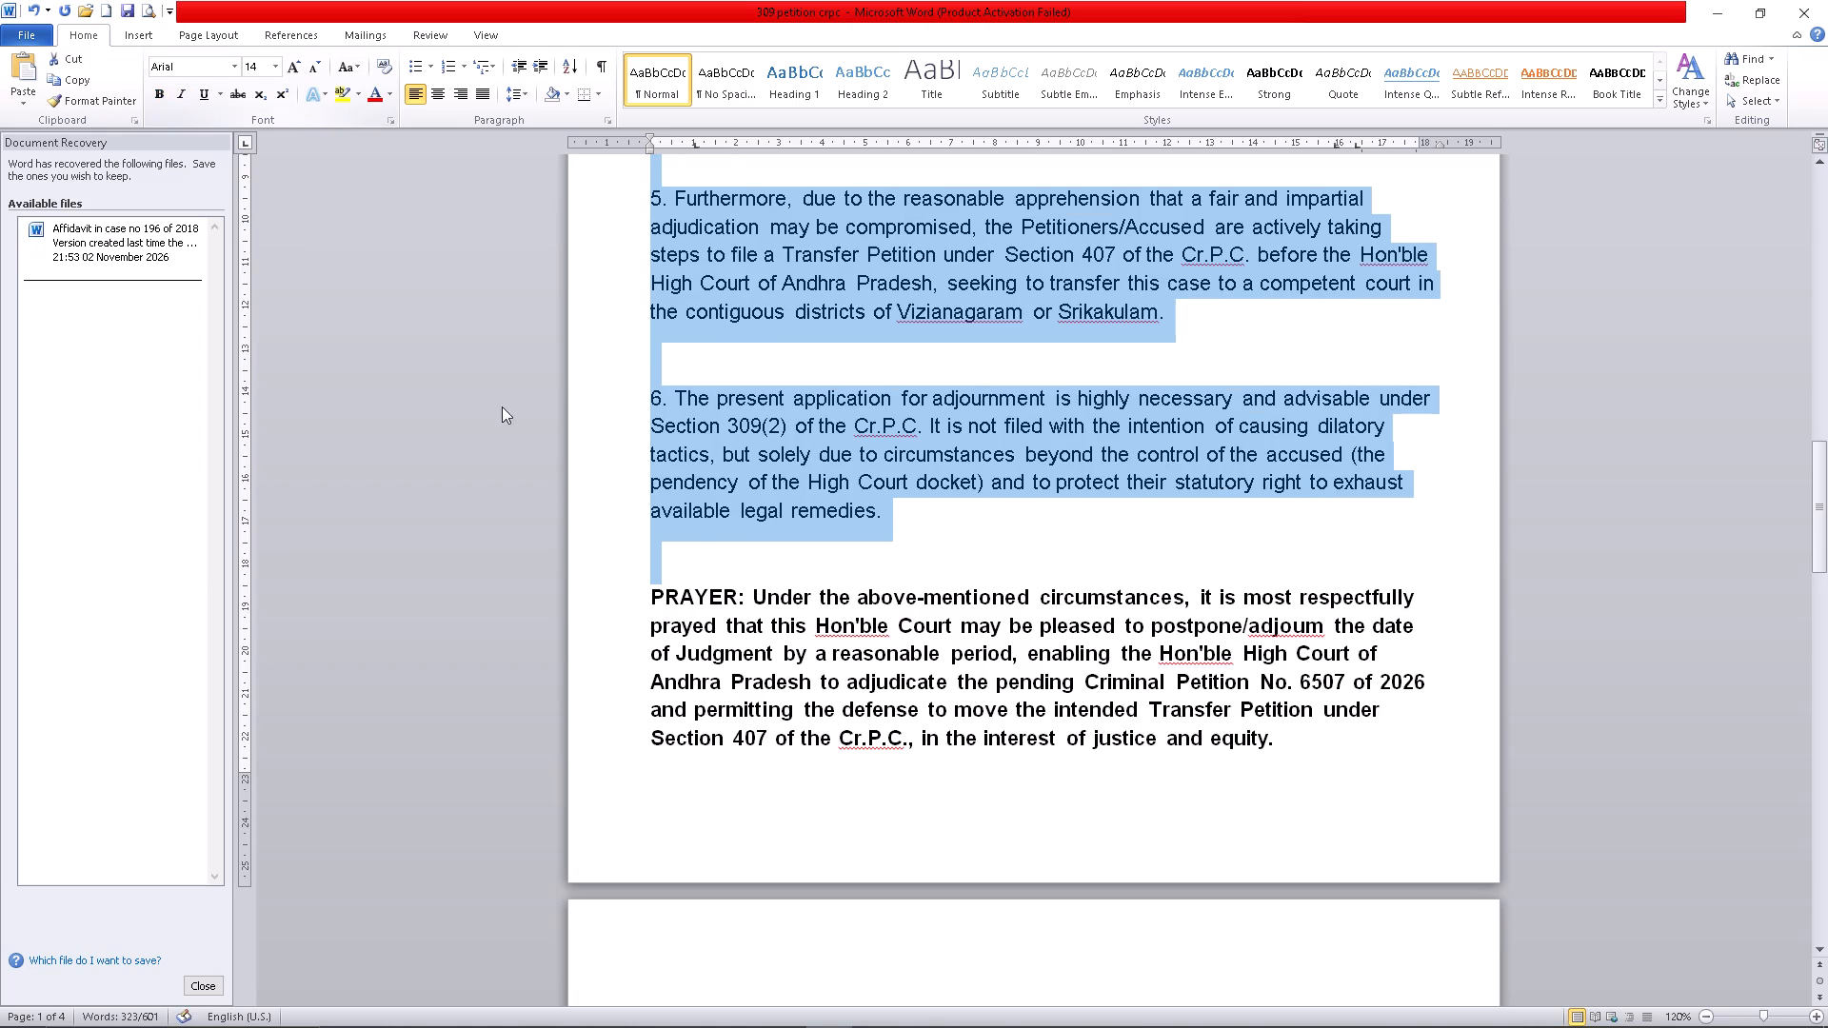
{"action": "left_click", "coordinate": [747, 575]}
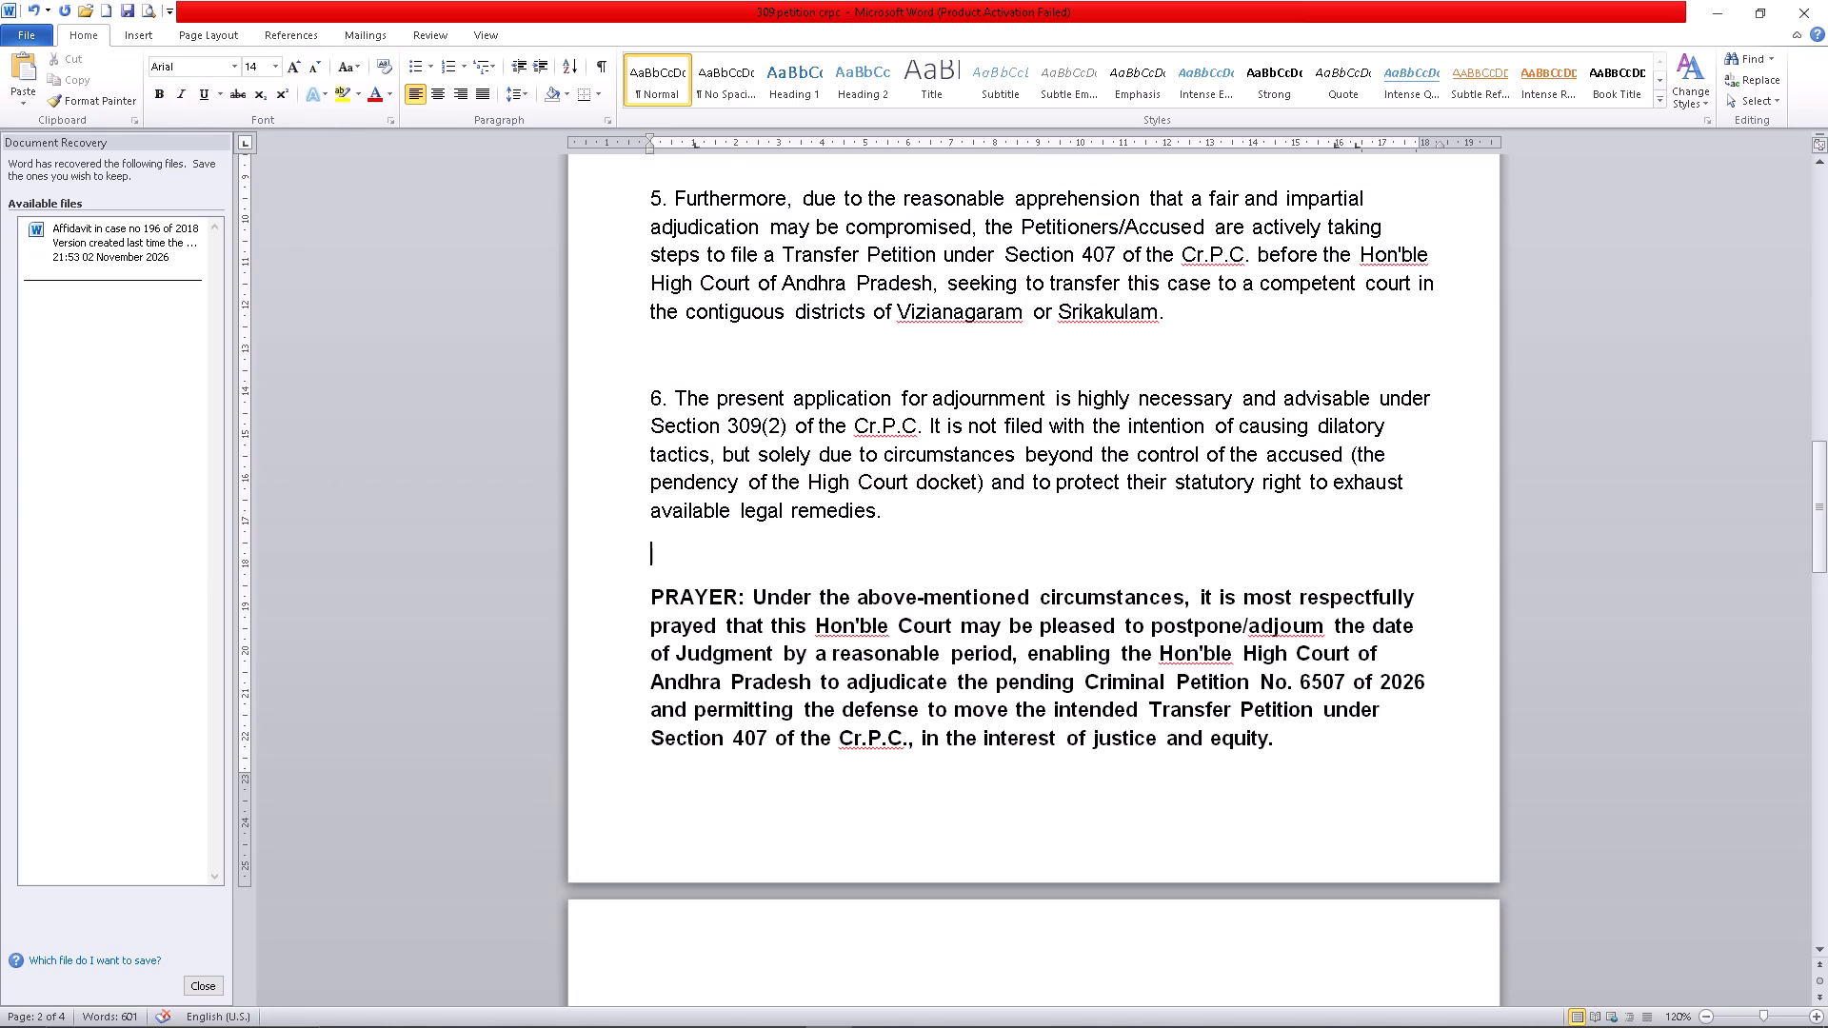
Split "PRAYER:" onto its own line above the prayer text and format it as an underlined, centred heading.
{"action": "left_click", "coordinate": [750, 600]}
{"action": "key", "text": "Return"}
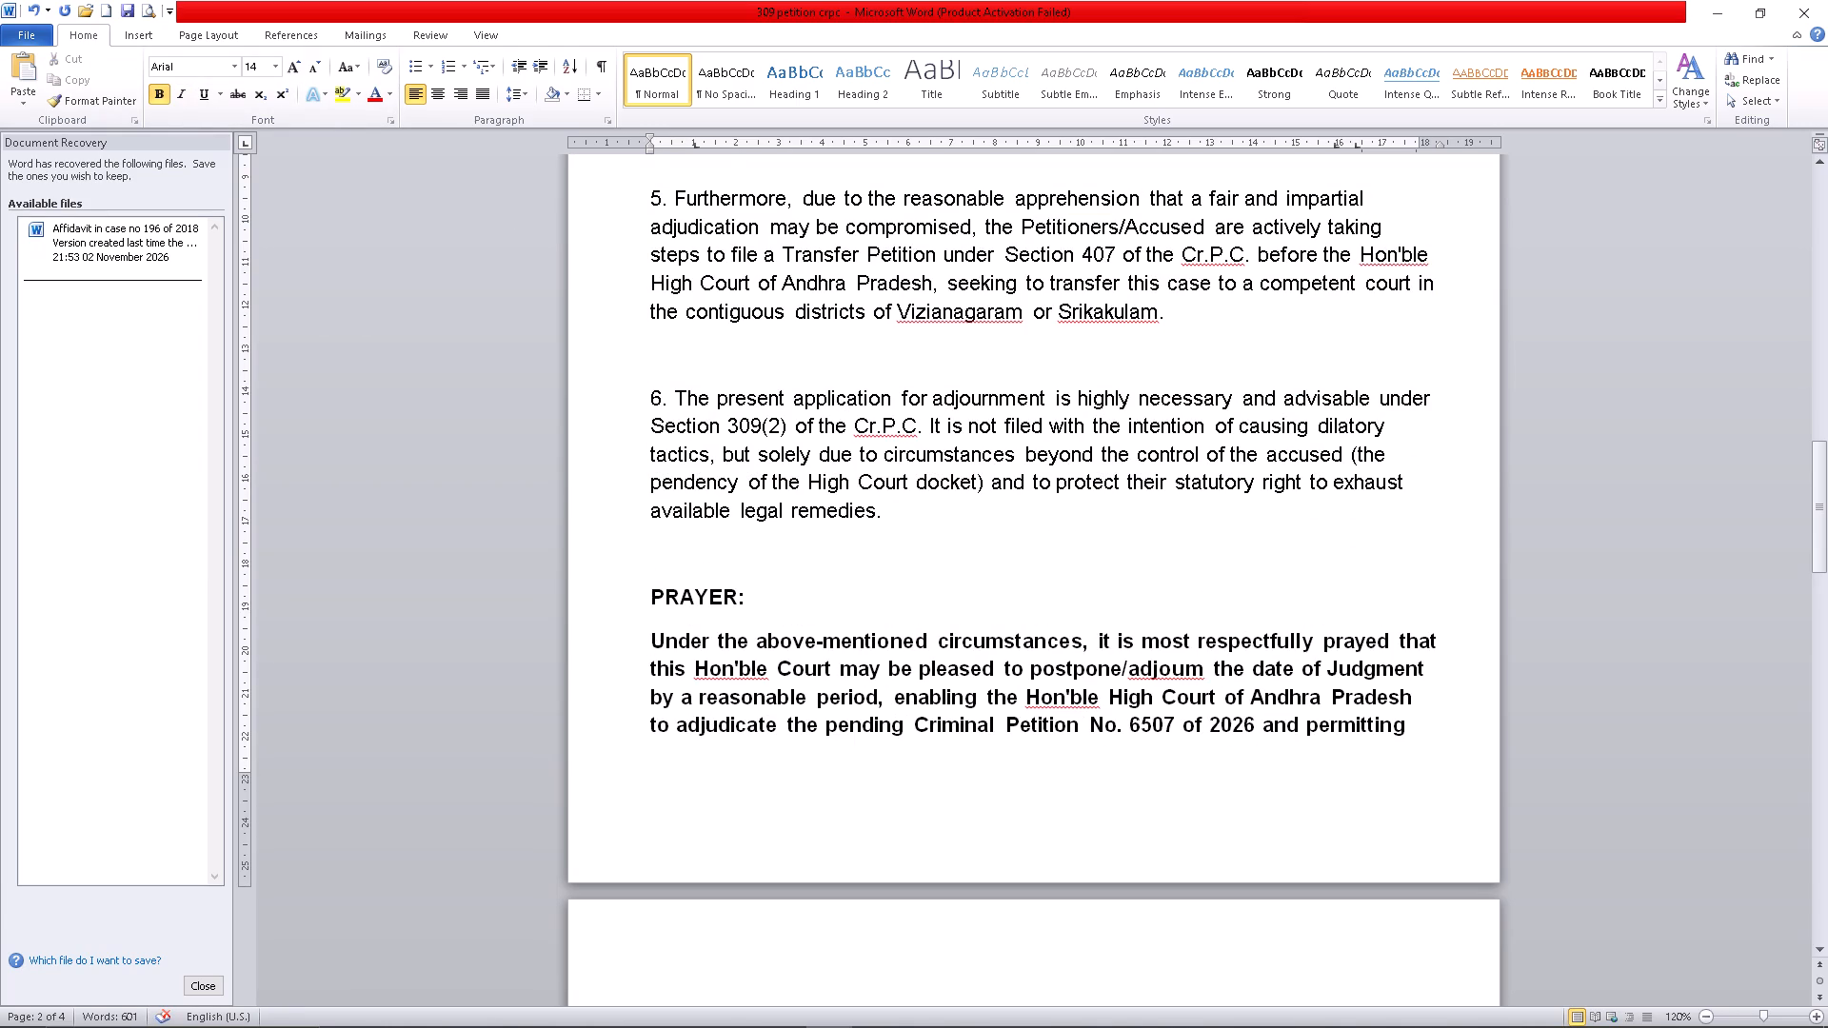
{"action": "left_click_drag", "start_coordinate": [644, 593], "coordinate": [745, 600]}
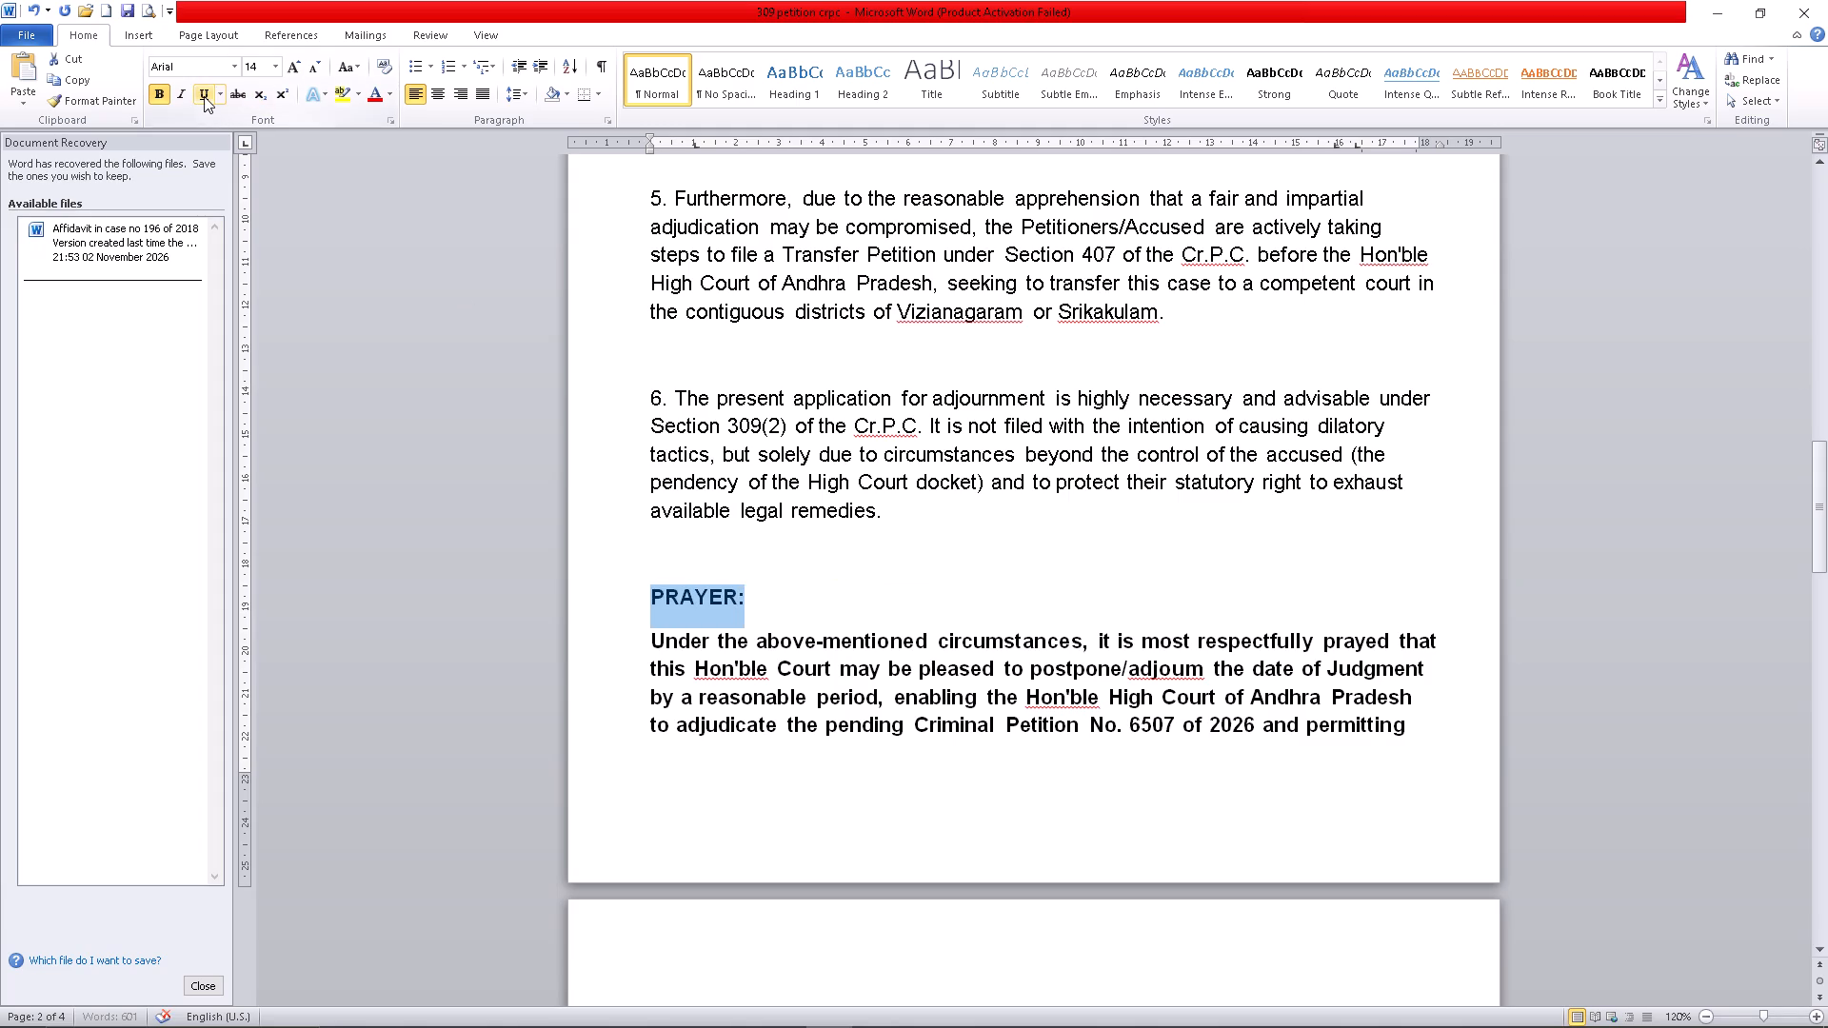
{"action": "left_click", "coordinate": [204, 96]}
{"action": "left_click", "coordinate": [437, 91]}
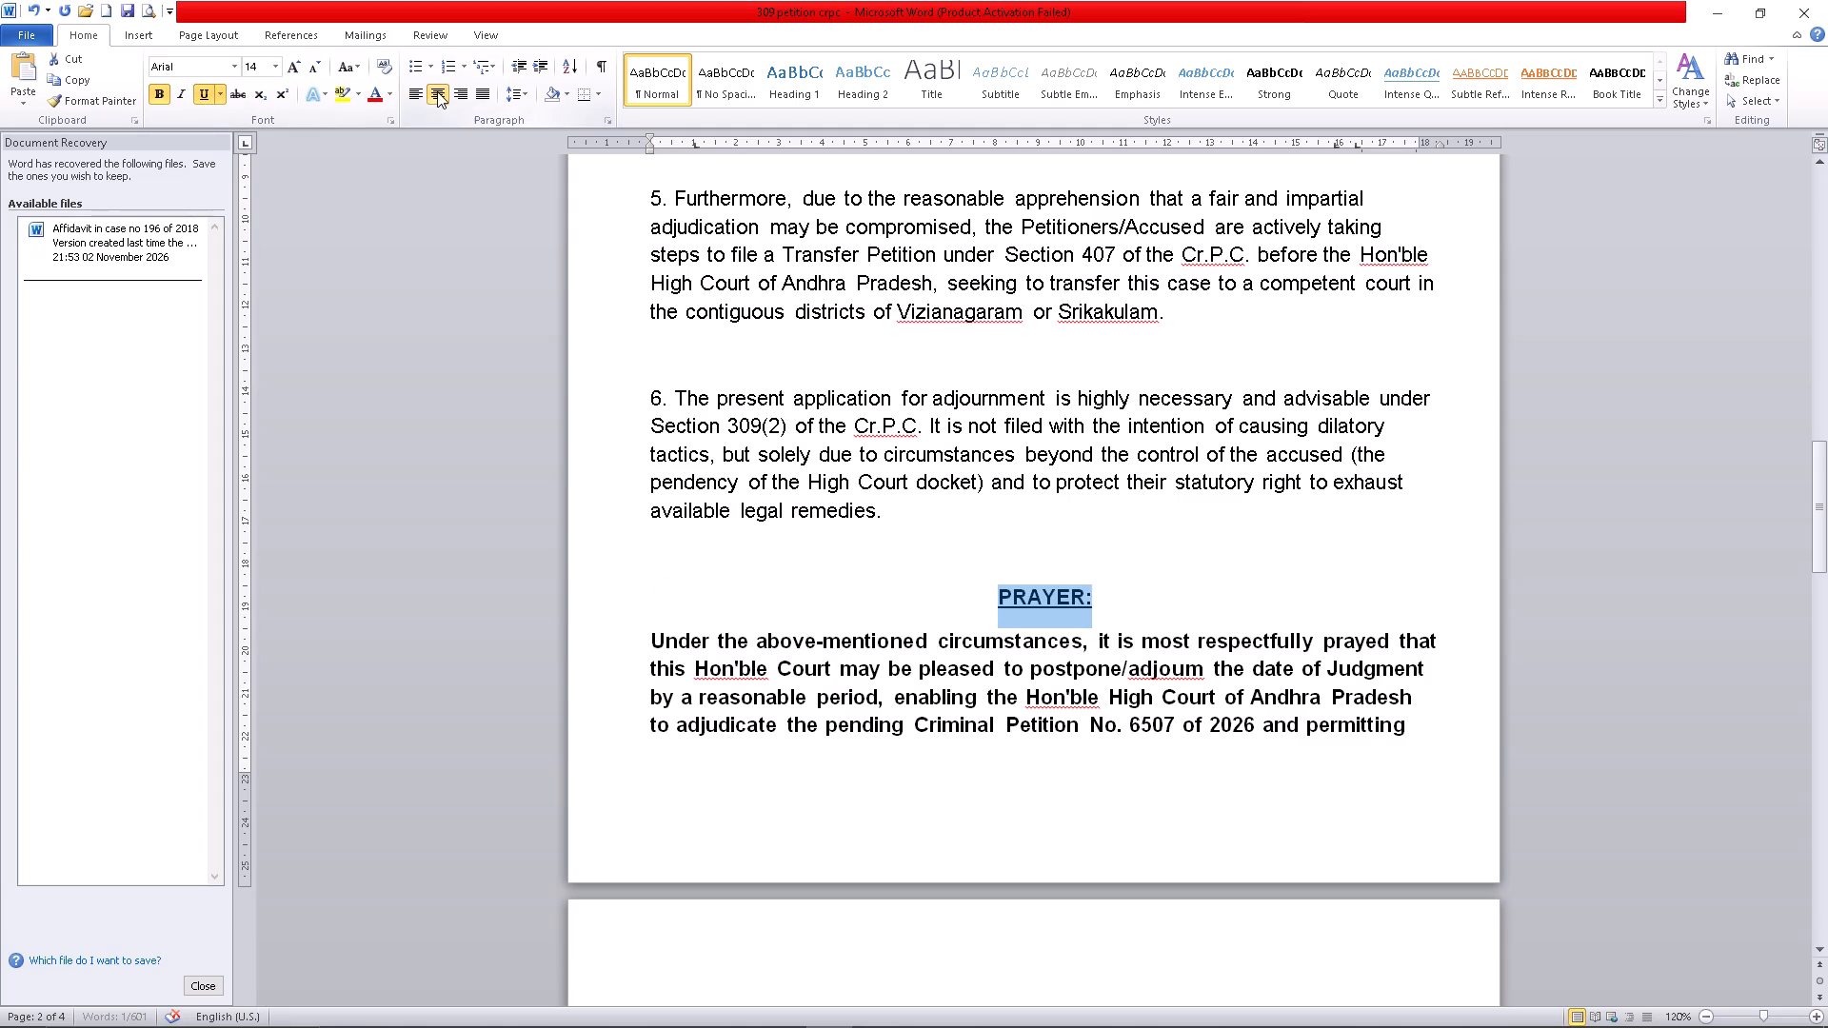
{"action": "left_click", "coordinate": [1112, 588]}
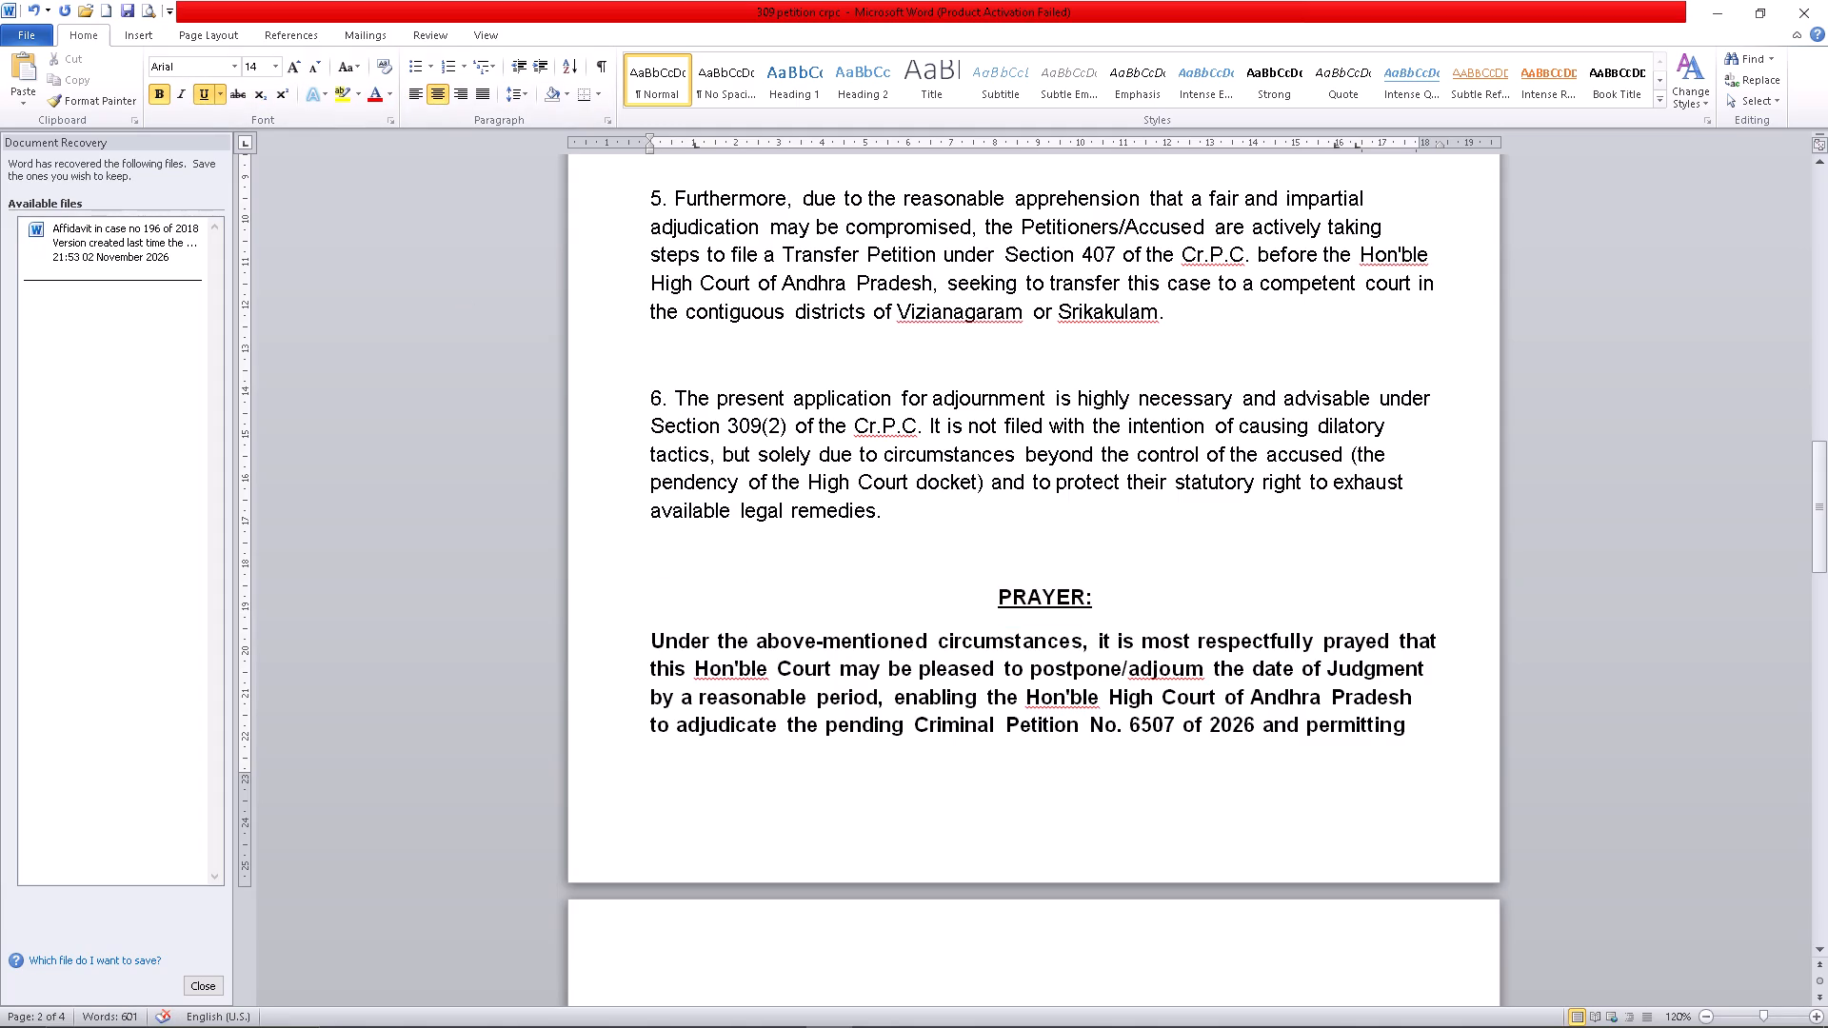
Remove the colon from the first PRAYER heading.
{"action": "key", "text": "BackSpace"}
{"action": "scroll", "coordinate": [821, 665], "scroll_direction": "down", "scroll_amount": 4}
{"action": "left_click_drag", "start_coordinate": [644, 355], "coordinate": [777, 456]}
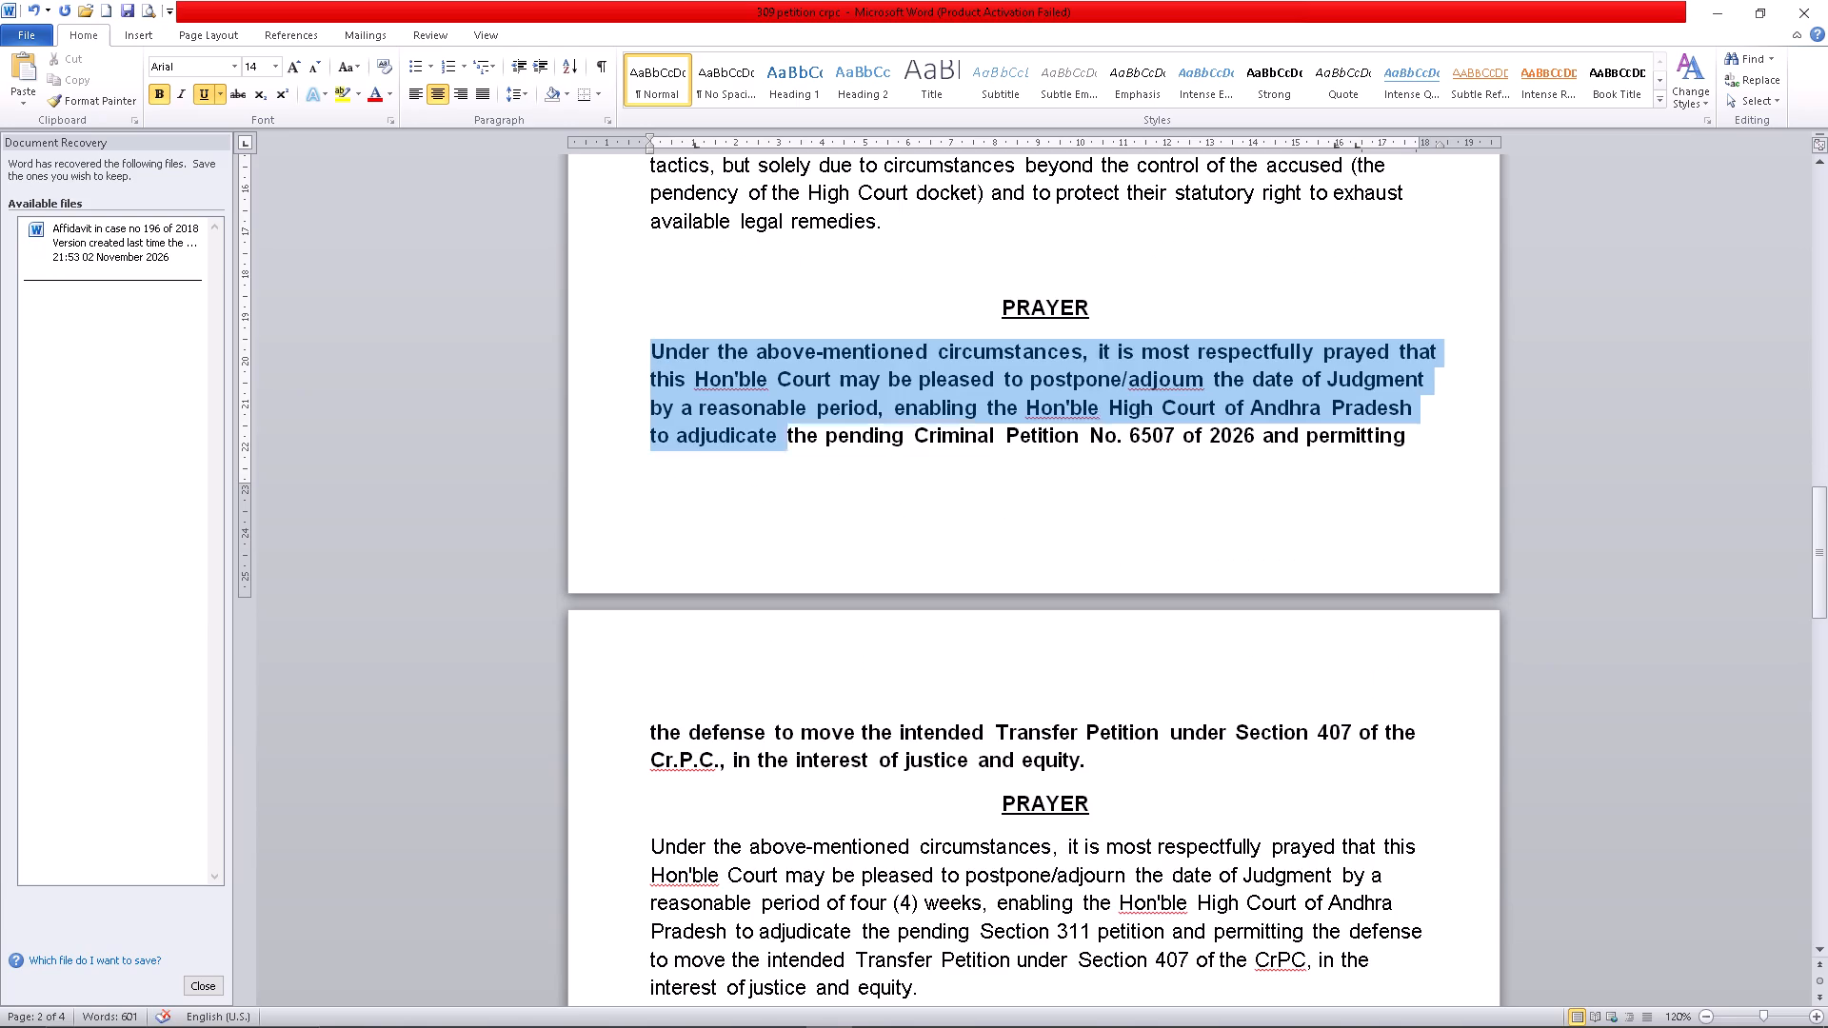
{"action": "left_click_drag", "start_coordinate": [777, 456], "coordinate": [1130, 781]}
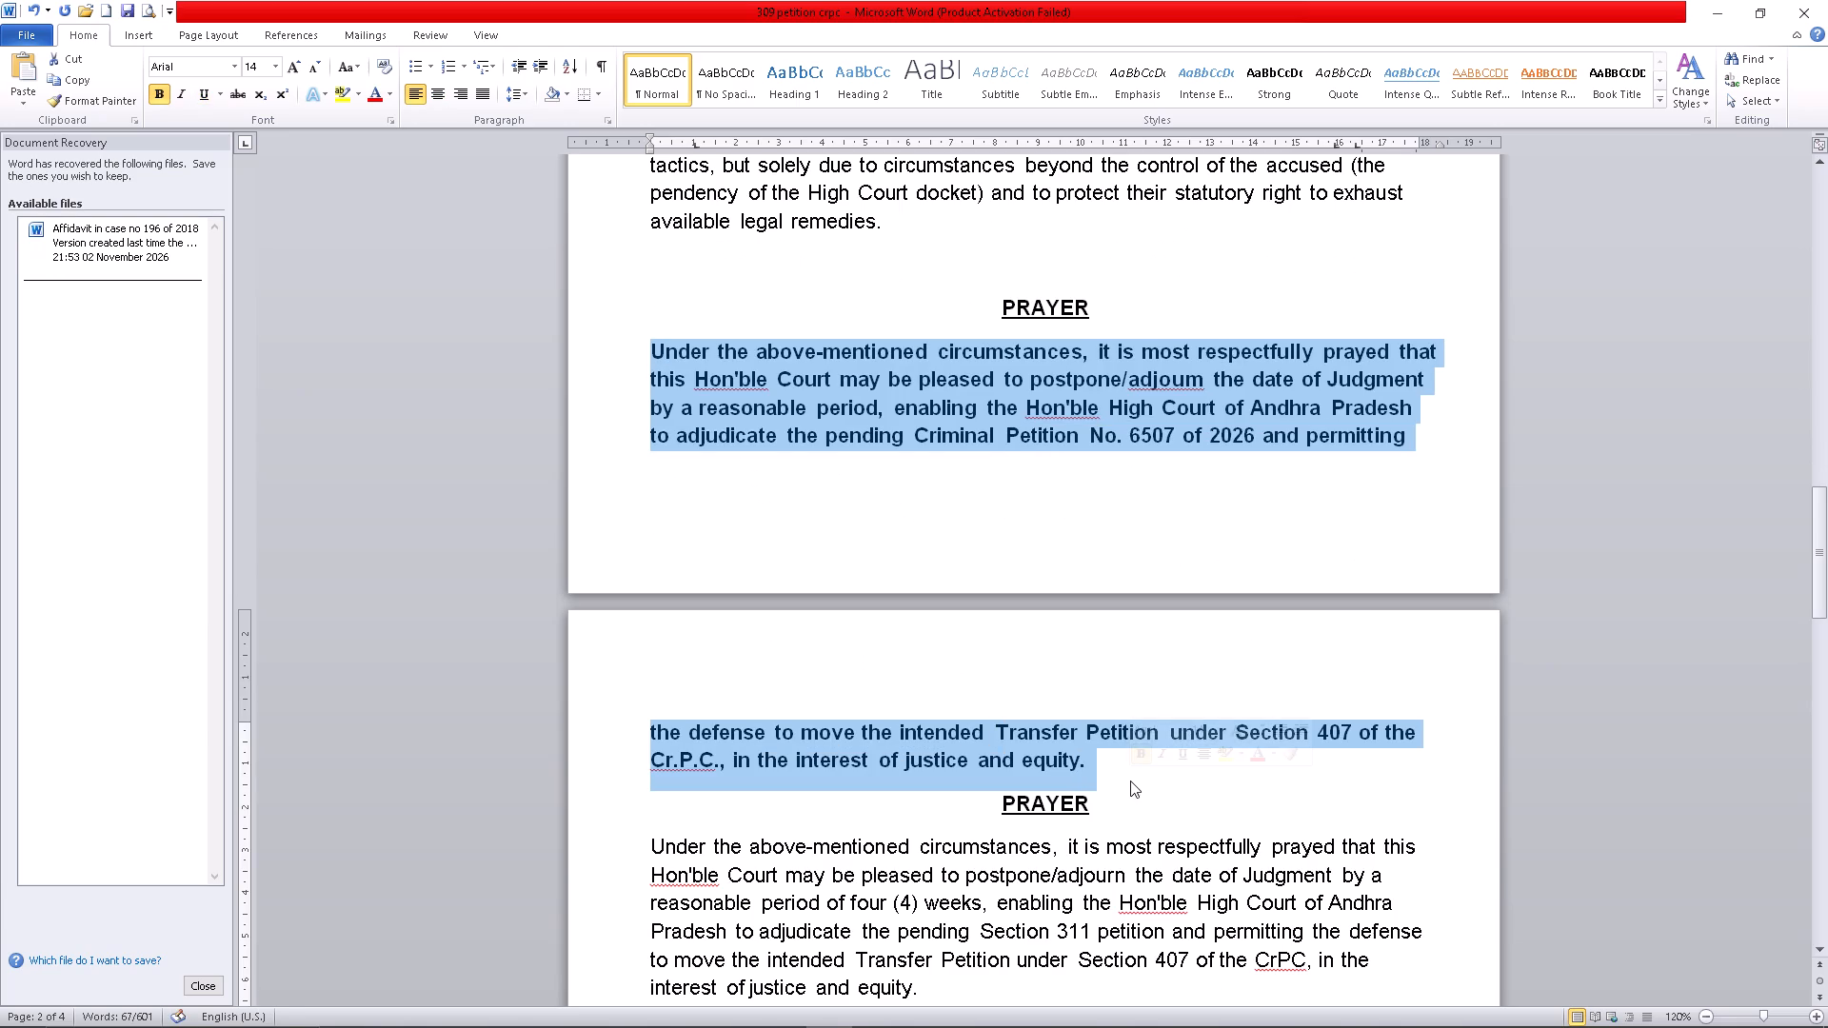
{"action": "left_click", "coordinate": [155, 96]}
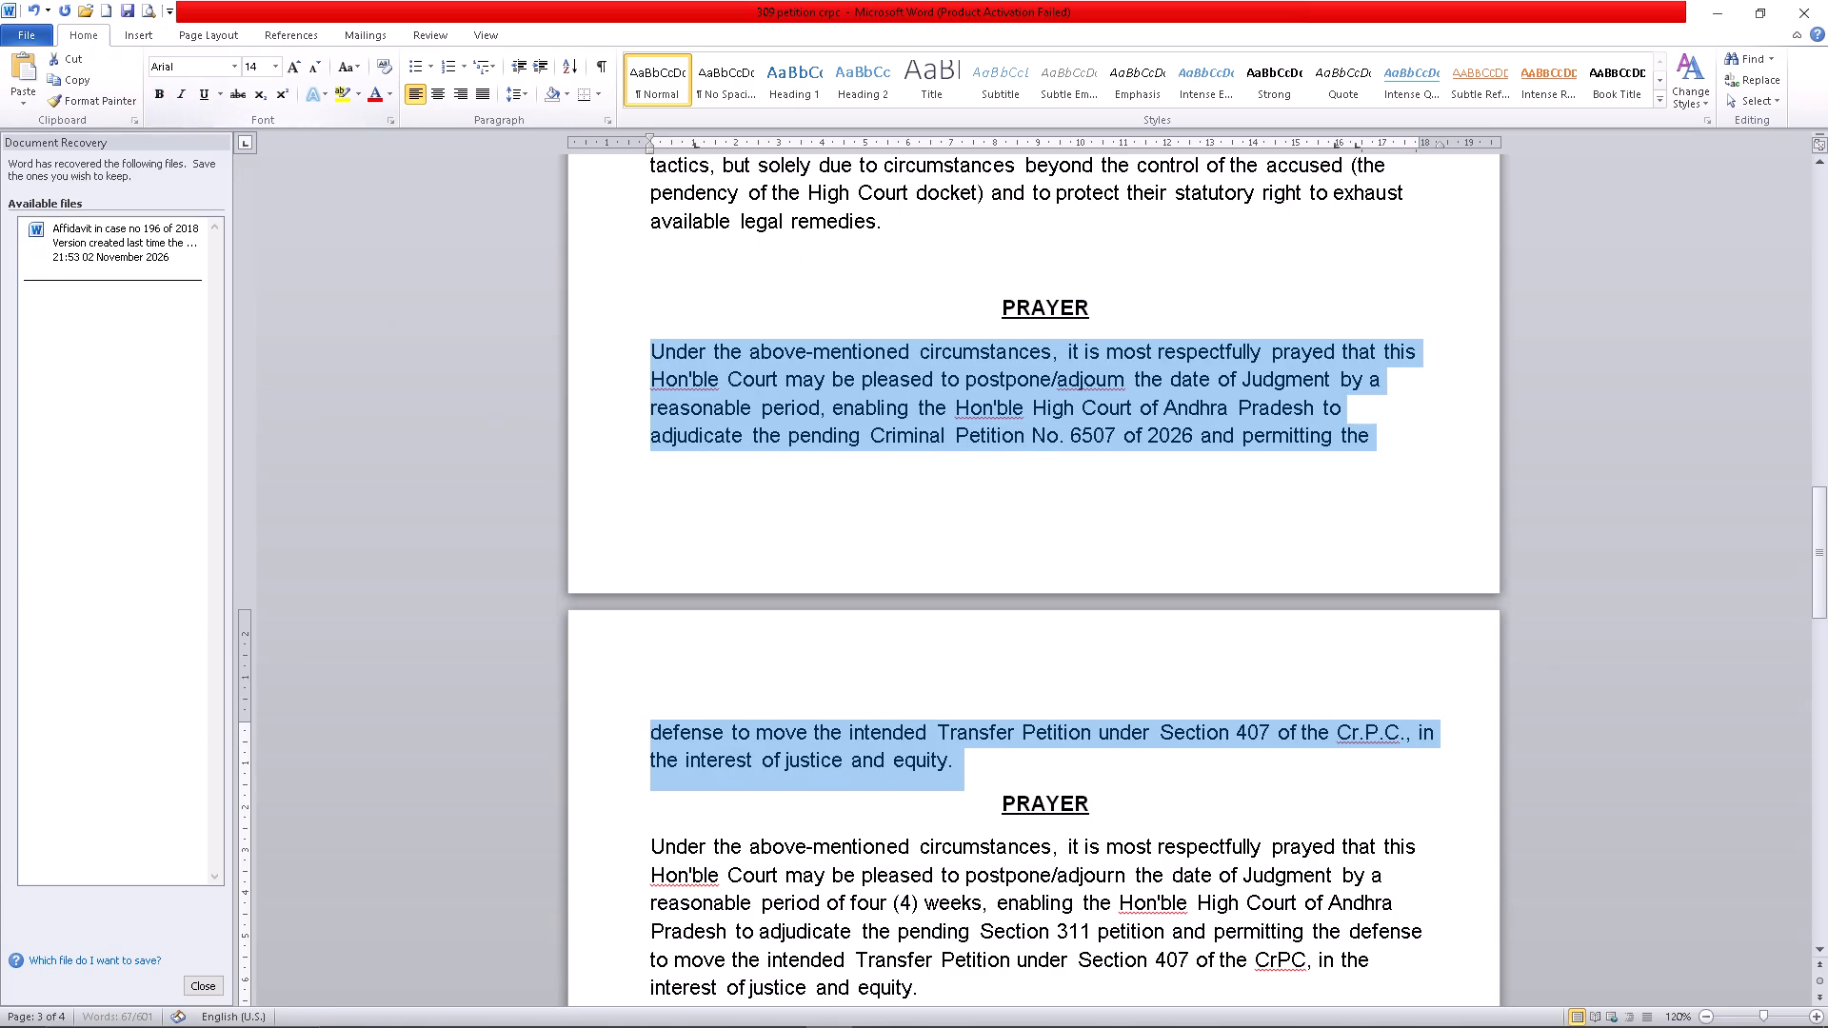
{"action": "left_click", "coordinate": [769, 566]}
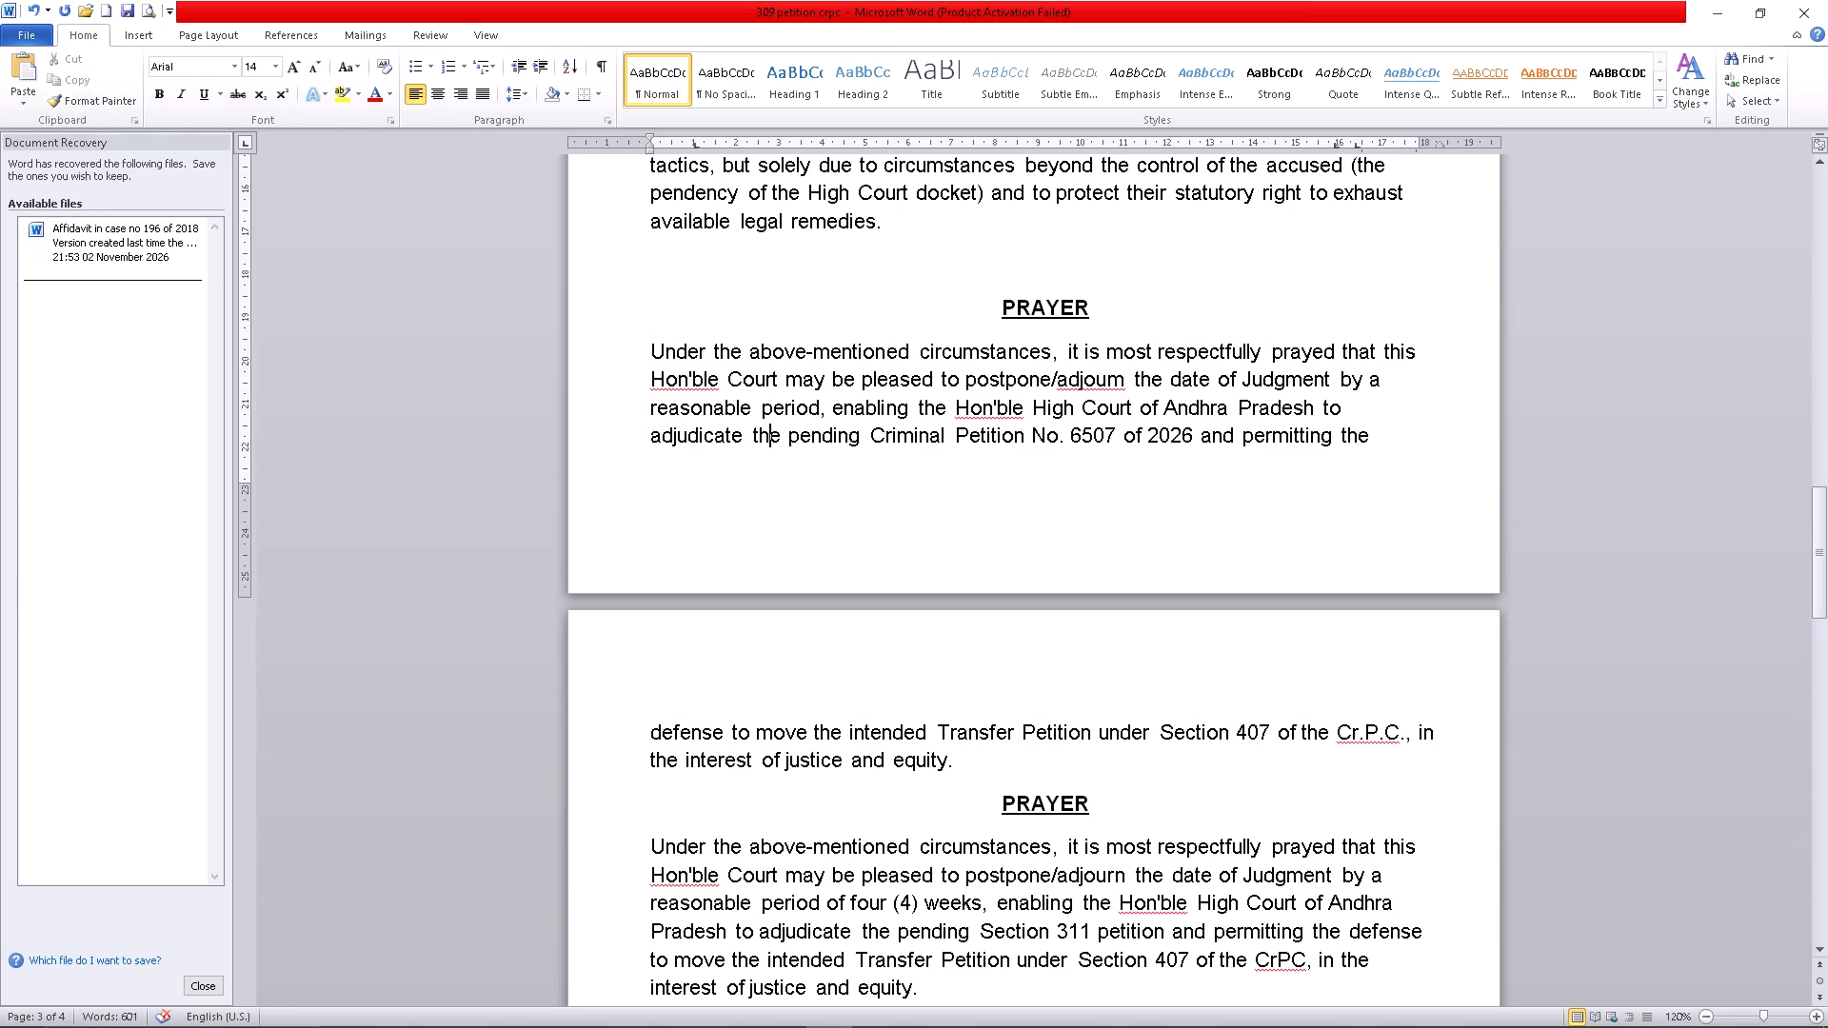
Delete the second PRAYER heading together with its paragraph asking for a period of four (4) weeks.
{"action": "scroll", "coordinate": [838, 795], "scroll_direction": "down", "scroll_amount": 4}
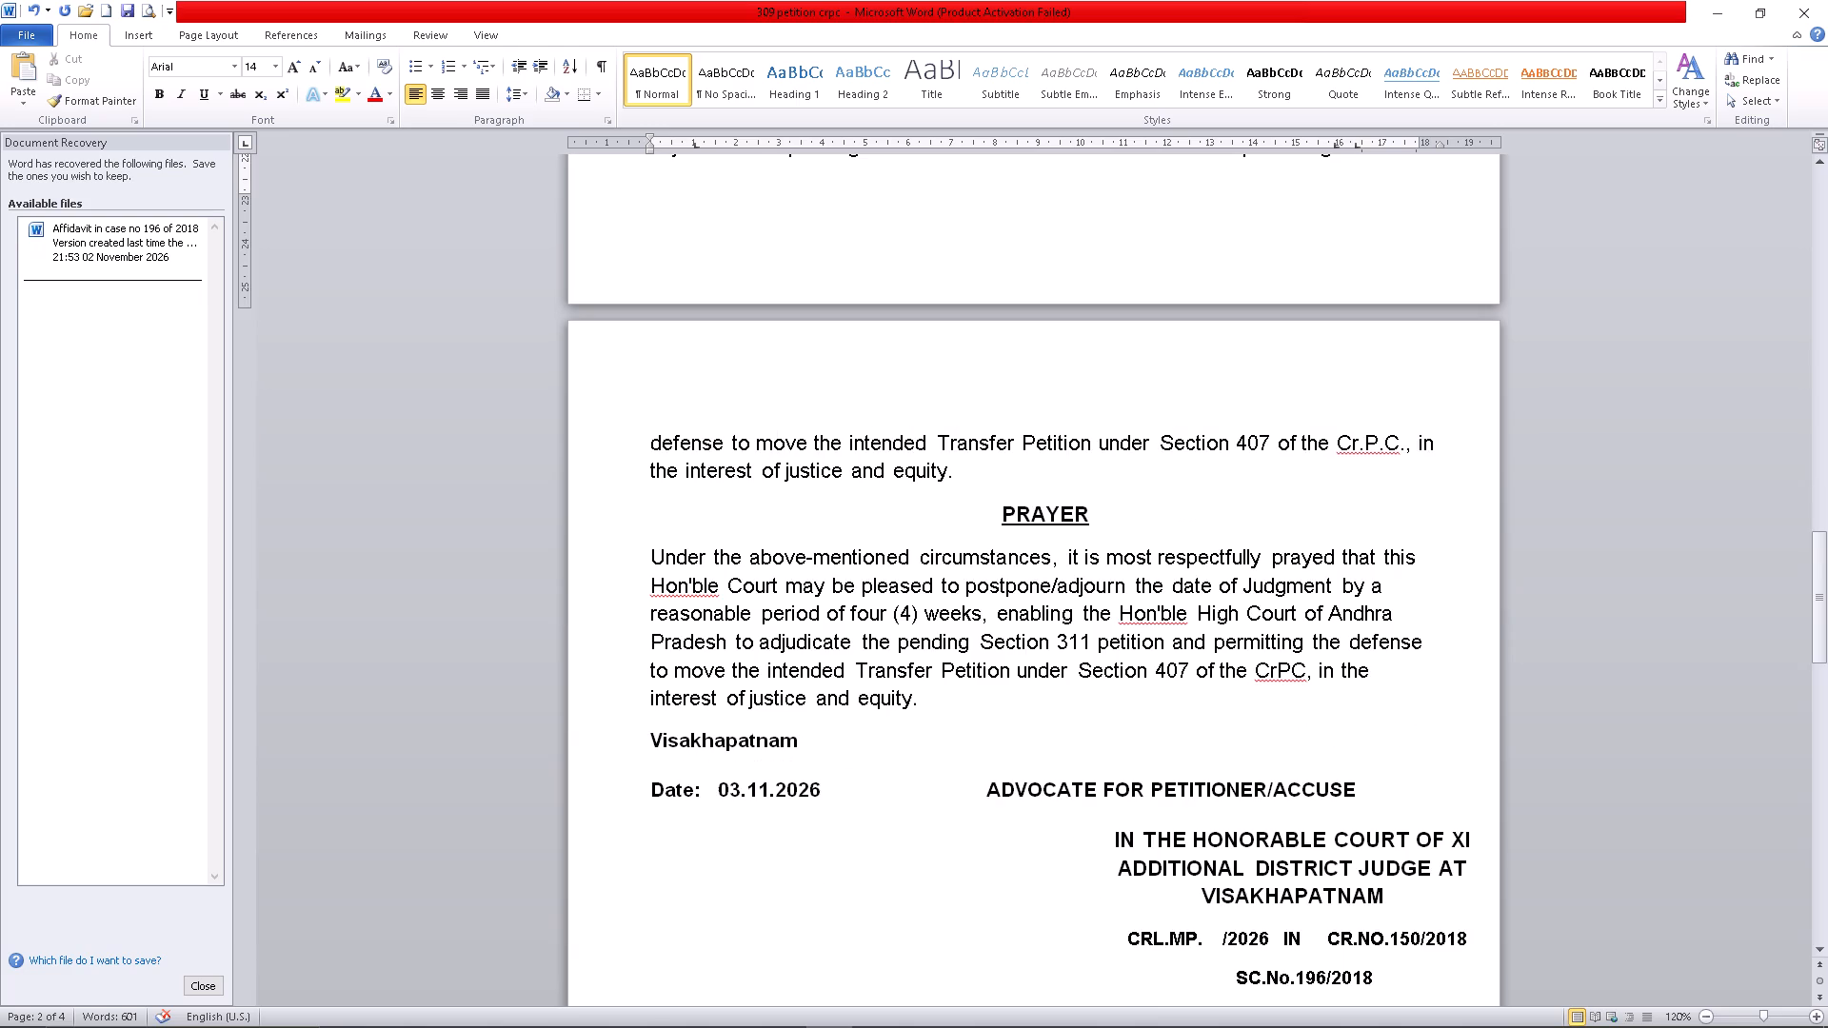
{"action": "left_click_drag", "start_coordinate": [999, 514], "coordinate": [1058, 724]}
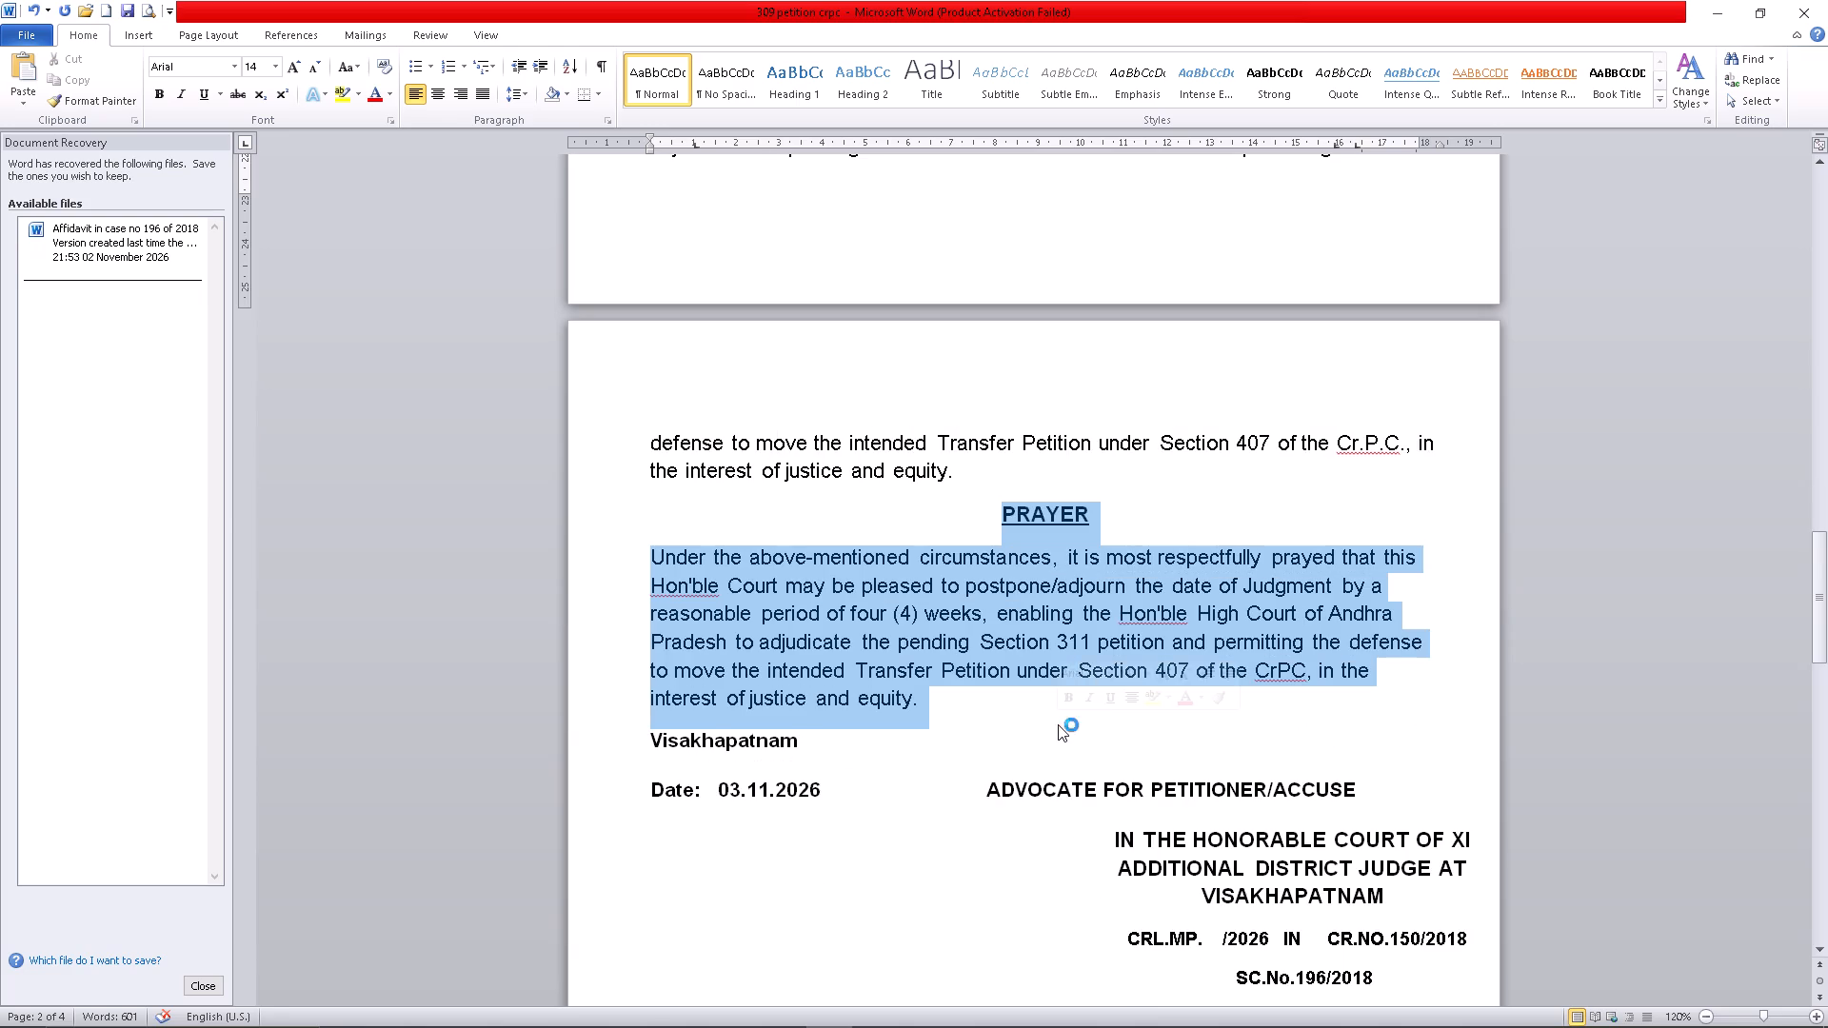
{"action": "key", "text": "BackSpace"}
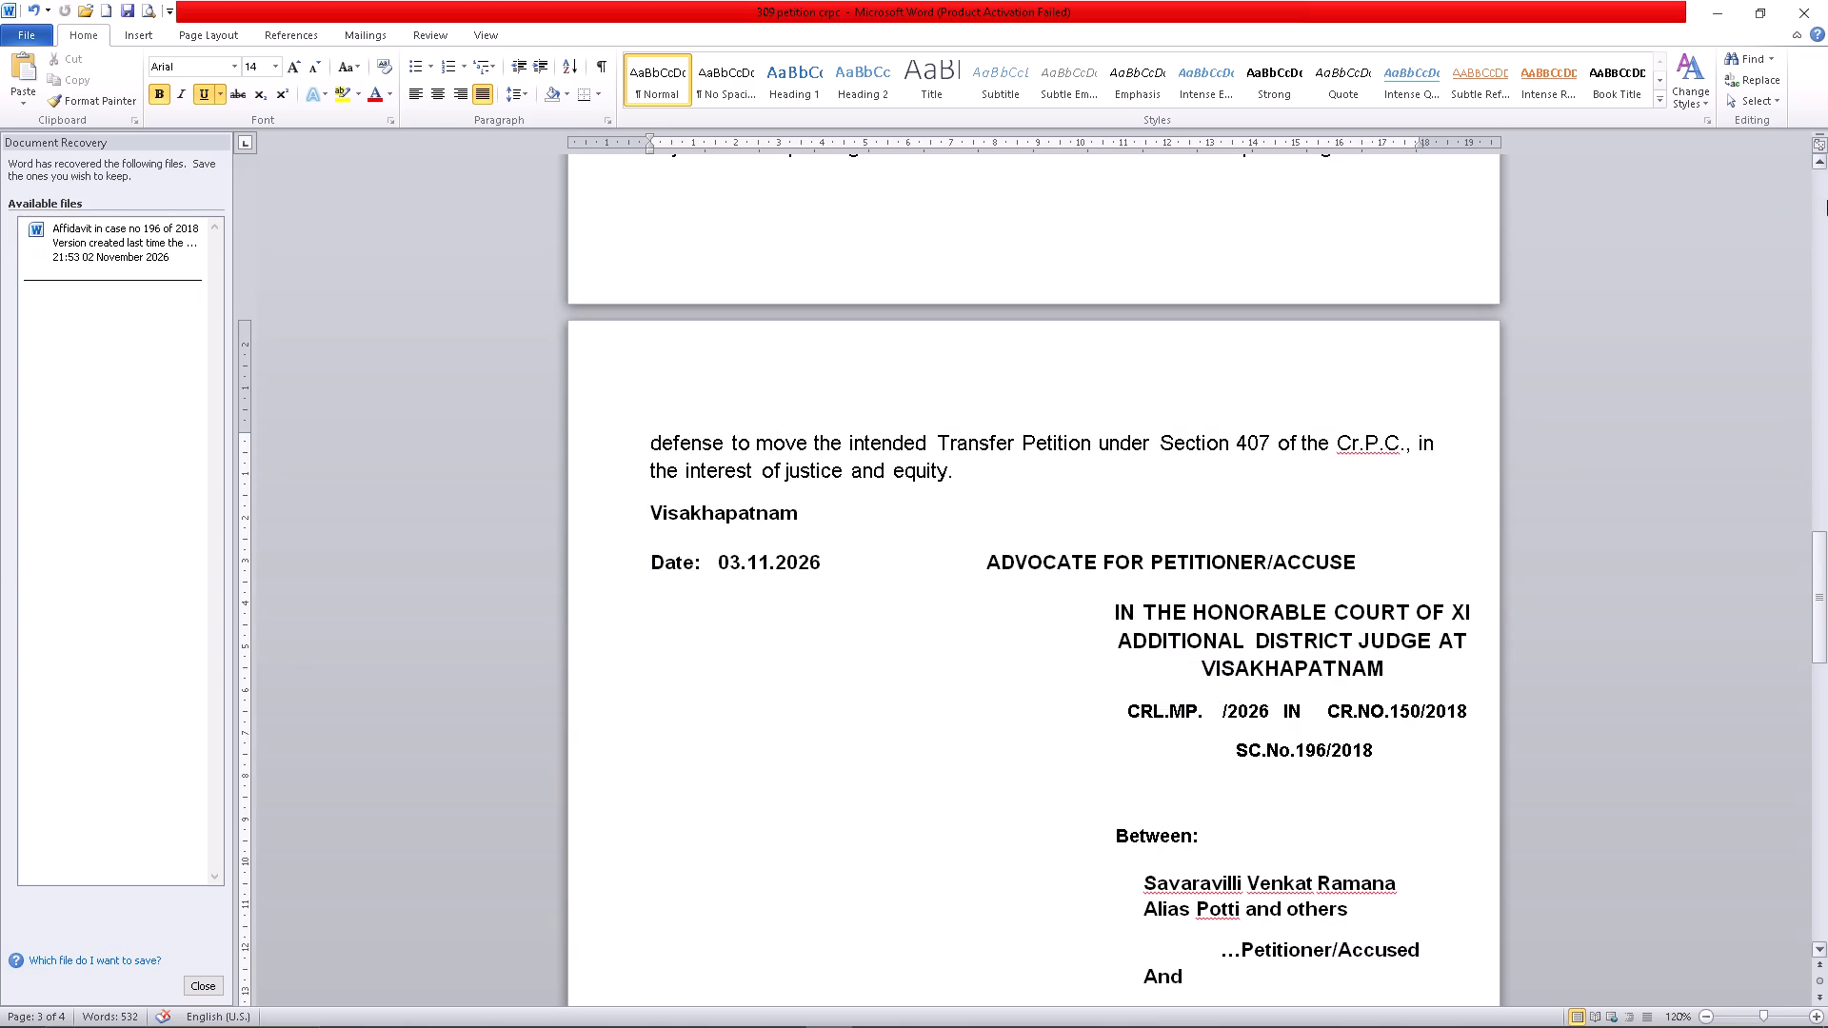
Insert blank lines after "ADVOCATE FOR PETITIONER/ACCUSE" to push the "IN THE HONORABLE COURT OF XI ADDITIONAL DISTRICT JUDGE" block onto the following page.
{"action": "left_click", "coordinate": [1392, 559]}
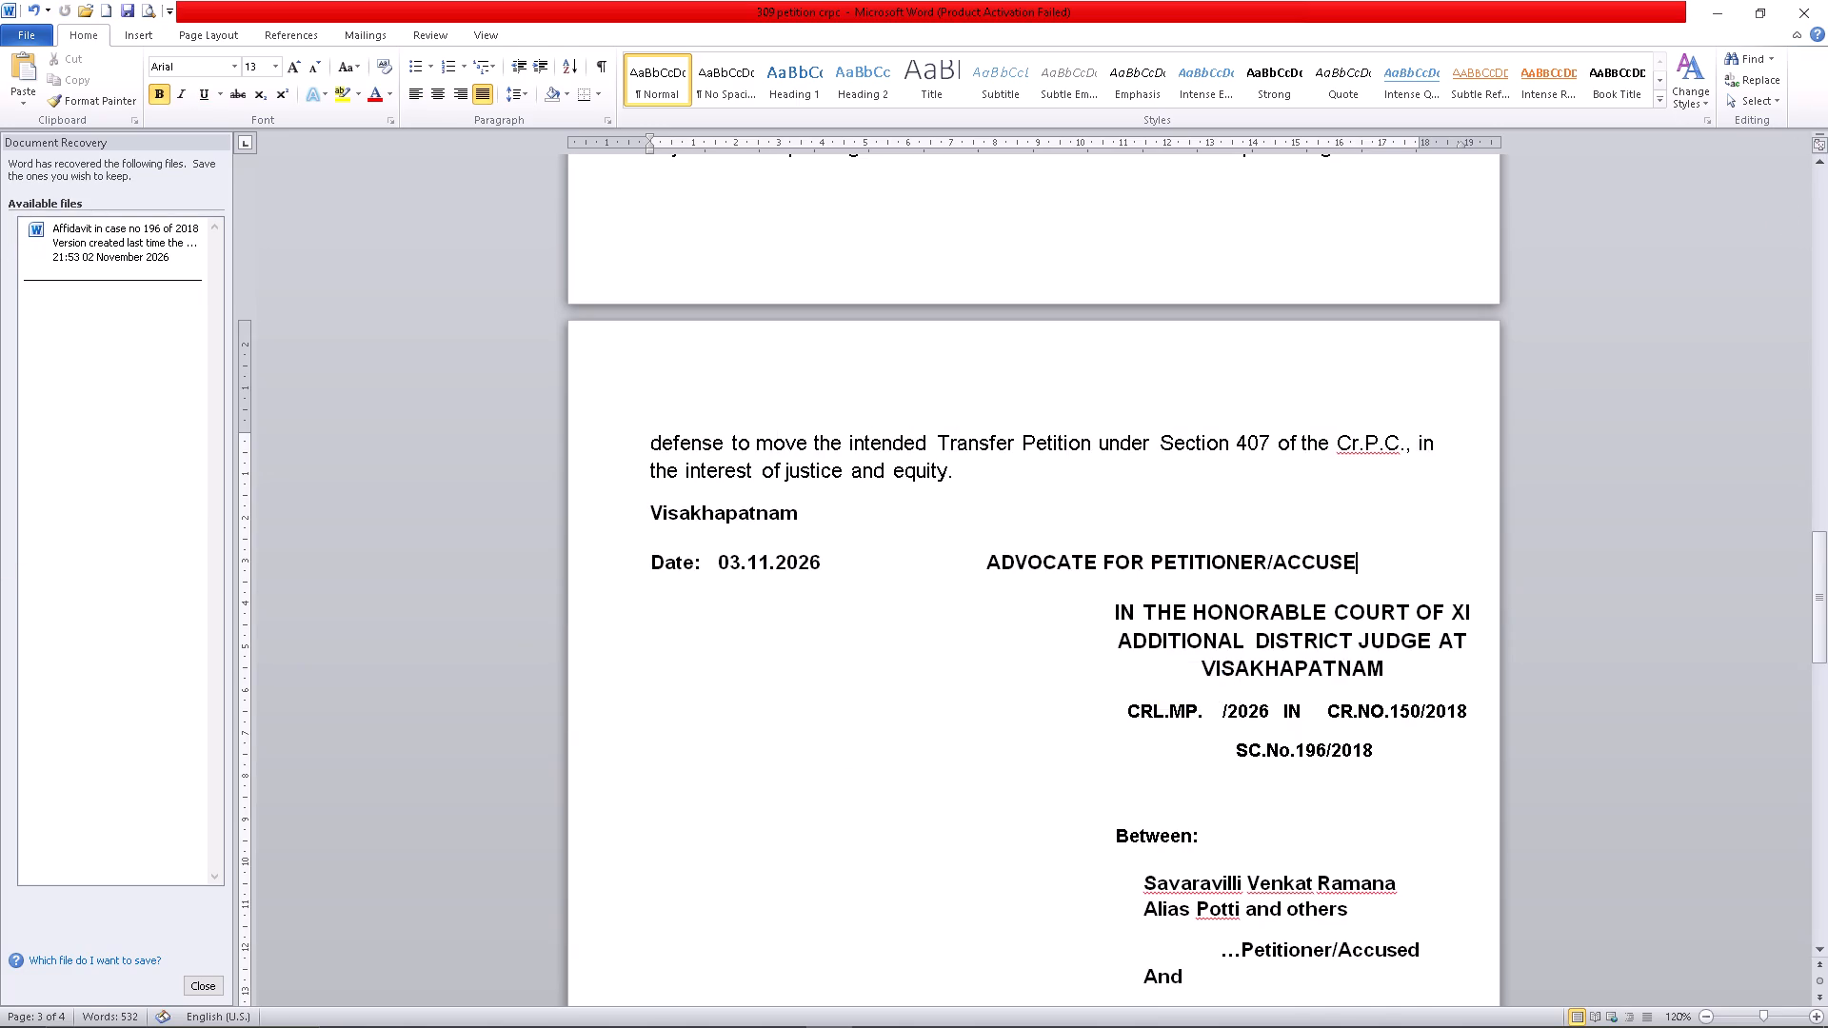
{"action": "key", "text": "Return"}
{"action": "key", "text": "Return"}
{"action": "key", "text": "Return"}
{"action": "scroll", "coordinate": [1384, 560], "scroll_direction": "down", "scroll_amount": 7}
{"action": "key", "text": "Return"}
{"action": "key", "text": "Return"}
{"action": "key", "text": "Return"}
{"action": "key", "text": "Return"}
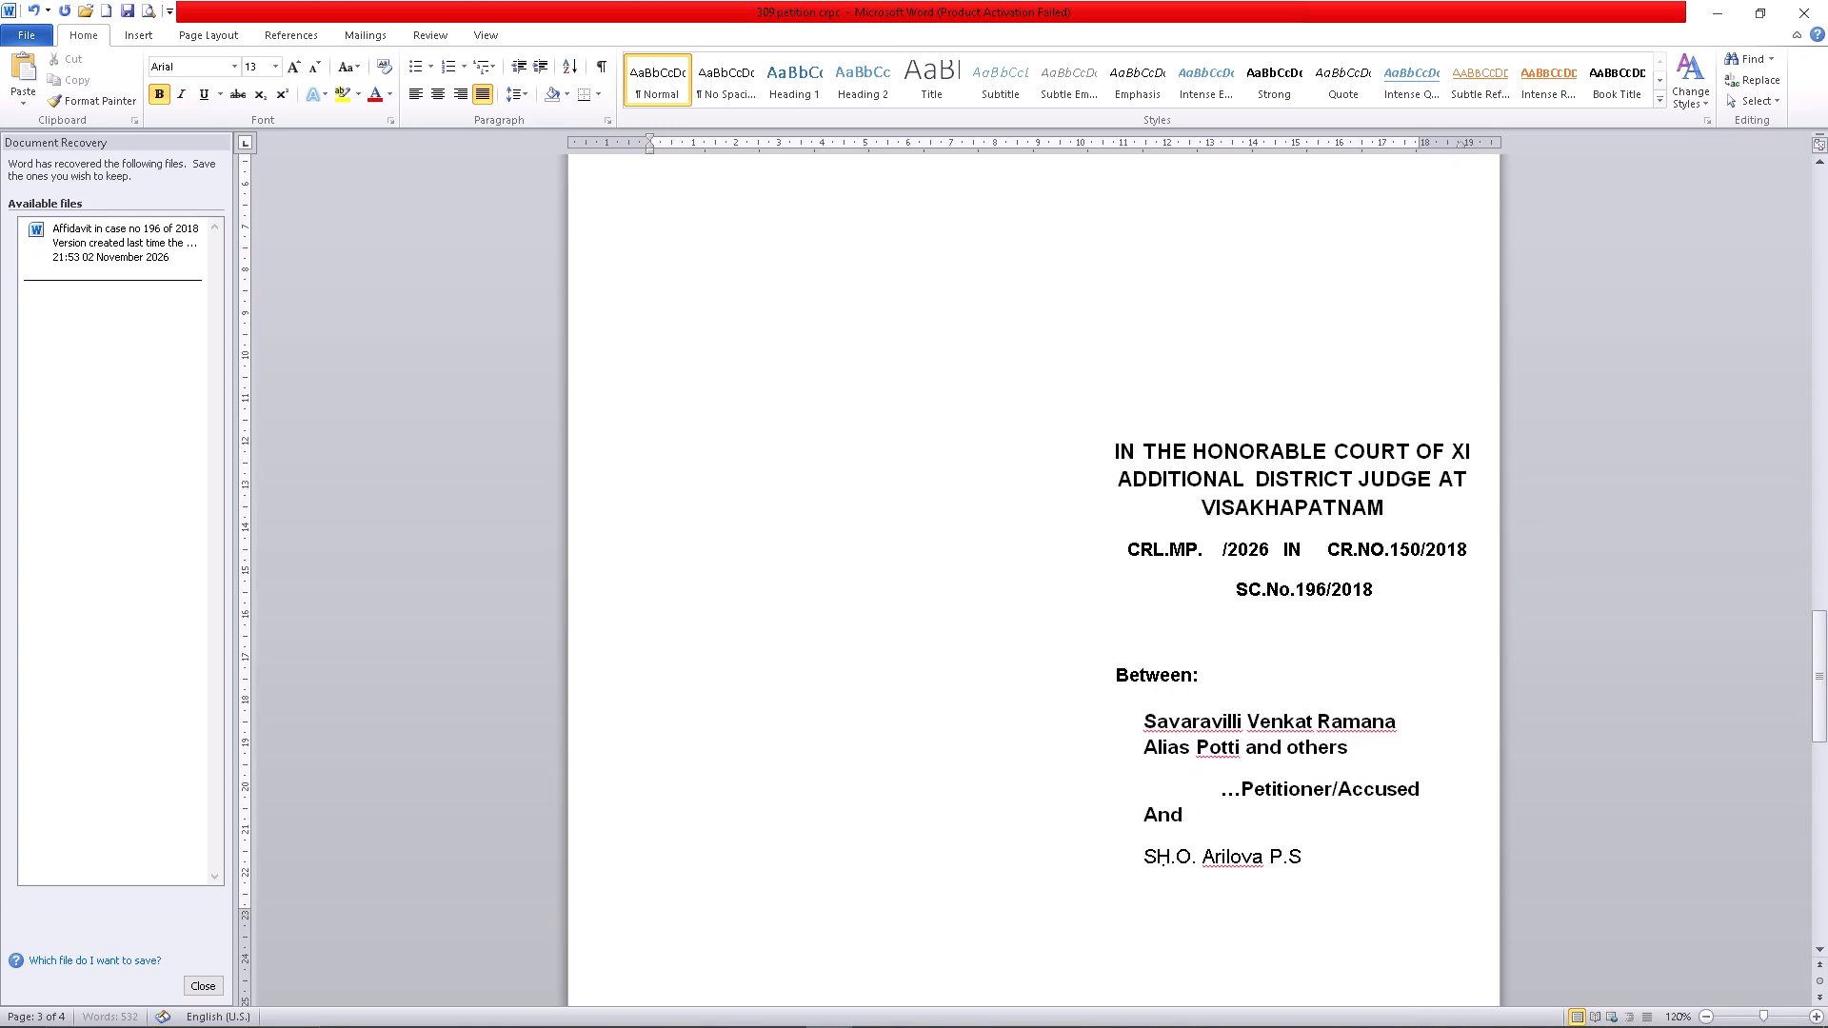
{"action": "key", "text": "Return"}
{"action": "scroll", "coordinate": [1368, 562], "scroll_direction": "down", "scroll_amount": 4}
{"action": "key", "text": "Return"}
{"action": "key", "text": "Return"}
{"action": "key", "text": "Return"}
{"action": "key", "text": "Return"}
{"action": "key", "text": "Return"}
{"action": "key", "text": "Return"}
{"action": "key", "text": "Return"}
{"action": "key", "text": "Return"}
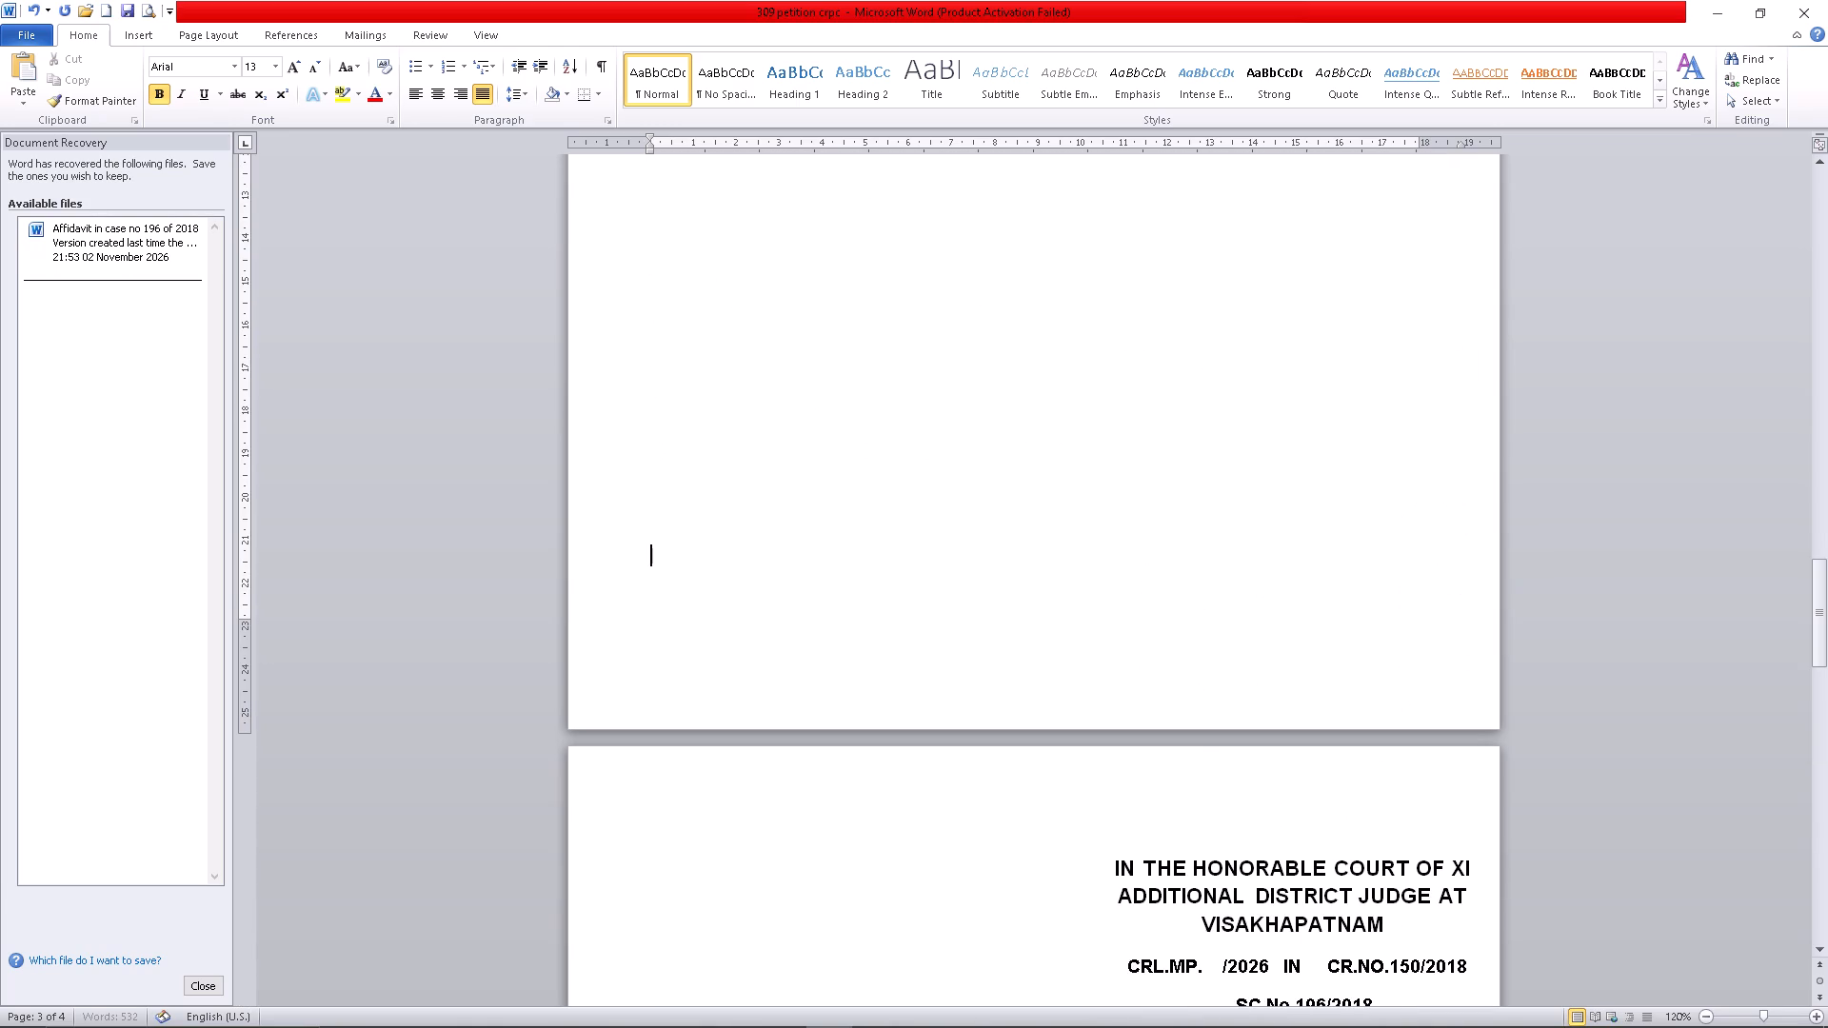
Remove the blank lines separating numbered paragraphs 1 to 6 of the petition.
{"action": "scroll", "coordinate": [1365, 563], "scroll_direction": "up", "scroll_amount": 13}
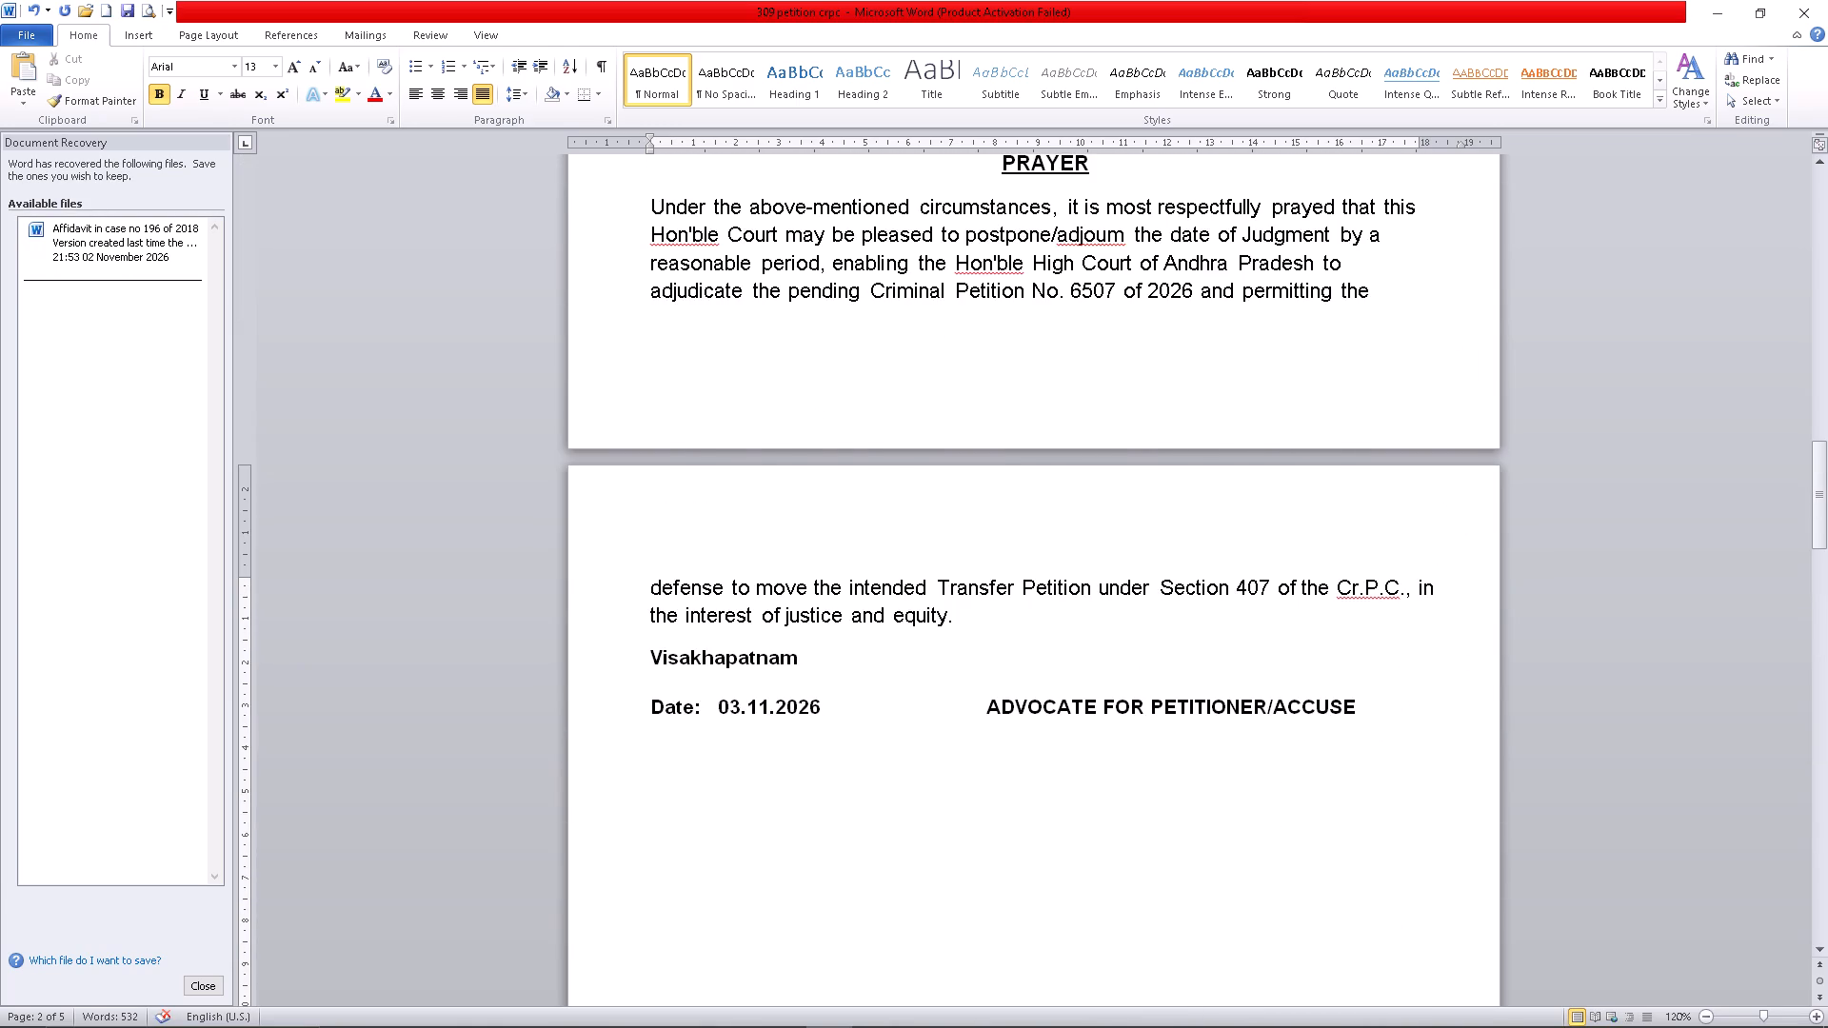
{"action": "scroll", "coordinate": [806, 505], "scroll_direction": "up", "scroll_amount": 3}
{"action": "left_click", "coordinate": [763, 359]}
{"action": "scroll", "coordinate": [774, 434], "scroll_direction": "up", "scroll_amount": 5}
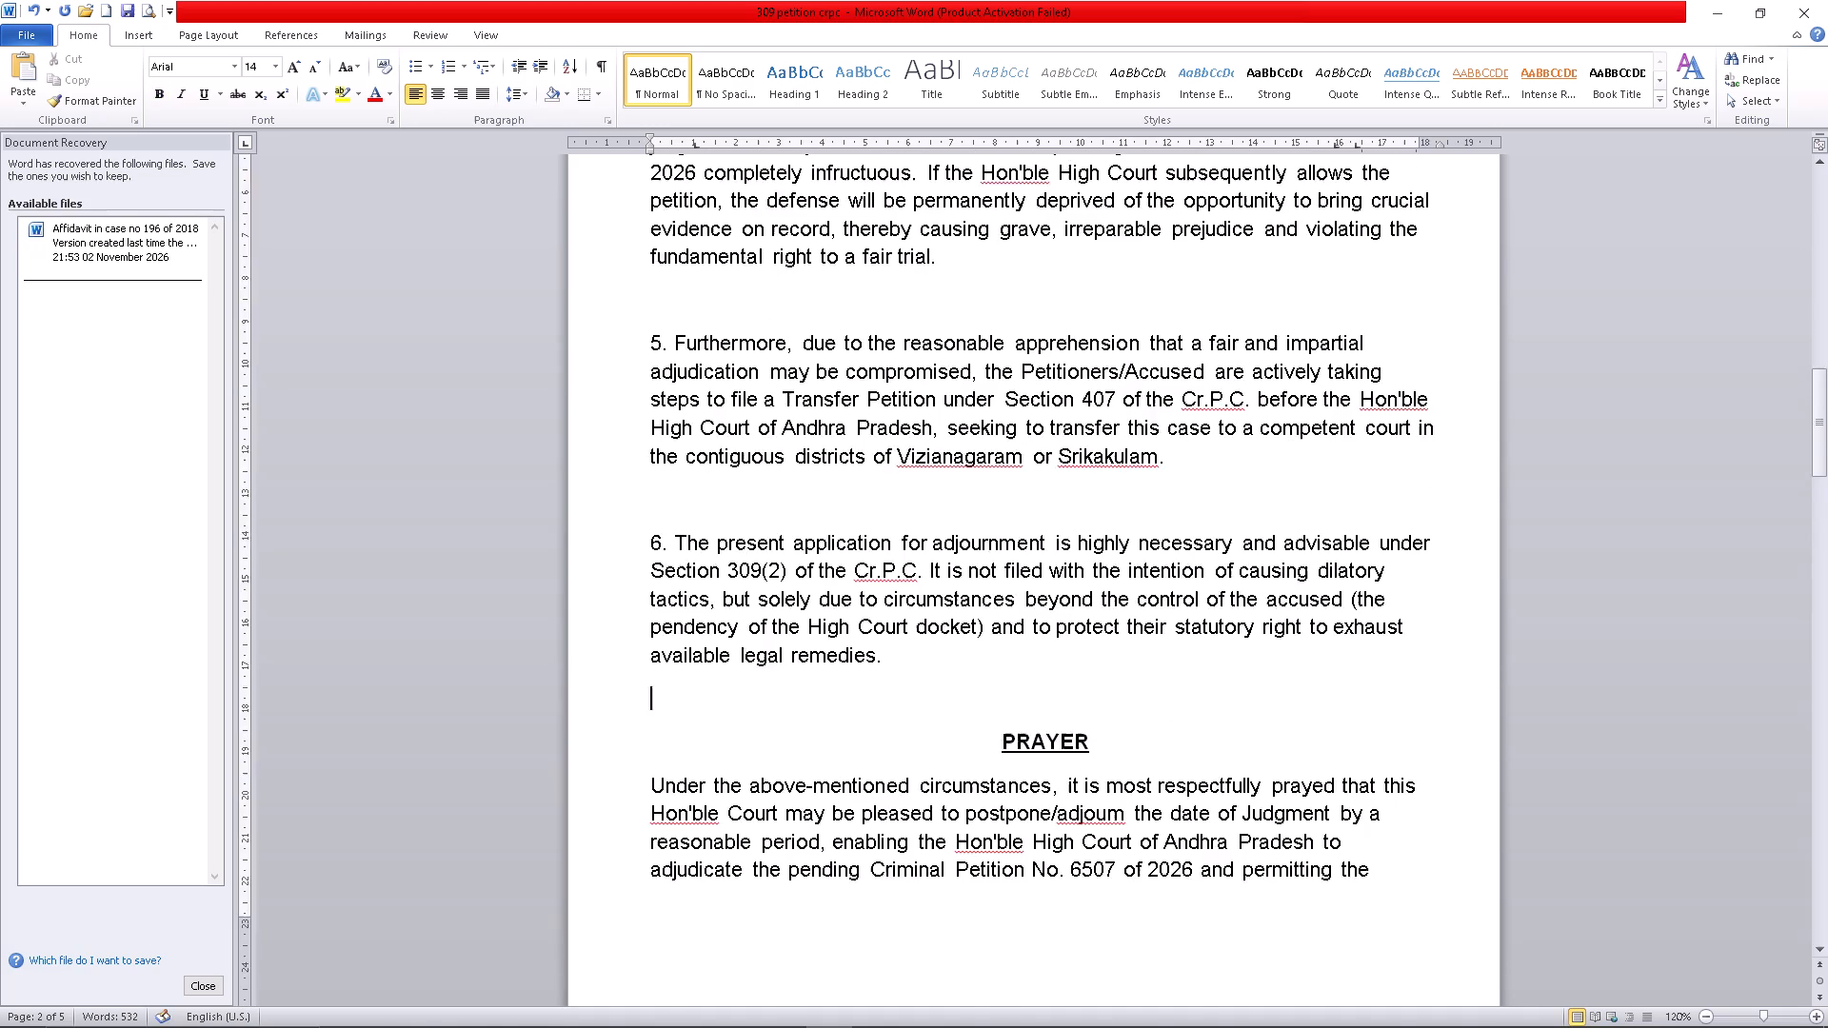
{"action": "scroll", "coordinate": [754, 434], "scroll_direction": "up", "scroll_amount": 13}
{"action": "left_click", "coordinate": [695, 372]}
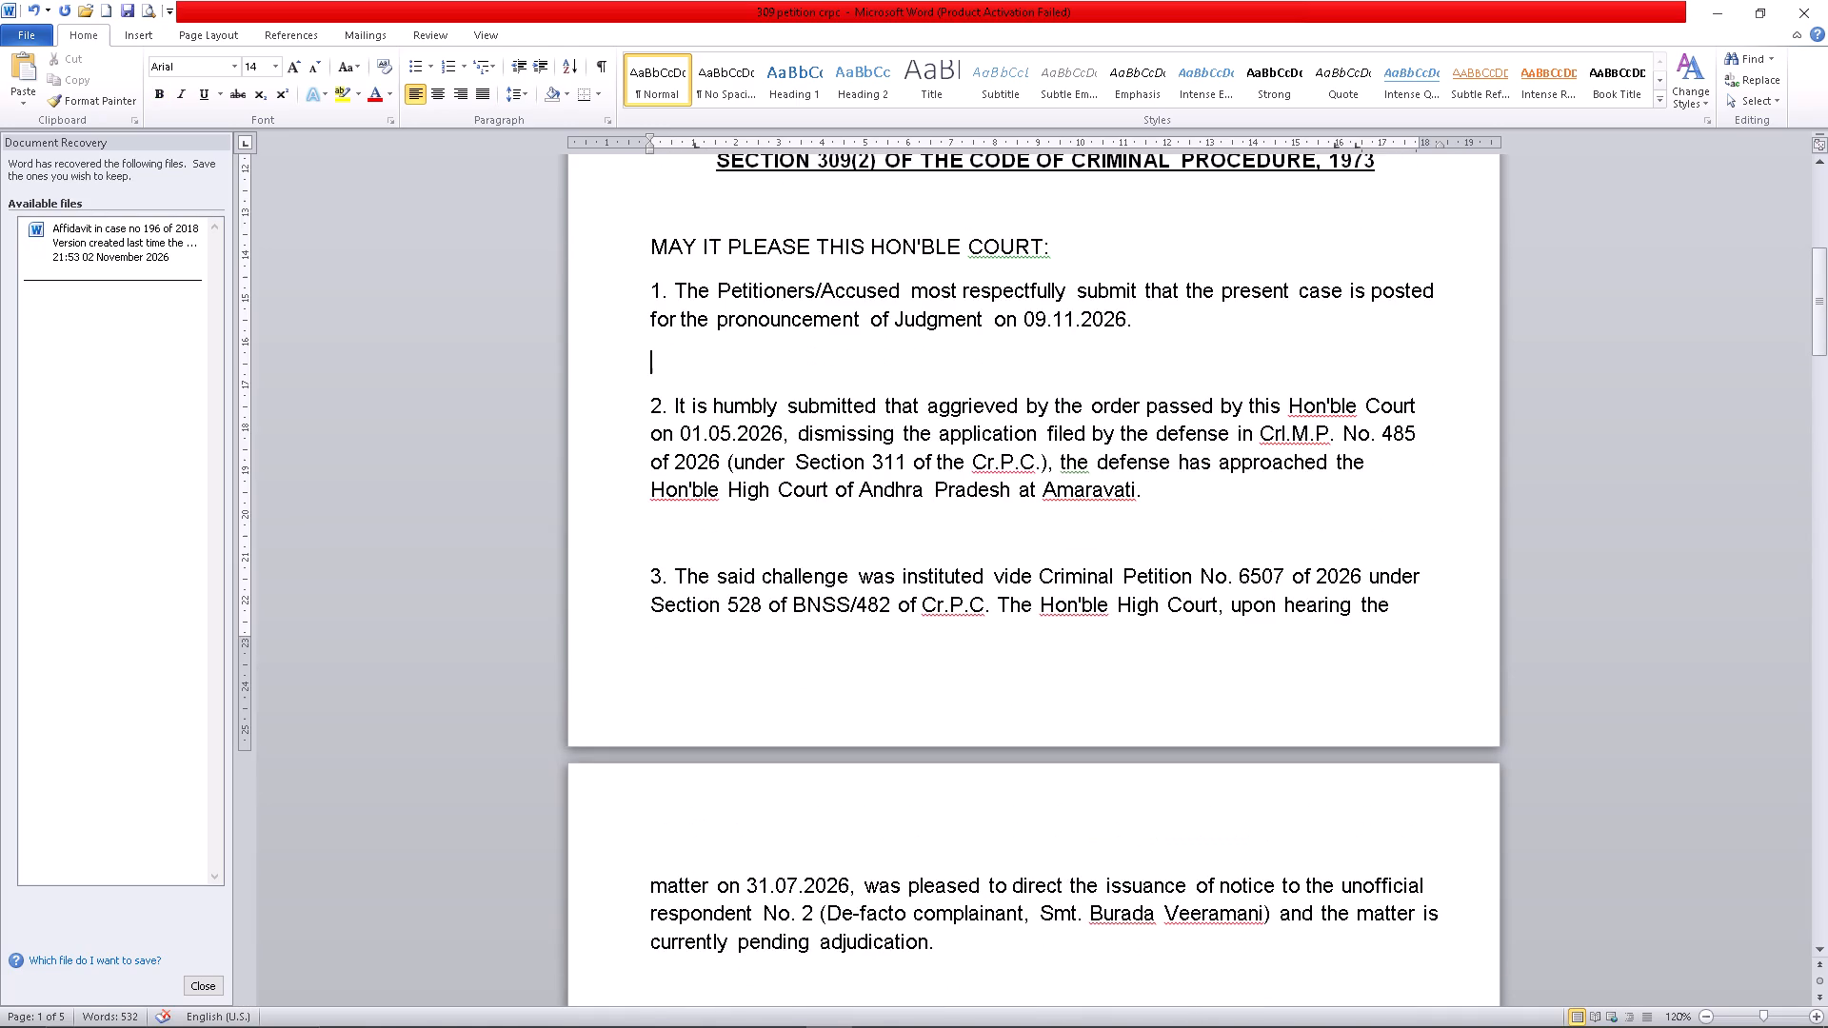
{"action": "key", "text": "BackSpace"}
{"action": "left_click", "coordinate": [706, 495]}
{"action": "key", "text": "BackSpace"}
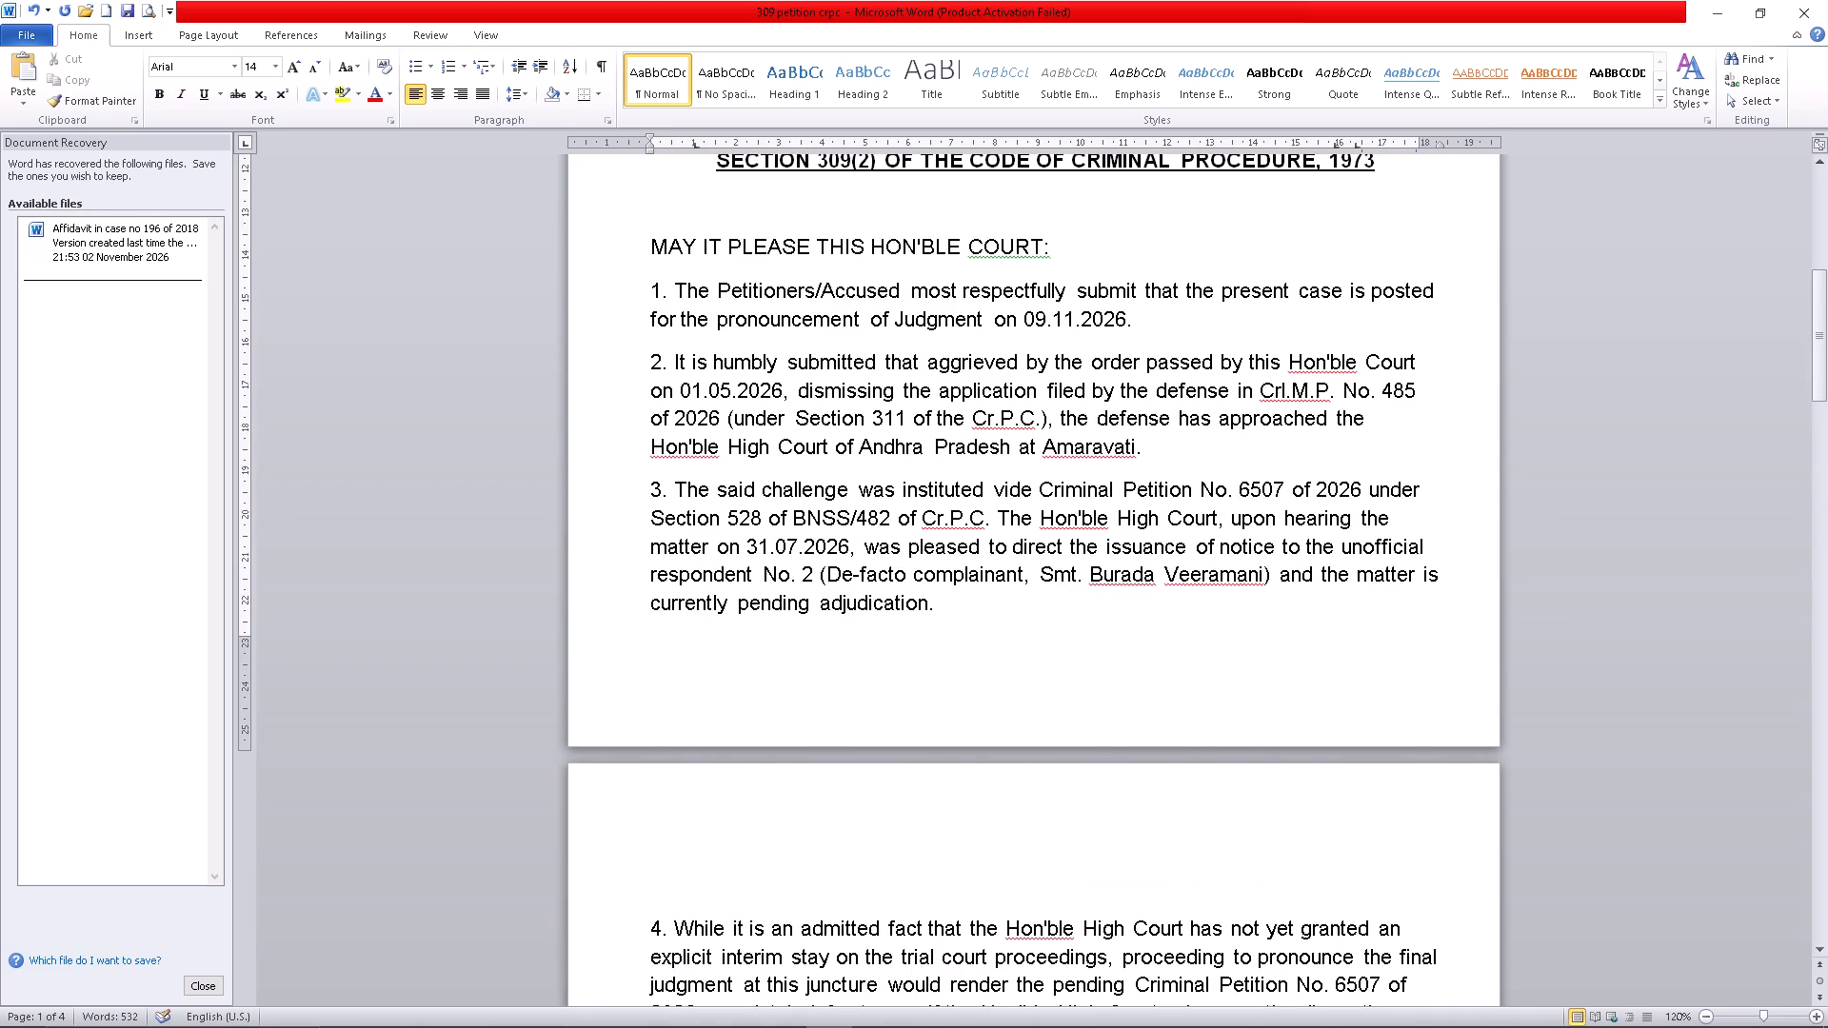
{"action": "scroll", "coordinate": [754, 570], "scroll_direction": "down", "scroll_amount": 3}
{"action": "left_click", "coordinate": [675, 664]}
{"action": "key", "text": "BackSpace"}
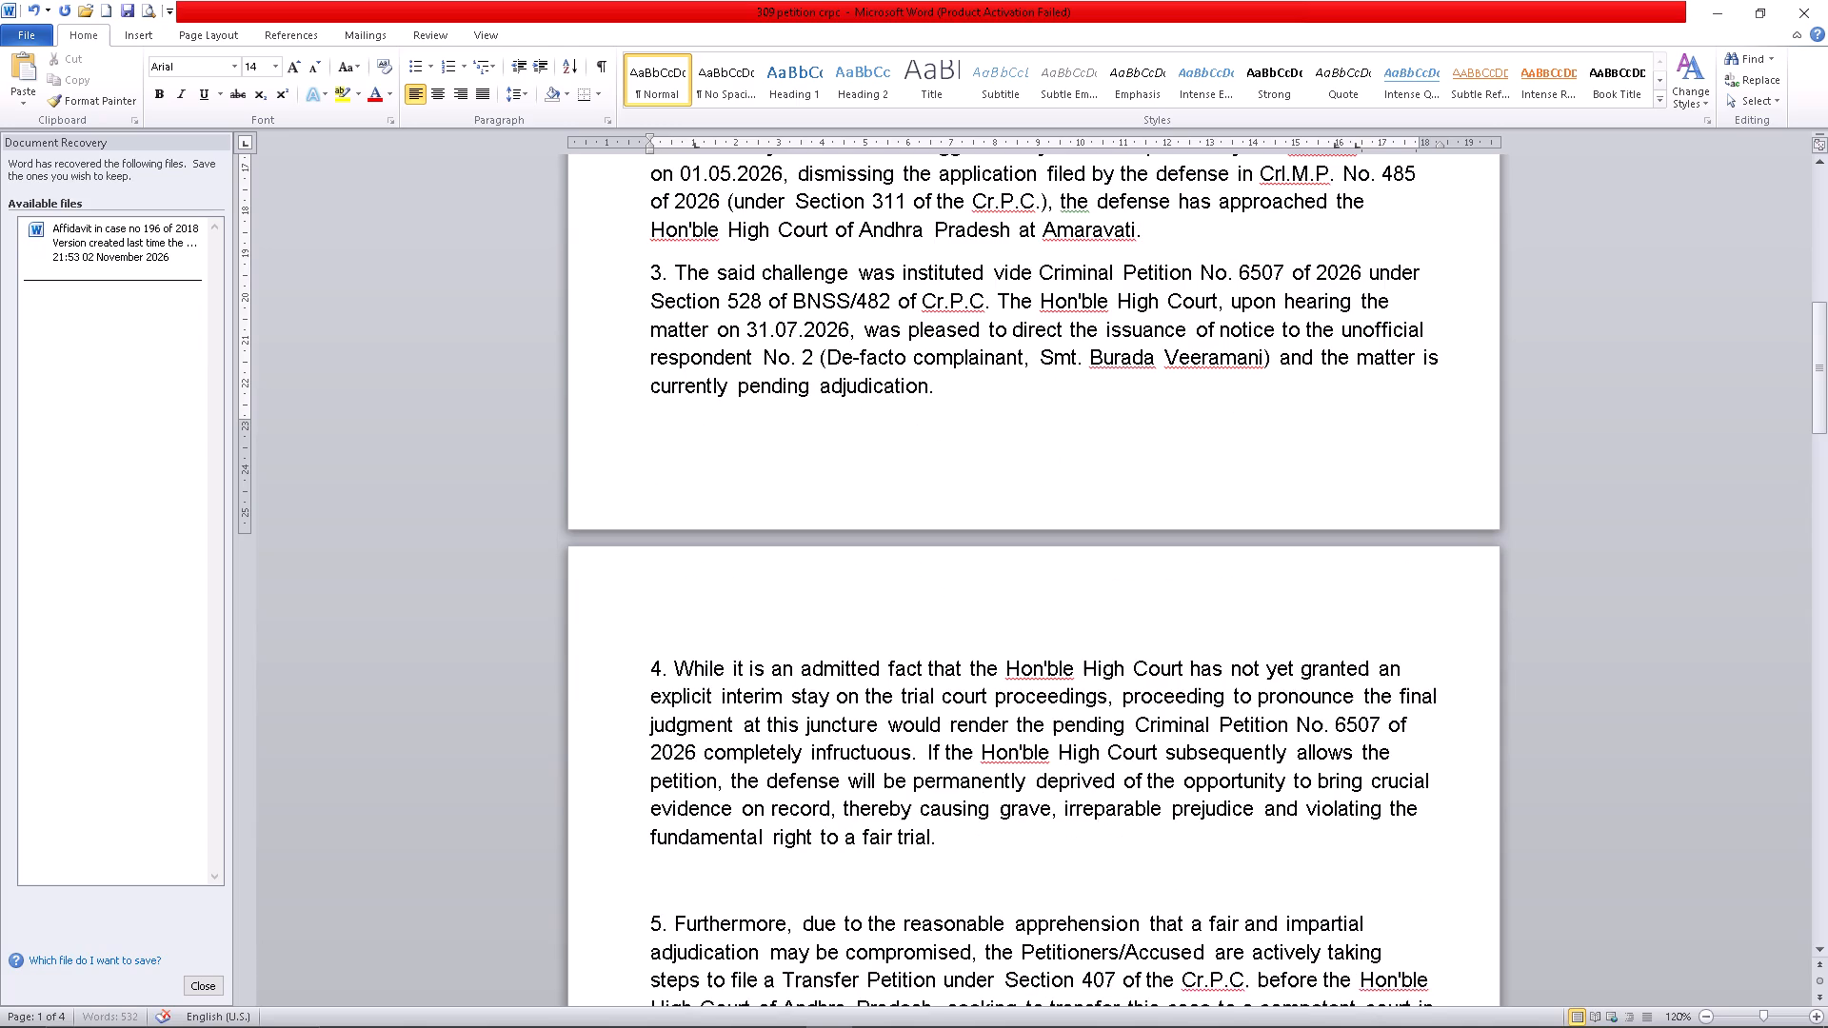
{"action": "left_click", "coordinate": [742, 871]}
{"action": "key", "text": "BackSpace"}
{"action": "scroll", "coordinate": [764, 838], "scroll_direction": "down", "scroll_amount": 5}
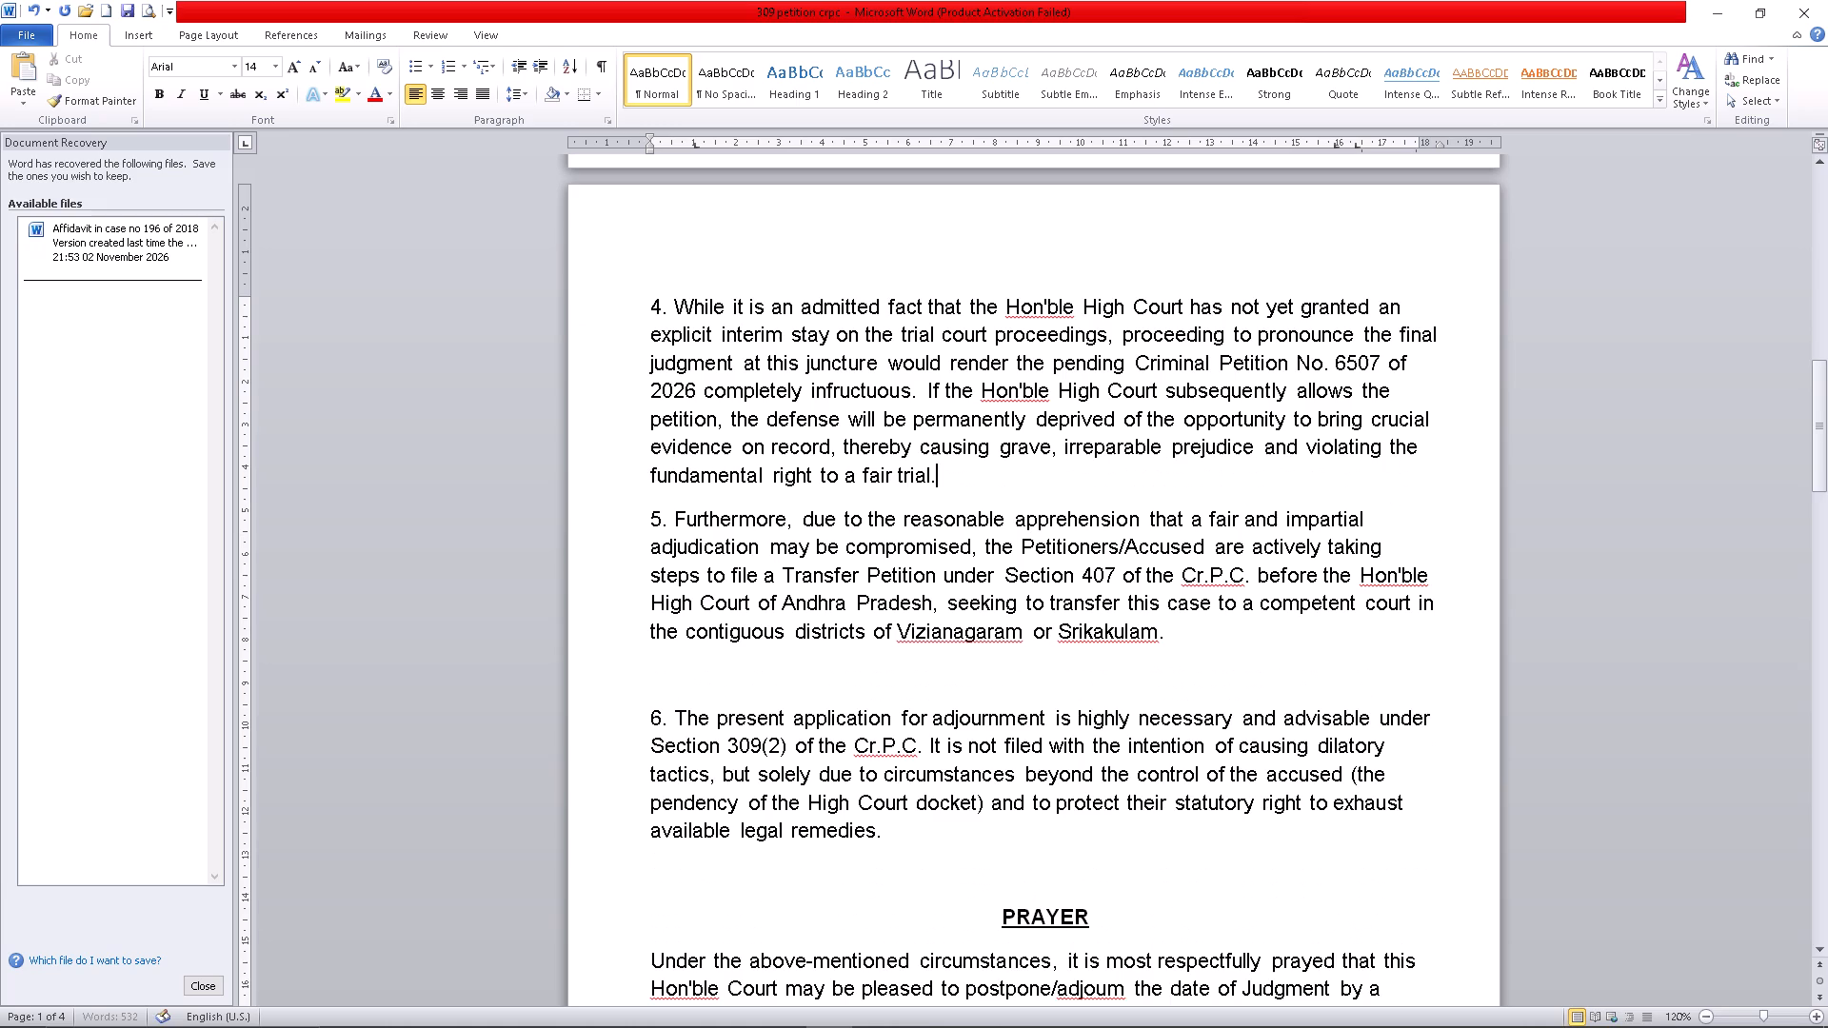
{"action": "left_click", "coordinate": [772, 703]}
{"action": "key", "text": "BackSpace"}
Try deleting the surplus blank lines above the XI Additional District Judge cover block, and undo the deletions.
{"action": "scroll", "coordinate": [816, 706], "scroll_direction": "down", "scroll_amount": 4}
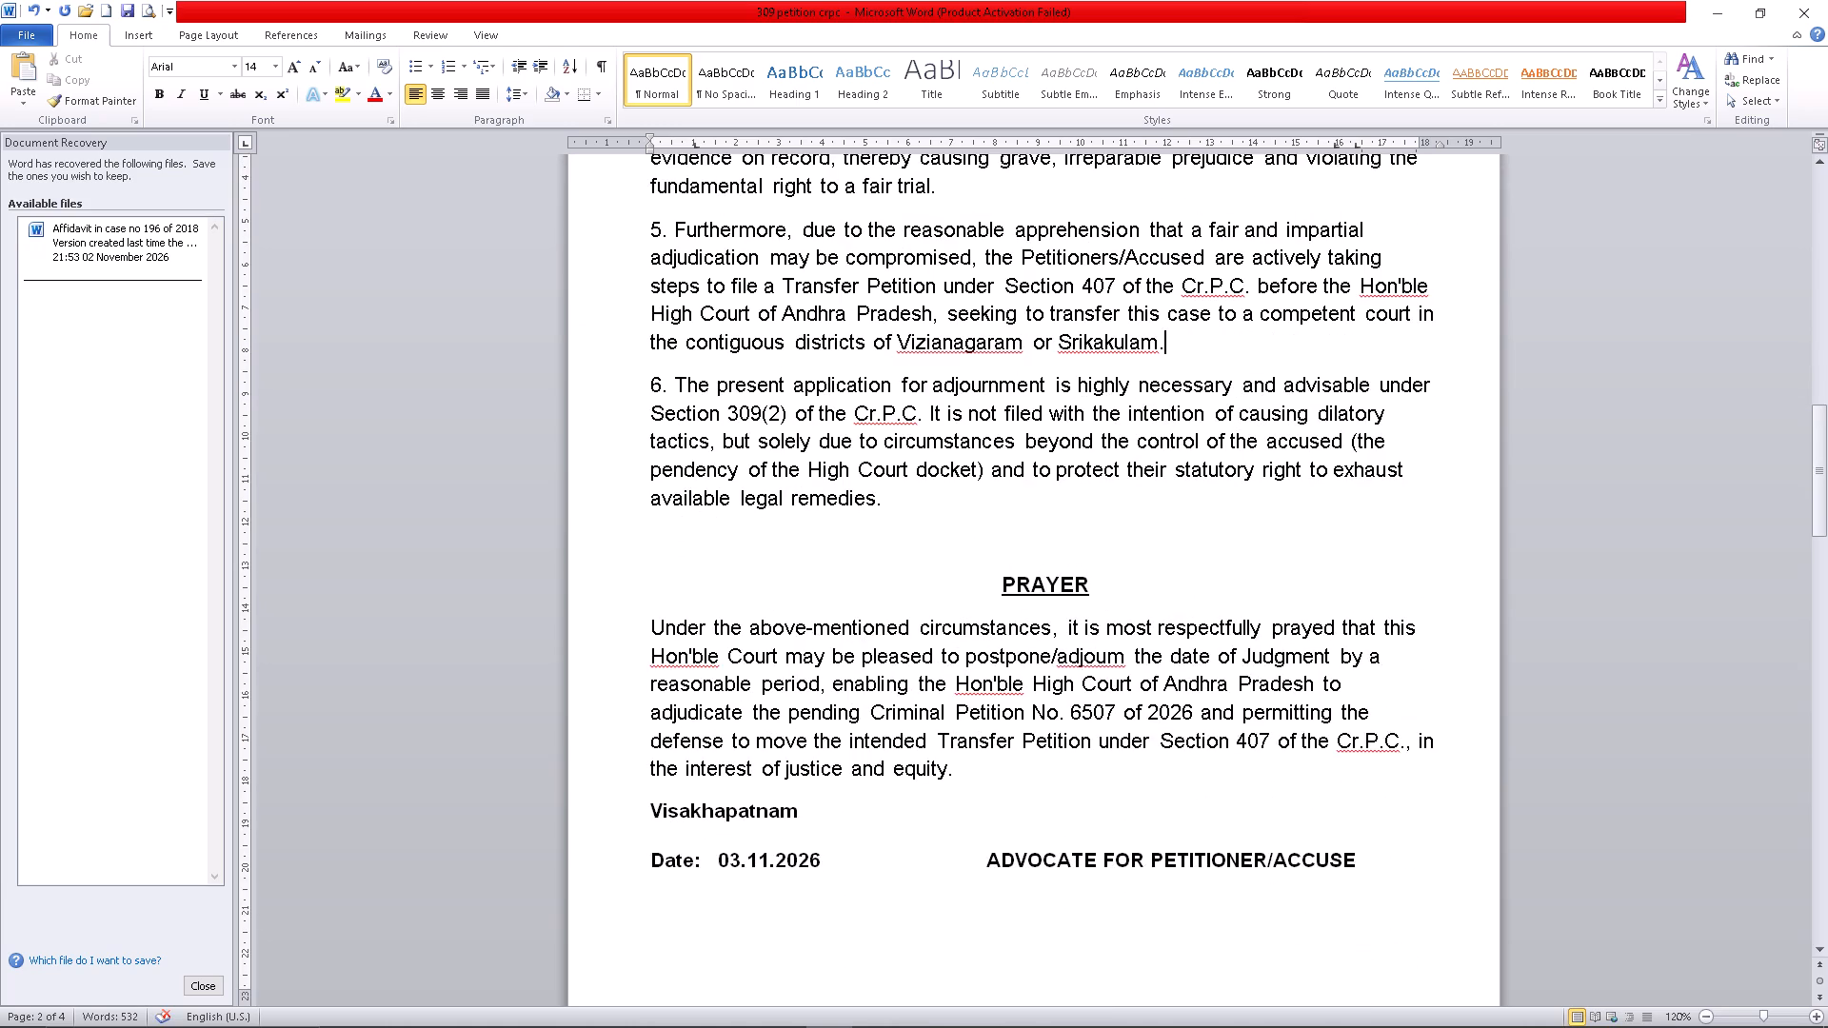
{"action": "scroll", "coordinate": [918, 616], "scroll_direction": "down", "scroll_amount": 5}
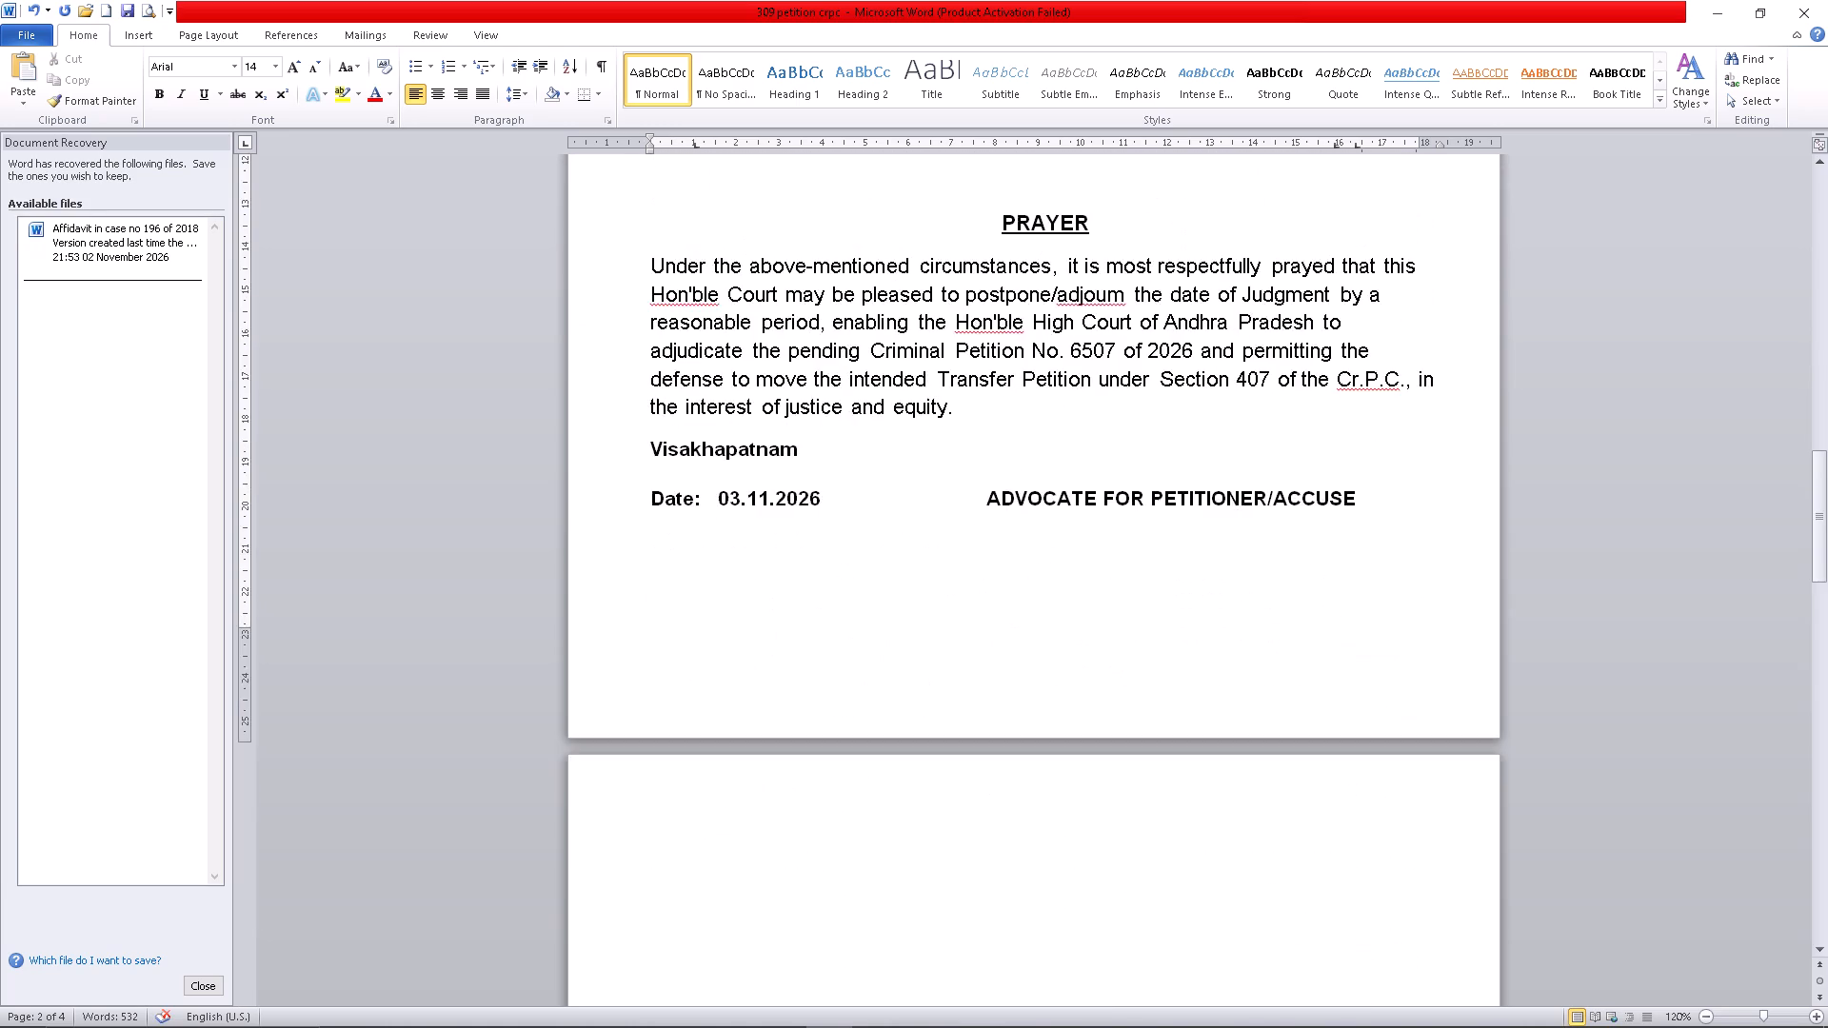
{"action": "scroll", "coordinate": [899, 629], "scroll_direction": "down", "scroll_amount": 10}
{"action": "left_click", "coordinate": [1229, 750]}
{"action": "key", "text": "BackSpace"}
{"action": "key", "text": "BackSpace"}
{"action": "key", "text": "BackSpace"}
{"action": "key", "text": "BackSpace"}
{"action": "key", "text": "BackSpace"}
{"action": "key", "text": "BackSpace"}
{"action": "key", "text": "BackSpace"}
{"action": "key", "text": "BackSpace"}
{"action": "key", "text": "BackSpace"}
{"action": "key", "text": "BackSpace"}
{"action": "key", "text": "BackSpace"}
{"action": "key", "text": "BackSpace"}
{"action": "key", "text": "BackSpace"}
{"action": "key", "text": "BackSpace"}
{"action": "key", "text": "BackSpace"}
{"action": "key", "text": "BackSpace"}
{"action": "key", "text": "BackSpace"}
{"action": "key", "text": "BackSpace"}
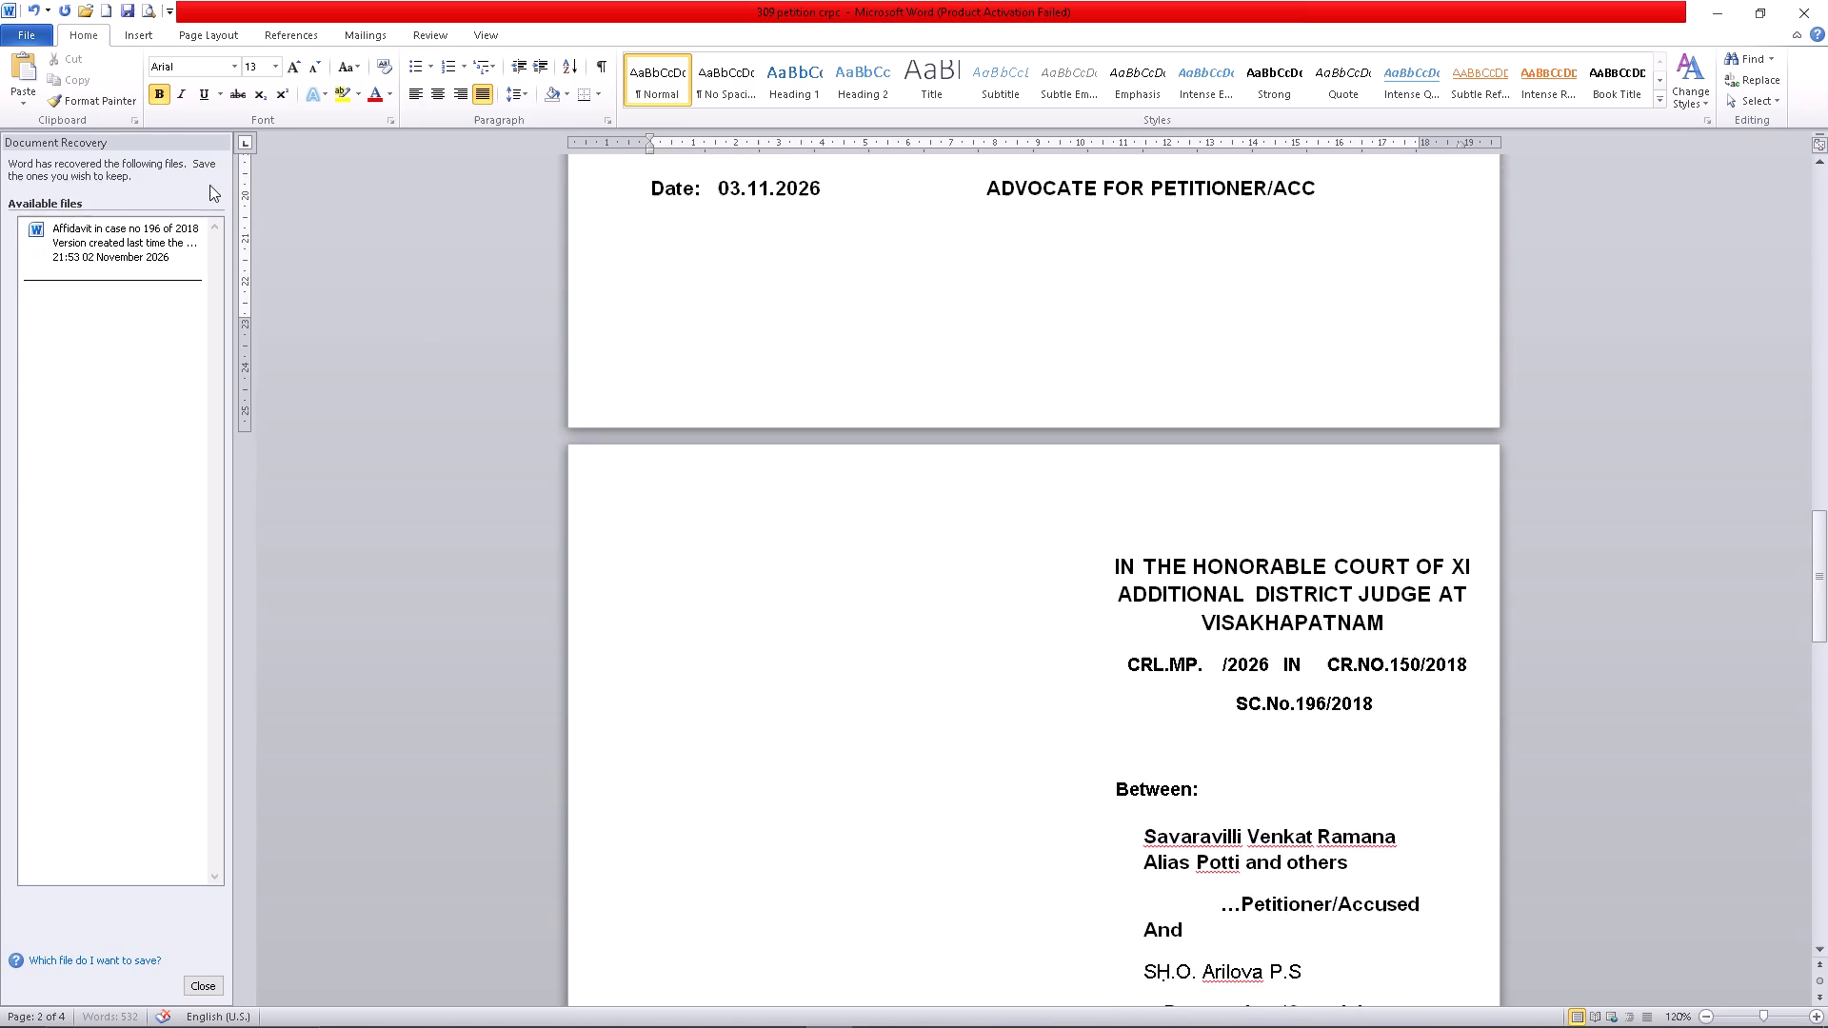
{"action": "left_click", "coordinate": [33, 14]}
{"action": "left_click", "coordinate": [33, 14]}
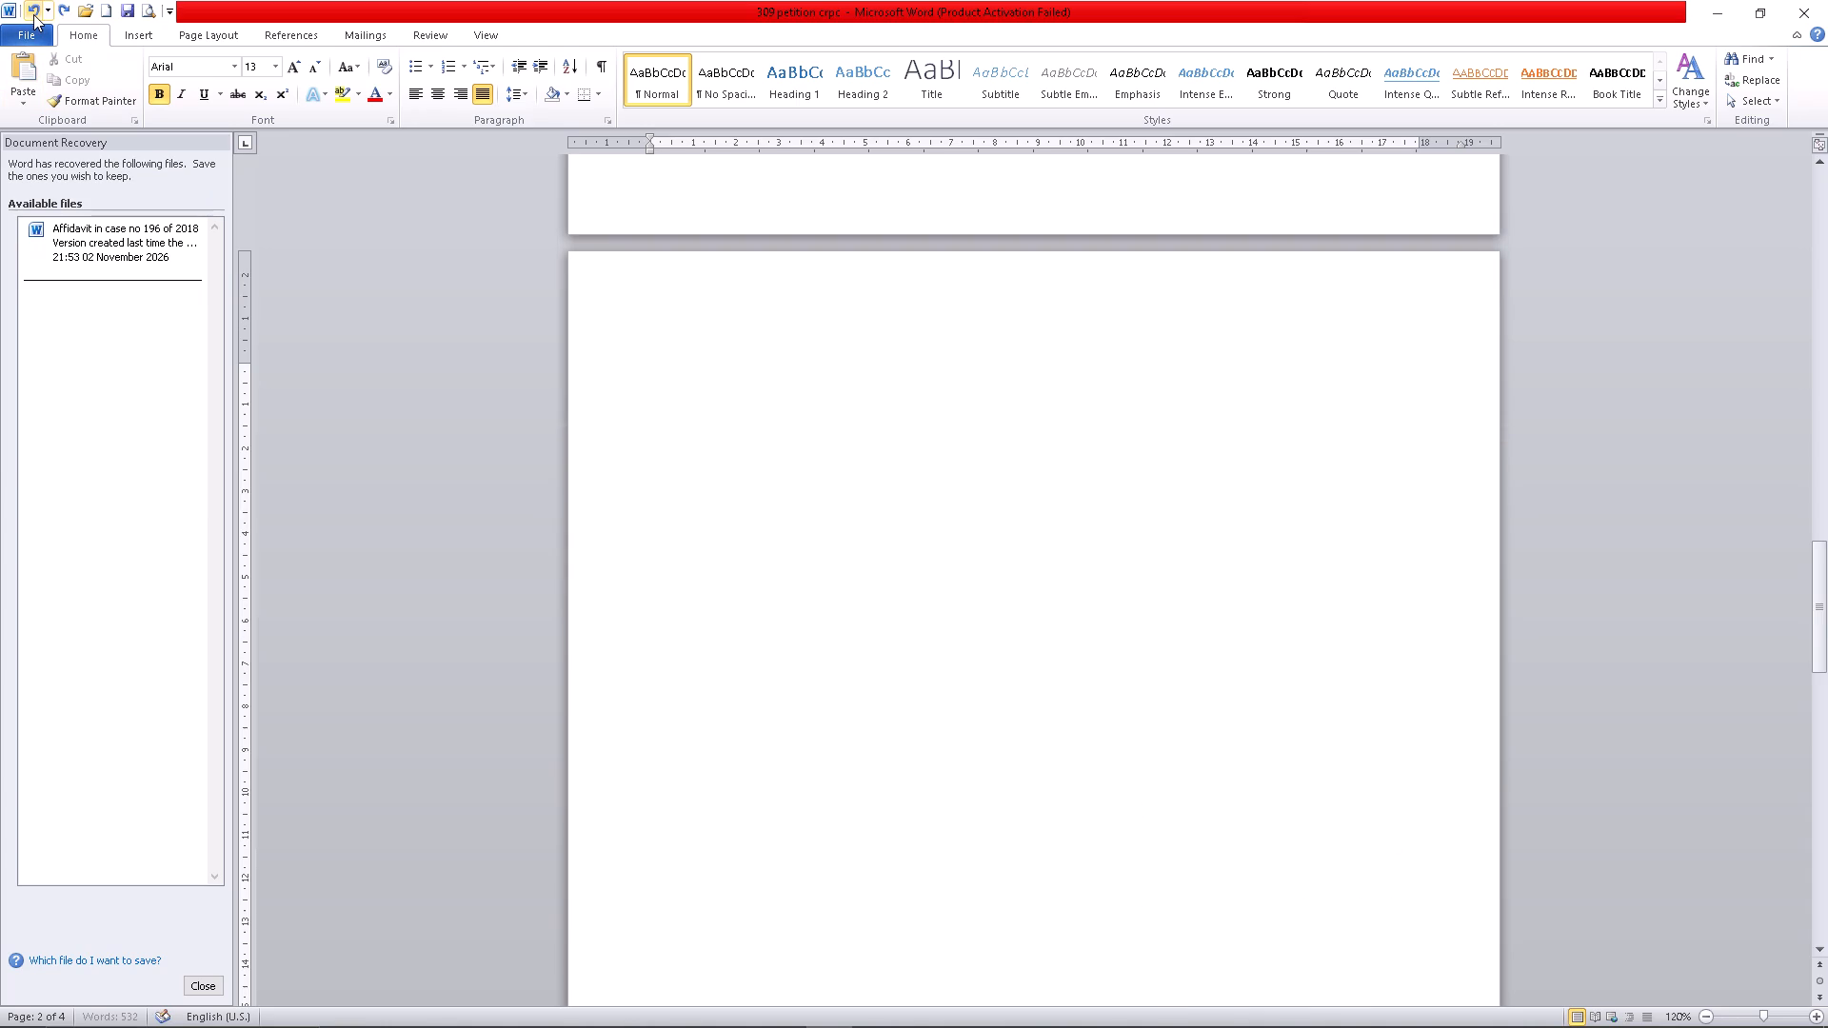
Complete the signature line so that it reads "ADVOCATE FOR PETITIONER/ACCUSED".
{"action": "scroll", "coordinate": [895, 812], "scroll_direction": "up", "scroll_amount": 4}
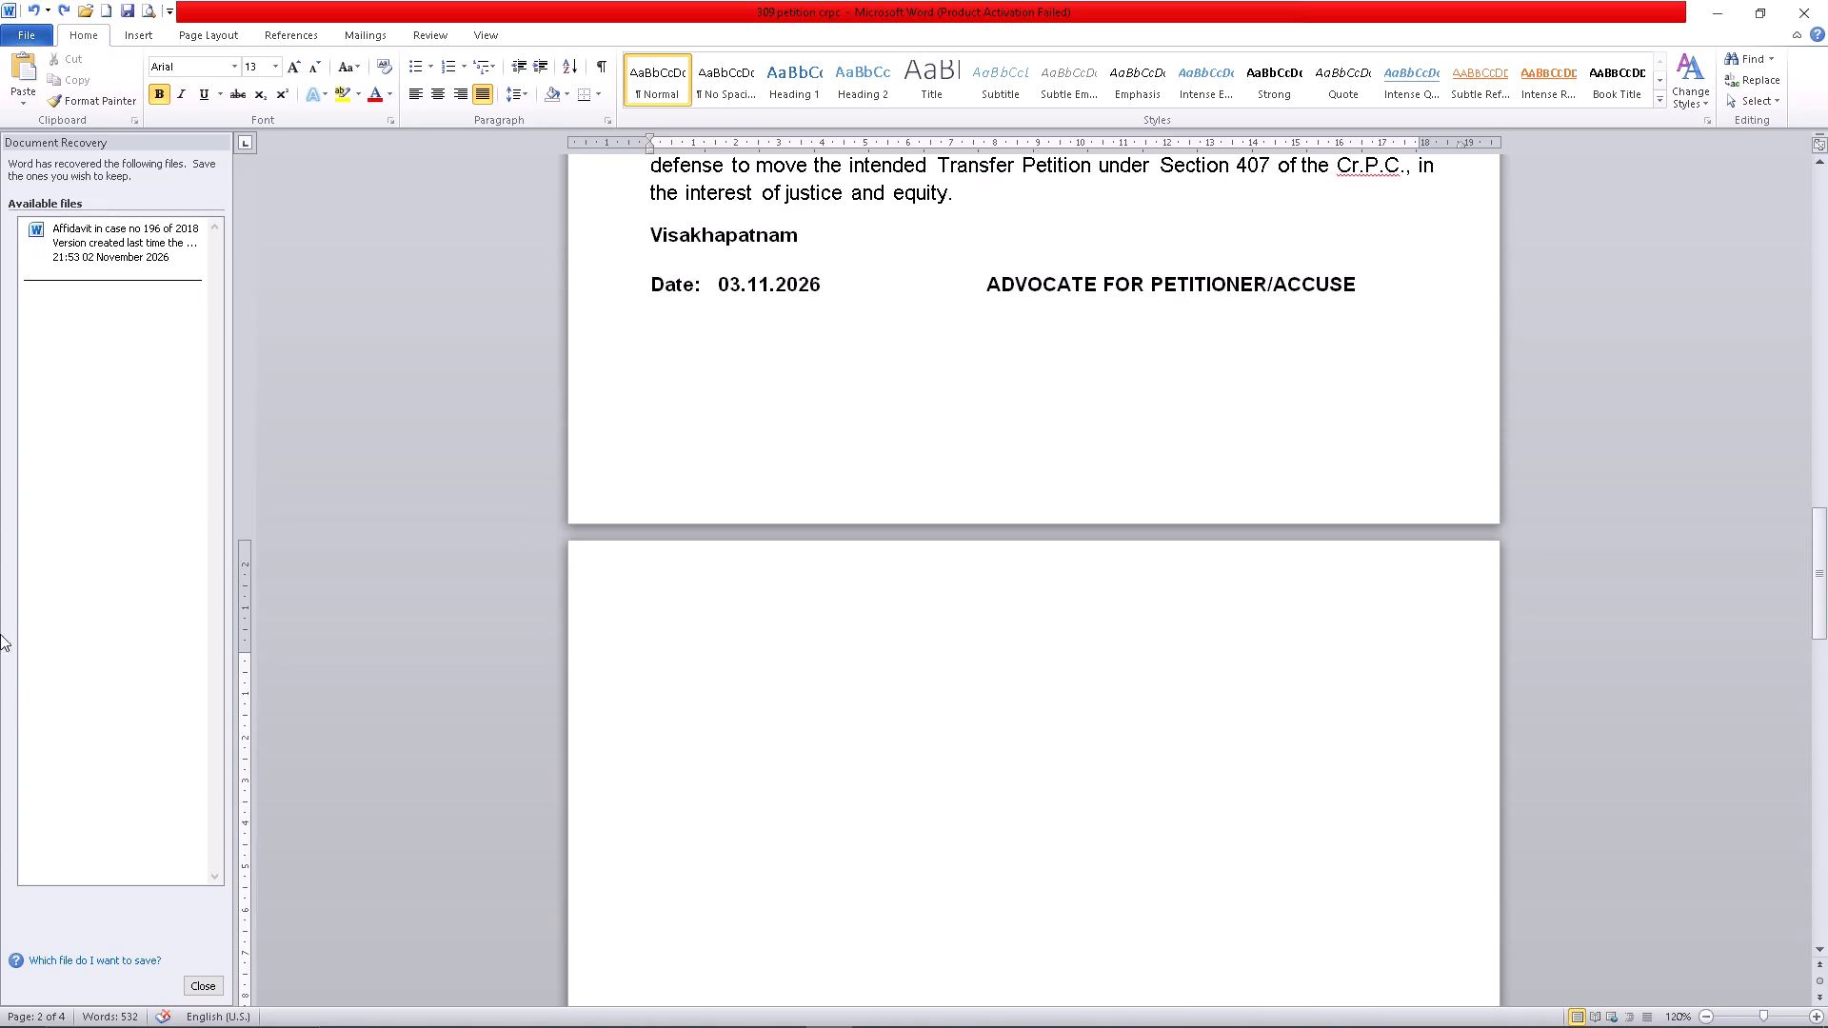
{"action": "left_click", "coordinate": [1361, 293]}
{"action": "key", "text": "d"}
Delete surplus blank lines above the XI Additional District Judge cover block so that it starts at the top of its page.
{"action": "scroll", "coordinate": [1301, 518], "scroll_direction": "down", "scroll_amount": 5}
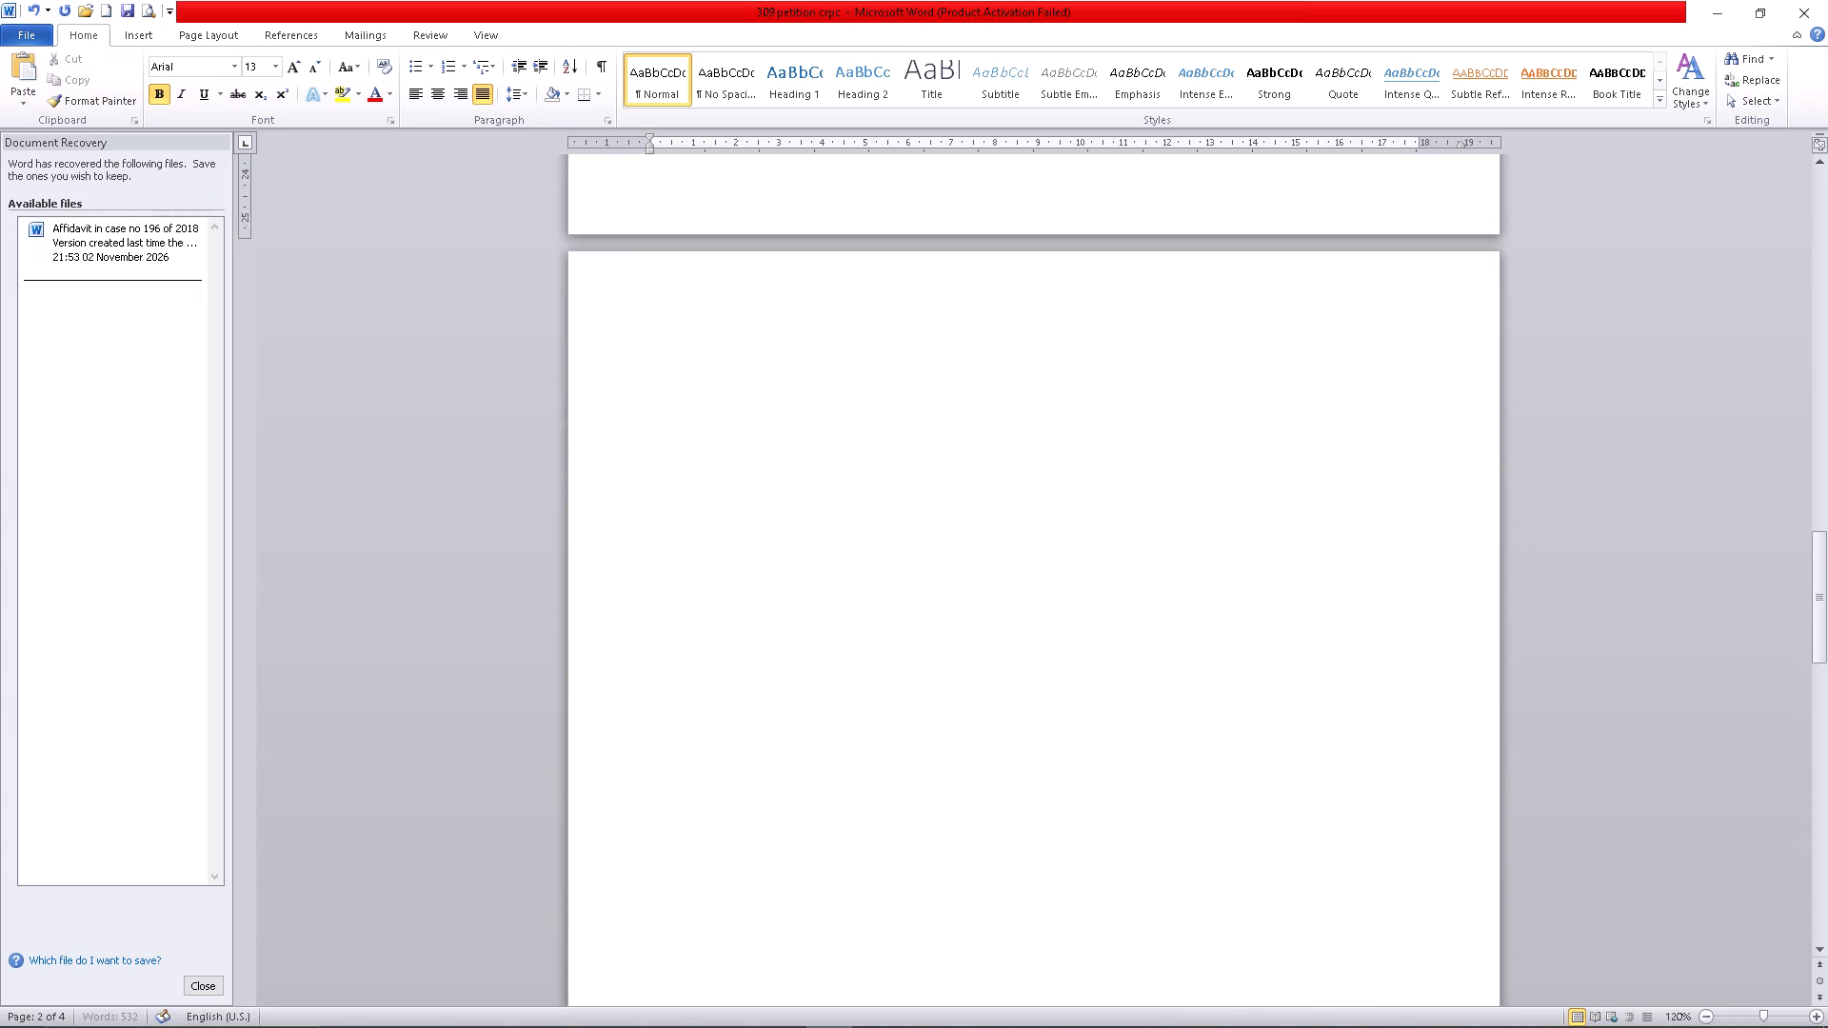
{"action": "left_click", "coordinate": [1224, 828]}
{"action": "key", "text": "BackSpace"}
{"action": "key", "text": "BackSpace"}
{"action": "key", "text": "BackSpace"}
{"action": "key", "text": "BackSpace"}
{"action": "key", "text": "BackSpace"}
{"action": "key", "text": "BackSpace"}
{"action": "key", "text": "BackSpace"}
{"action": "key", "text": "BackSpace"}
{"action": "key", "text": "BackSpace"}
{"action": "key", "text": "BackSpace"}
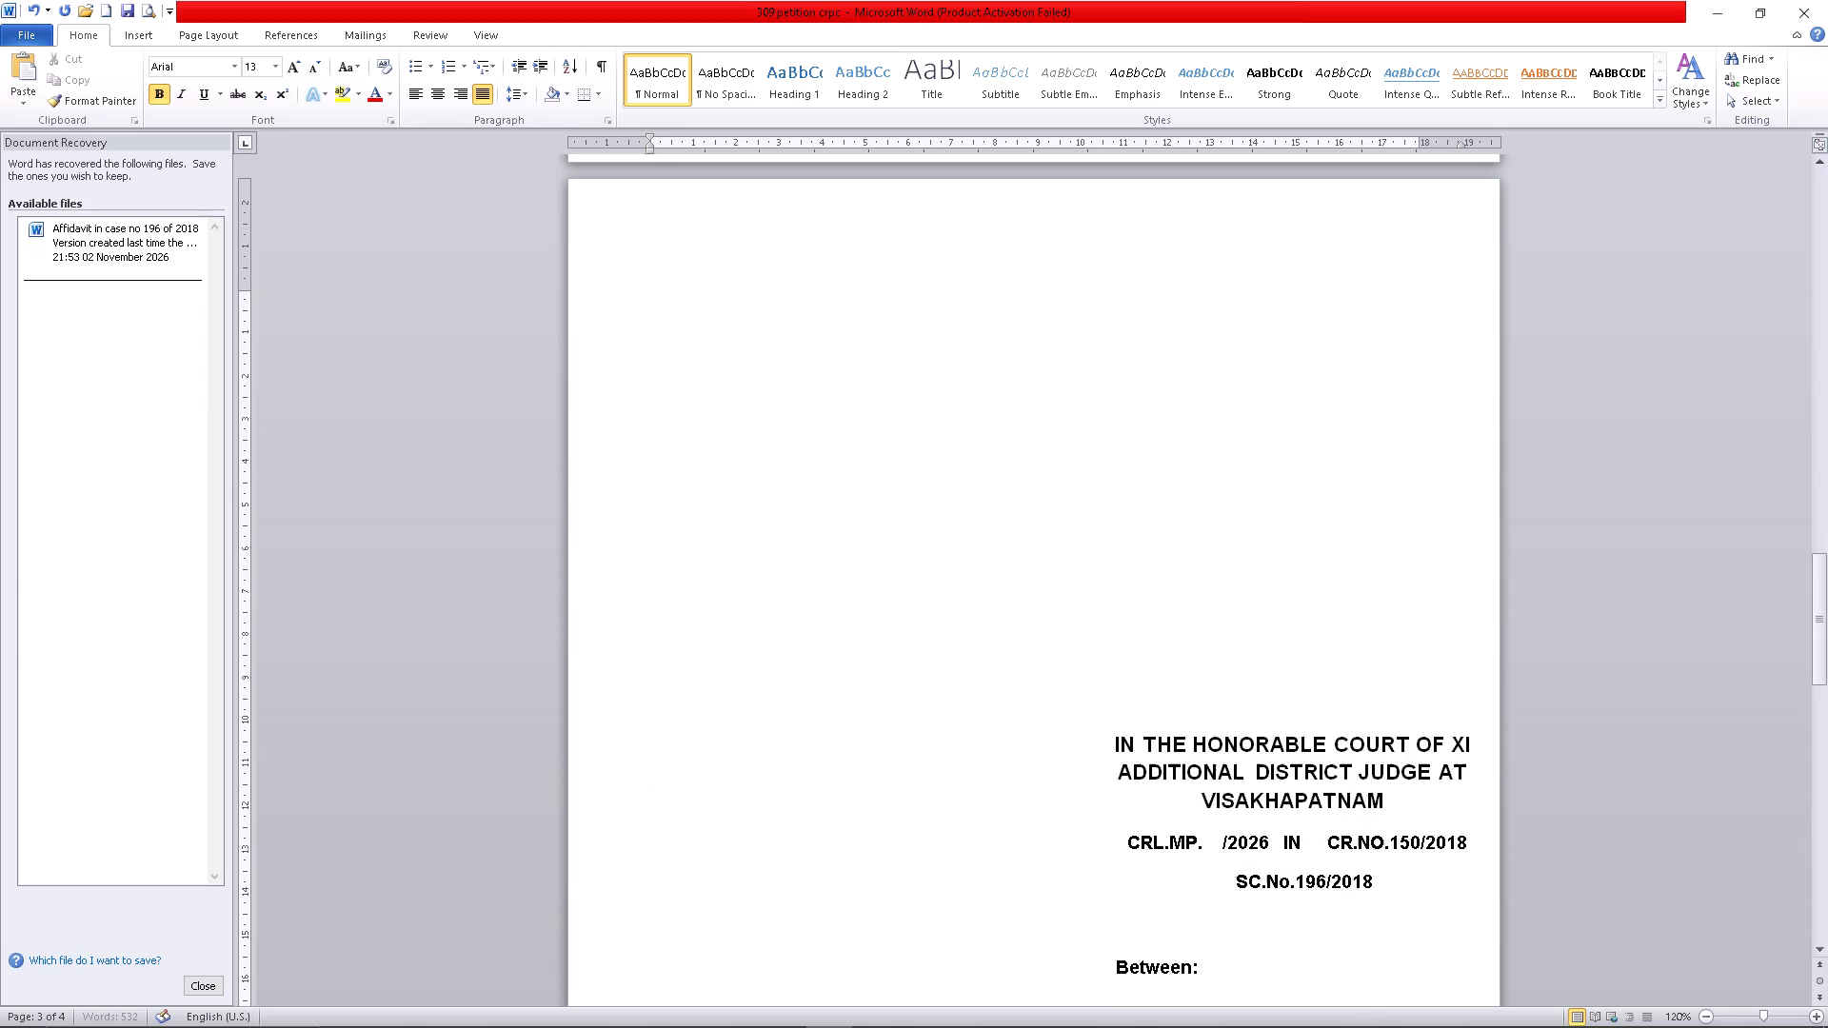
{"action": "scroll", "coordinate": [1234, 805], "scroll_direction": "up", "scroll_amount": 3}
{"action": "left_click", "coordinate": [1151, 670]}
{"action": "key", "text": "BackSpace"}
{"action": "key", "text": "BackSpace"}
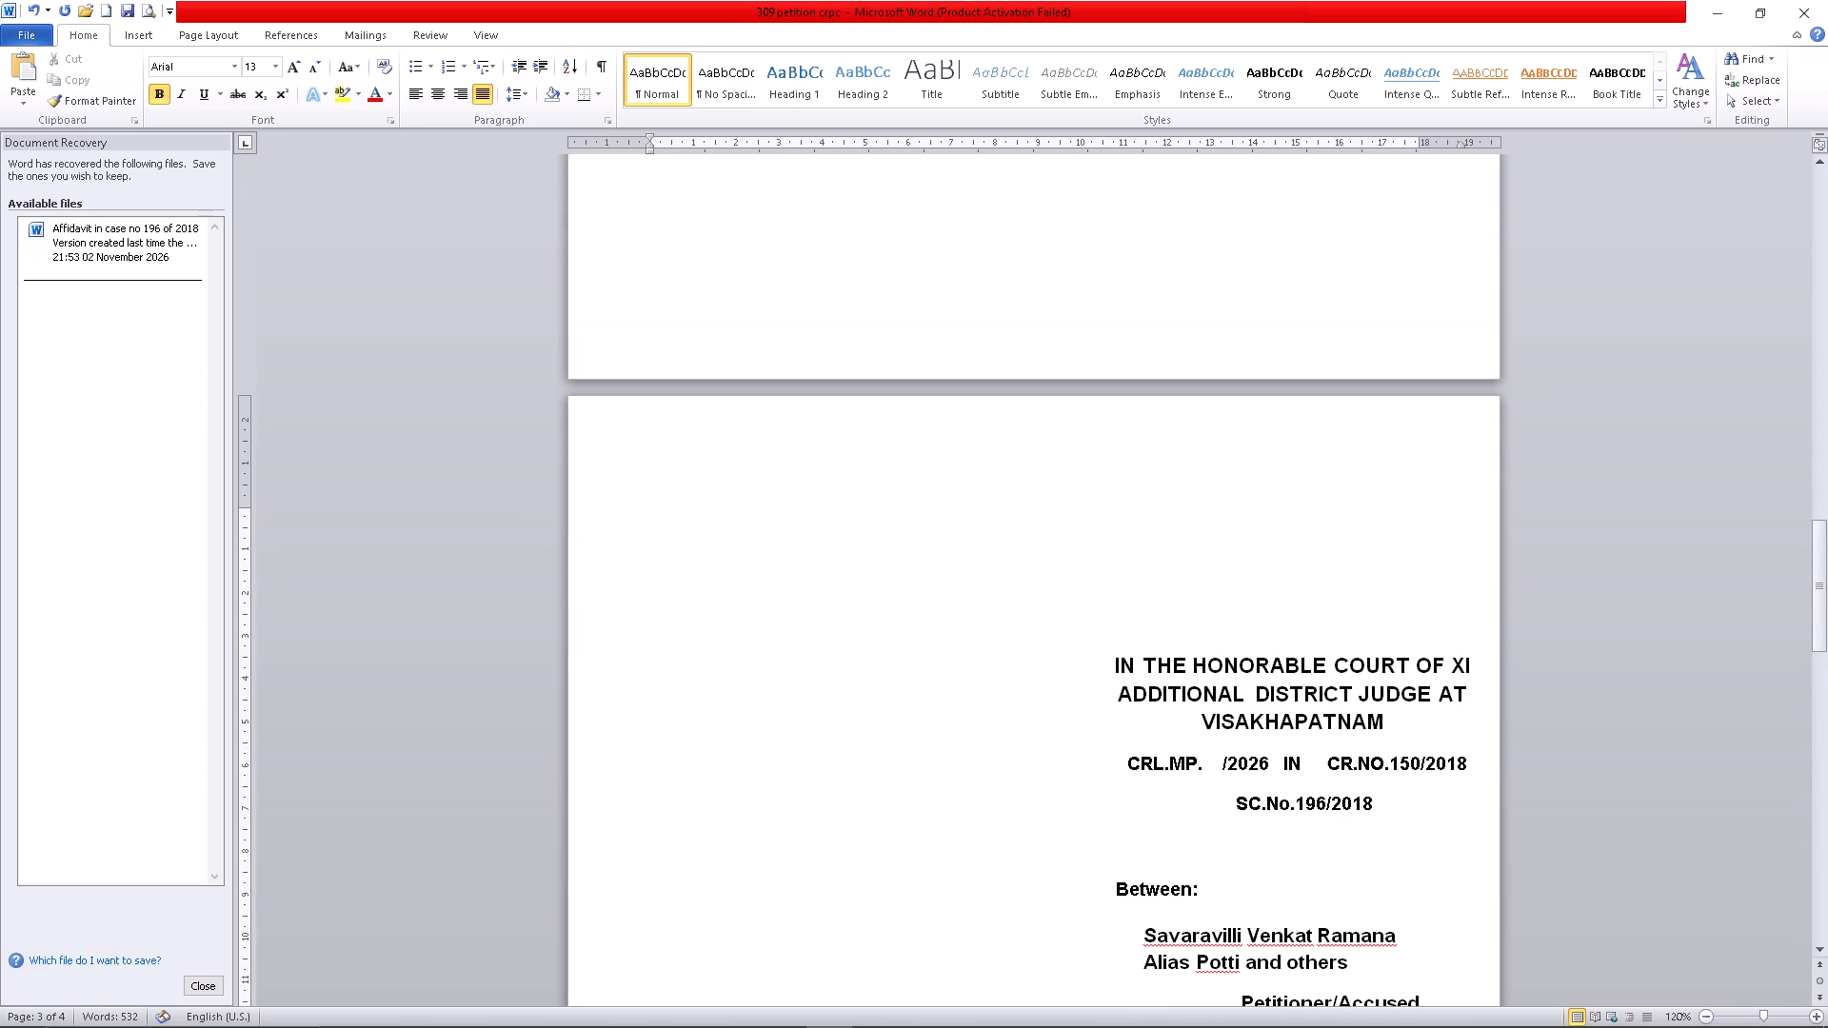
{"action": "key", "text": "BackSpace"}
{"action": "key", "text": "BackSpace"}
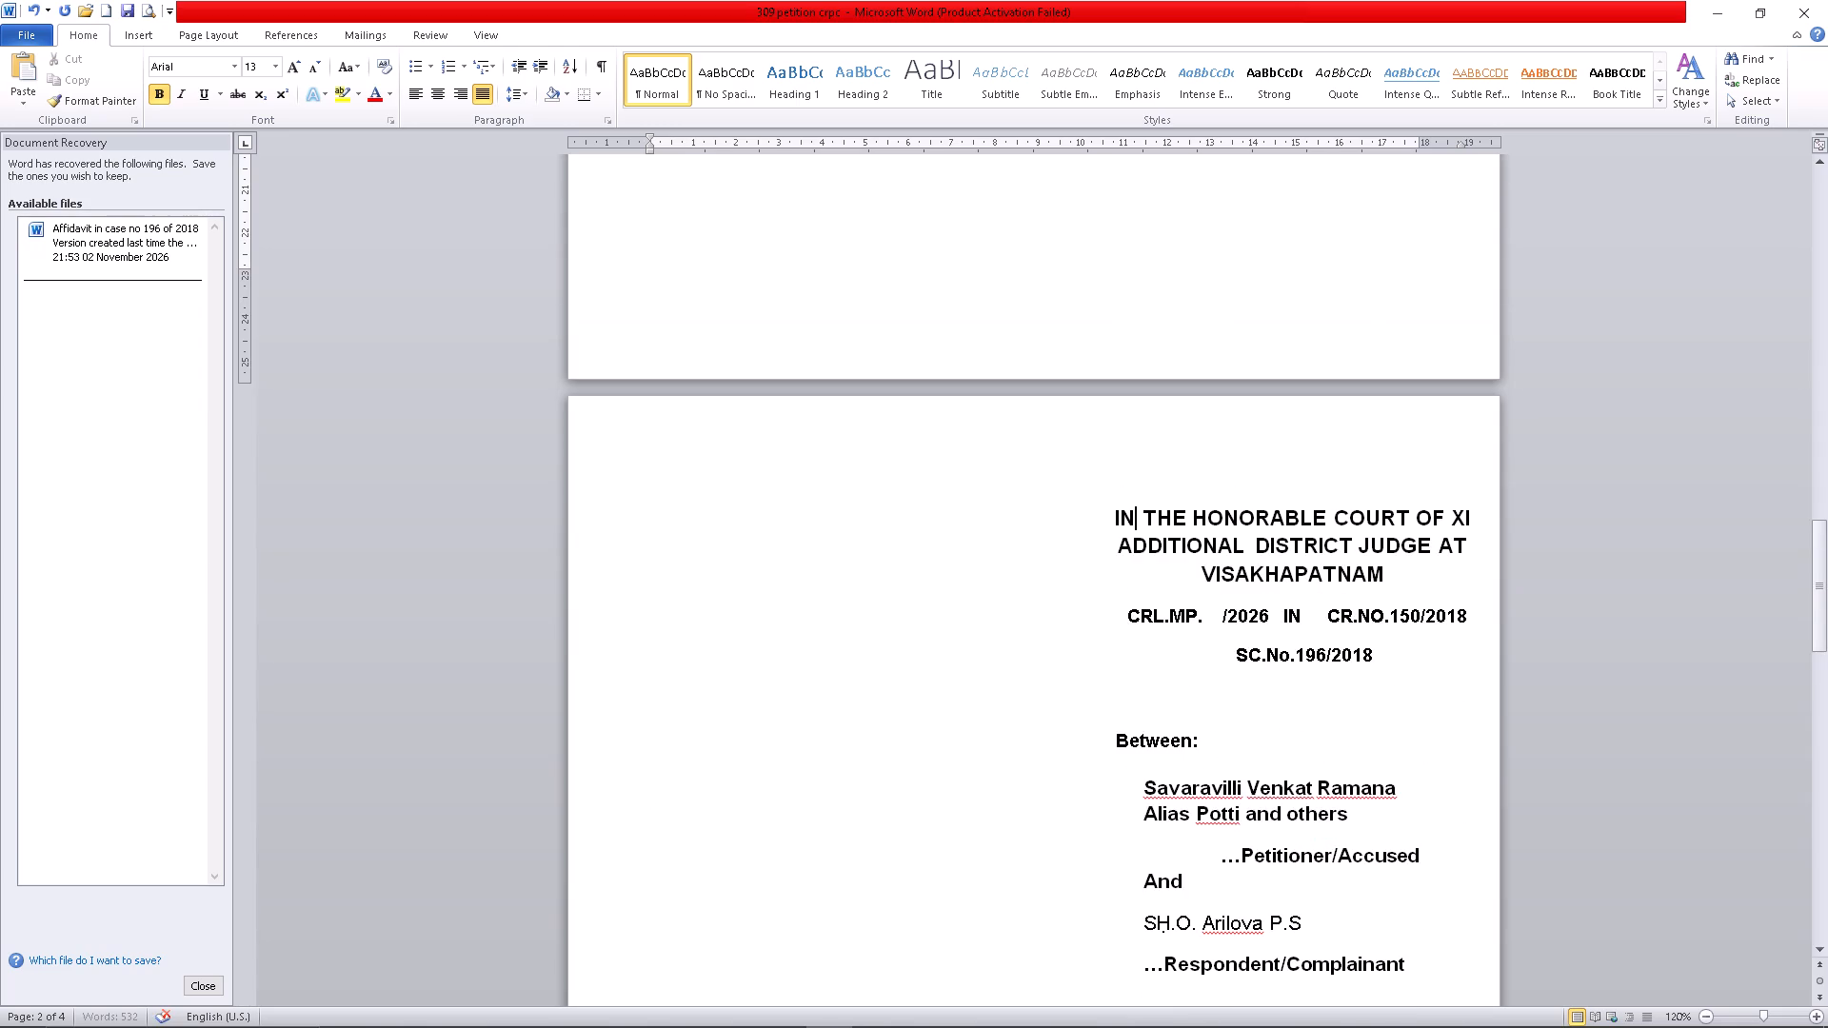
{"action": "left_click", "coordinate": [1134, 459]}
Review the whole petition, including the court heading, numbered grounds, prayer, signature line and filing cover block.
{"action": "scroll", "coordinate": [1201, 660], "scroll_direction": "down", "scroll_amount": 8}
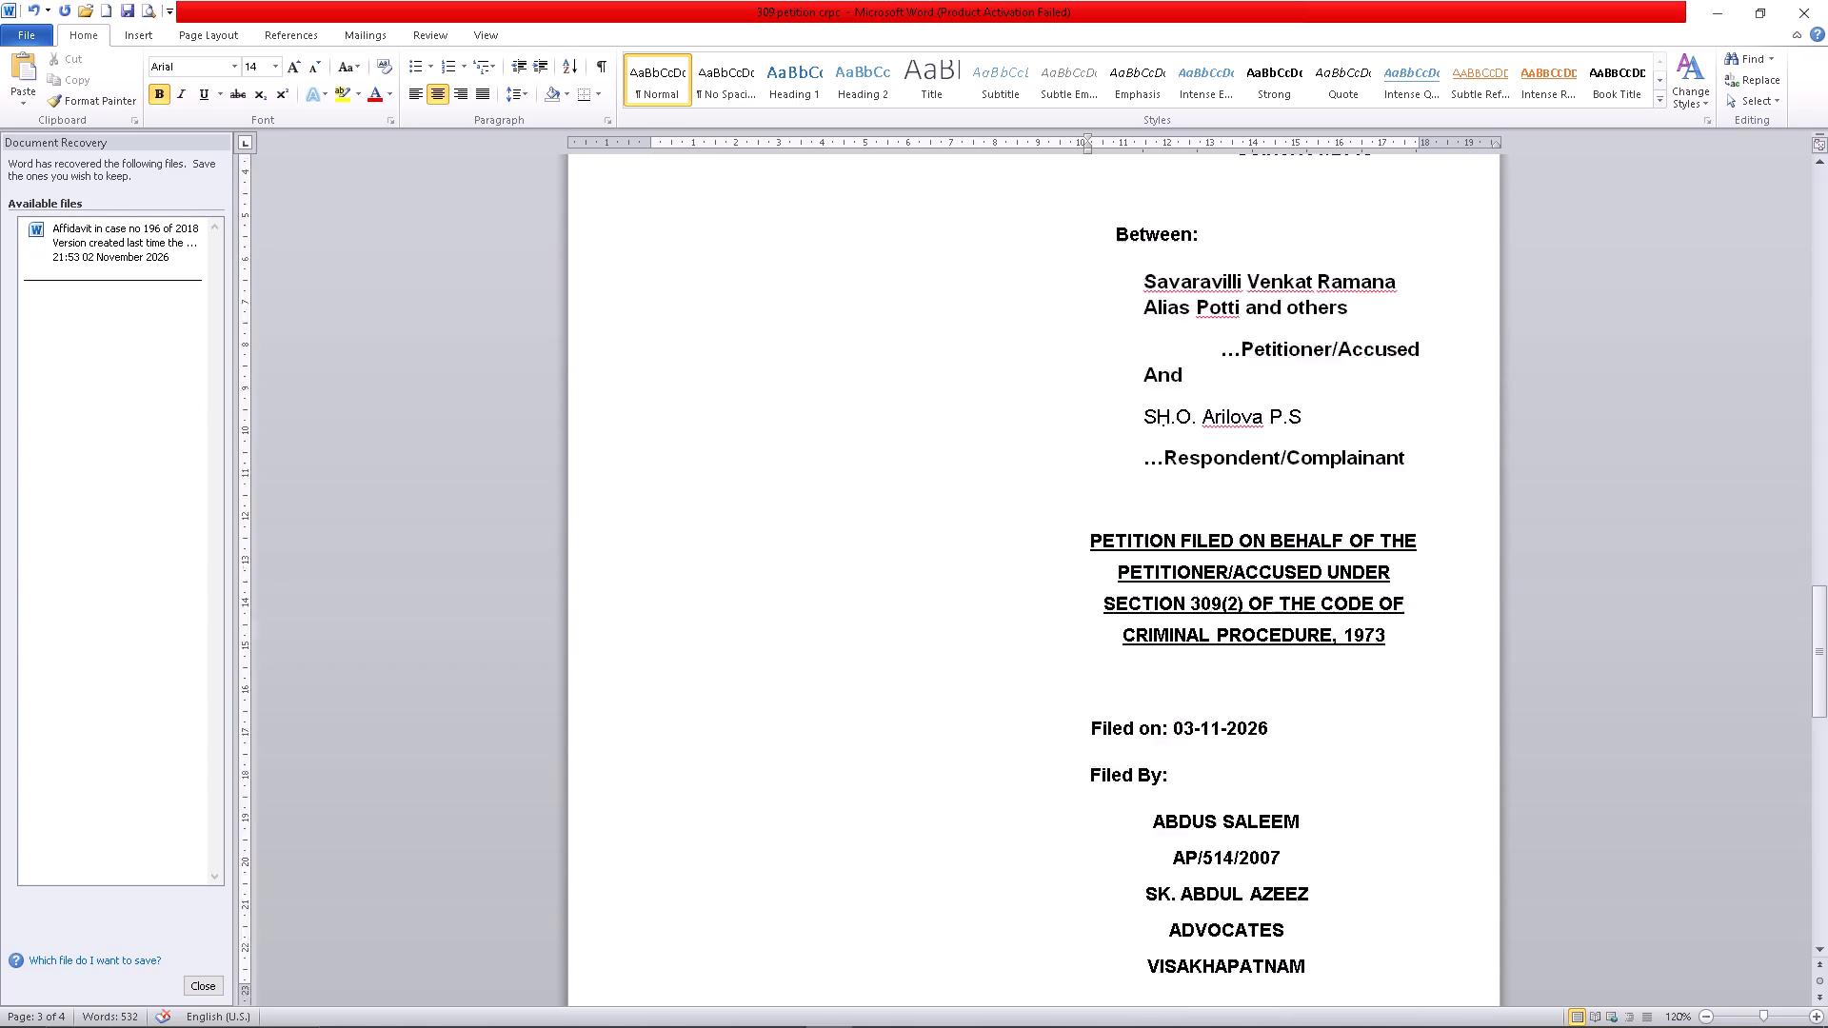
{"action": "scroll", "coordinate": [1195, 649], "scroll_direction": "down", "scroll_amount": 4}
{"action": "scroll", "coordinate": [1026, 611], "scroll_direction": "up", "scroll_amount": 6}
{"action": "scroll", "coordinate": [735, 544], "scroll_direction": "up", "scroll_amount": 13}
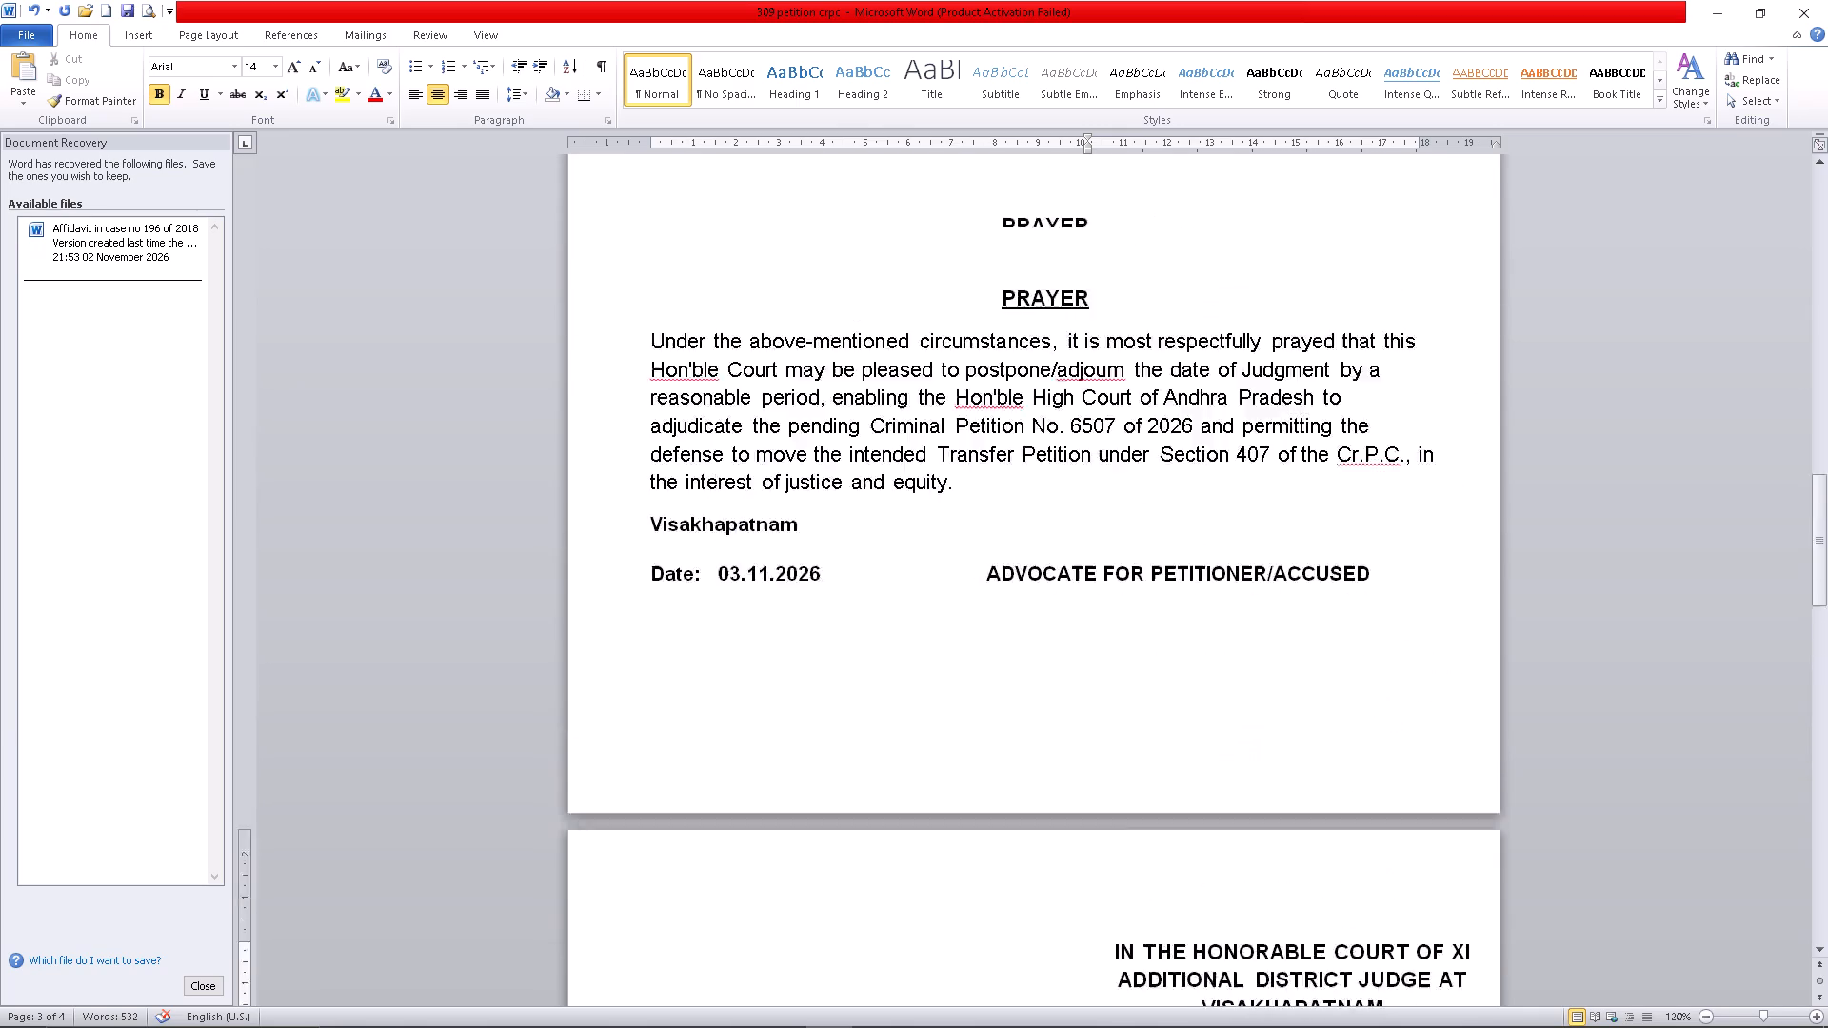
{"action": "scroll", "coordinate": [747, 544], "scroll_direction": "up", "scroll_amount": 1}
{"action": "scroll", "coordinate": [809, 649], "scroll_direction": "up", "scroll_amount": 8}
{"action": "scroll", "coordinate": [970, 678], "scroll_direction": "up", "scroll_amount": 7}
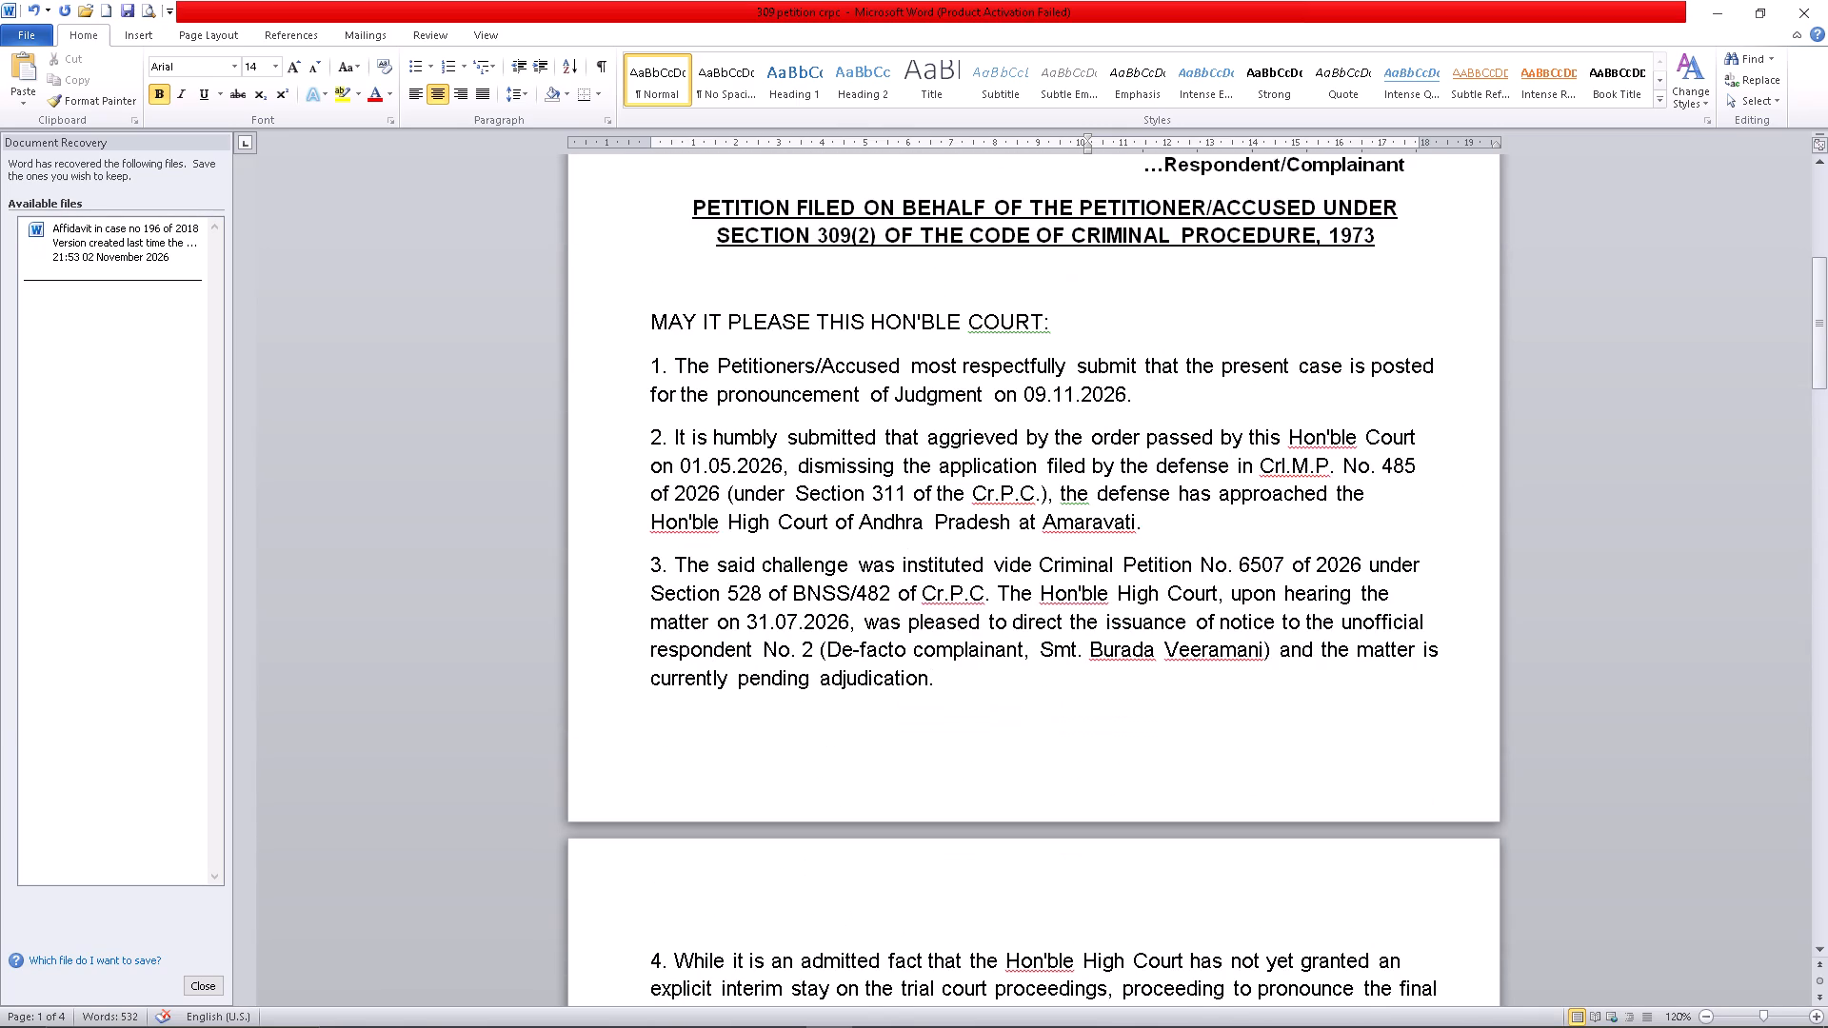
{"action": "scroll", "coordinate": [1179, 436], "scroll_direction": "up", "scroll_amount": 4}
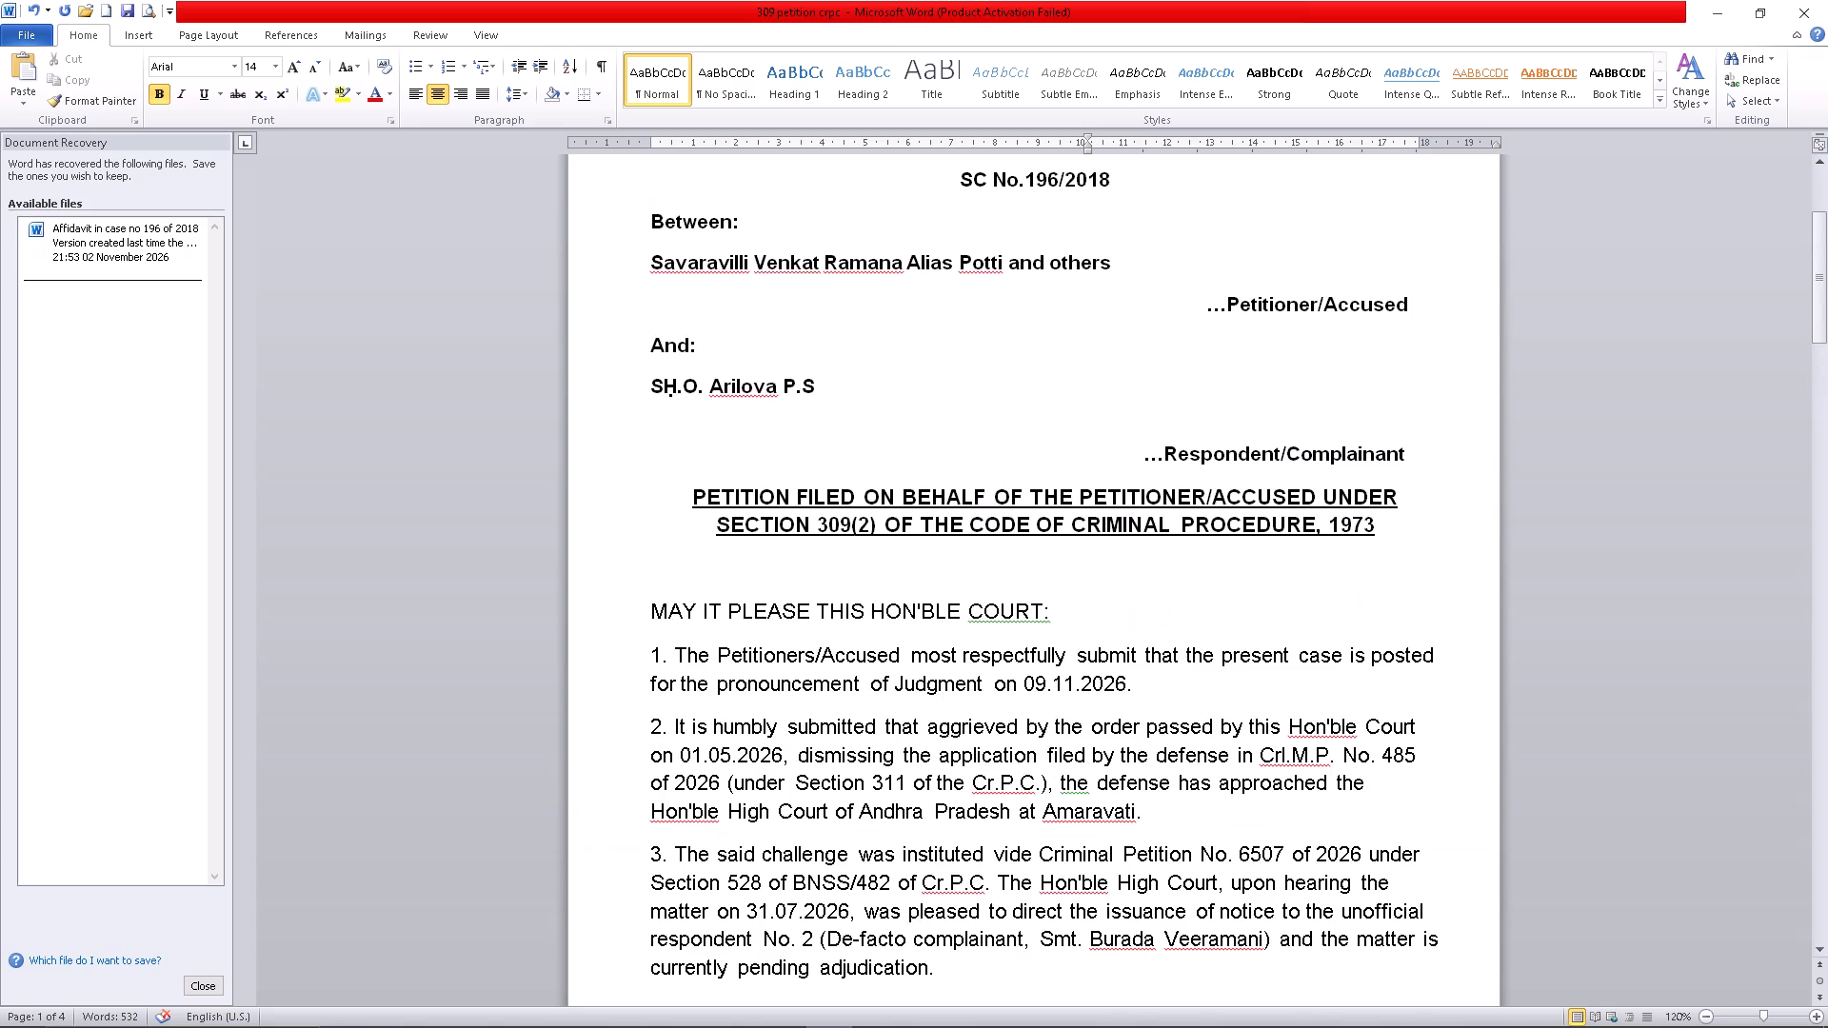
{"action": "scroll", "coordinate": [987, 563], "scroll_direction": "up", "scroll_amount": 2}
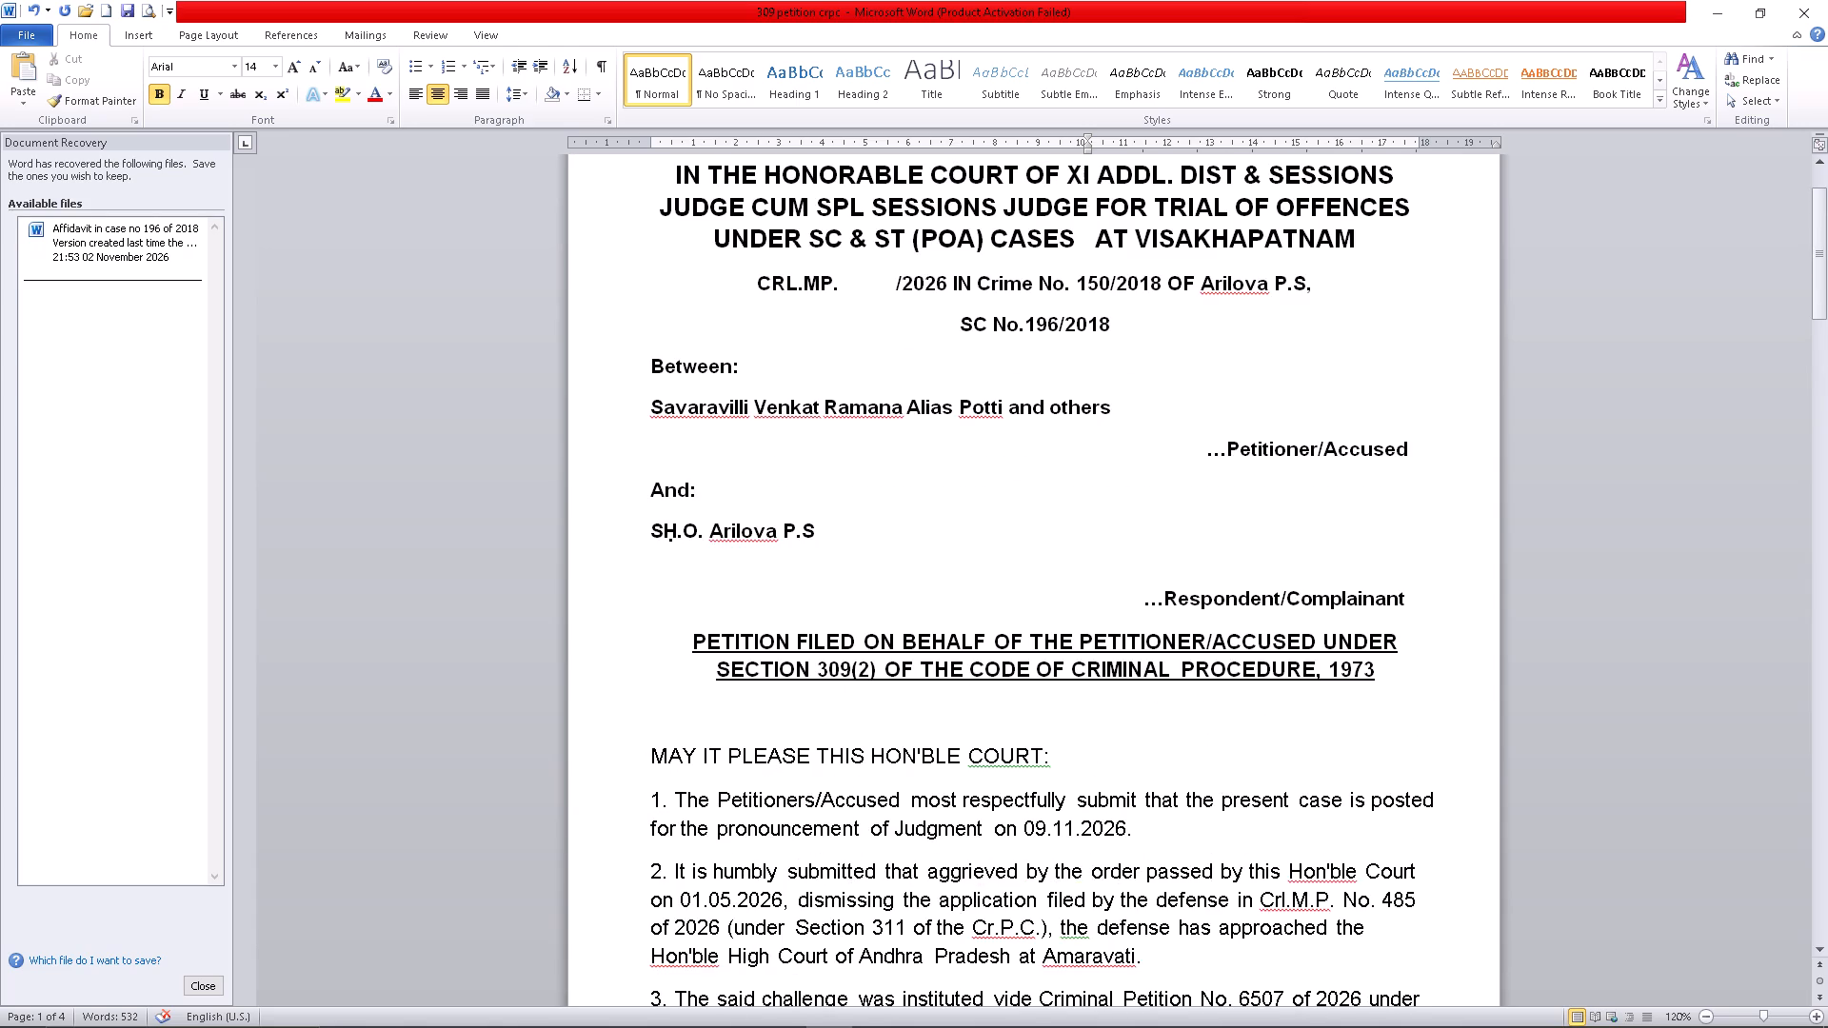
{"action": "scroll", "coordinate": [991, 500], "scroll_direction": "down", "scroll_amount": 6}
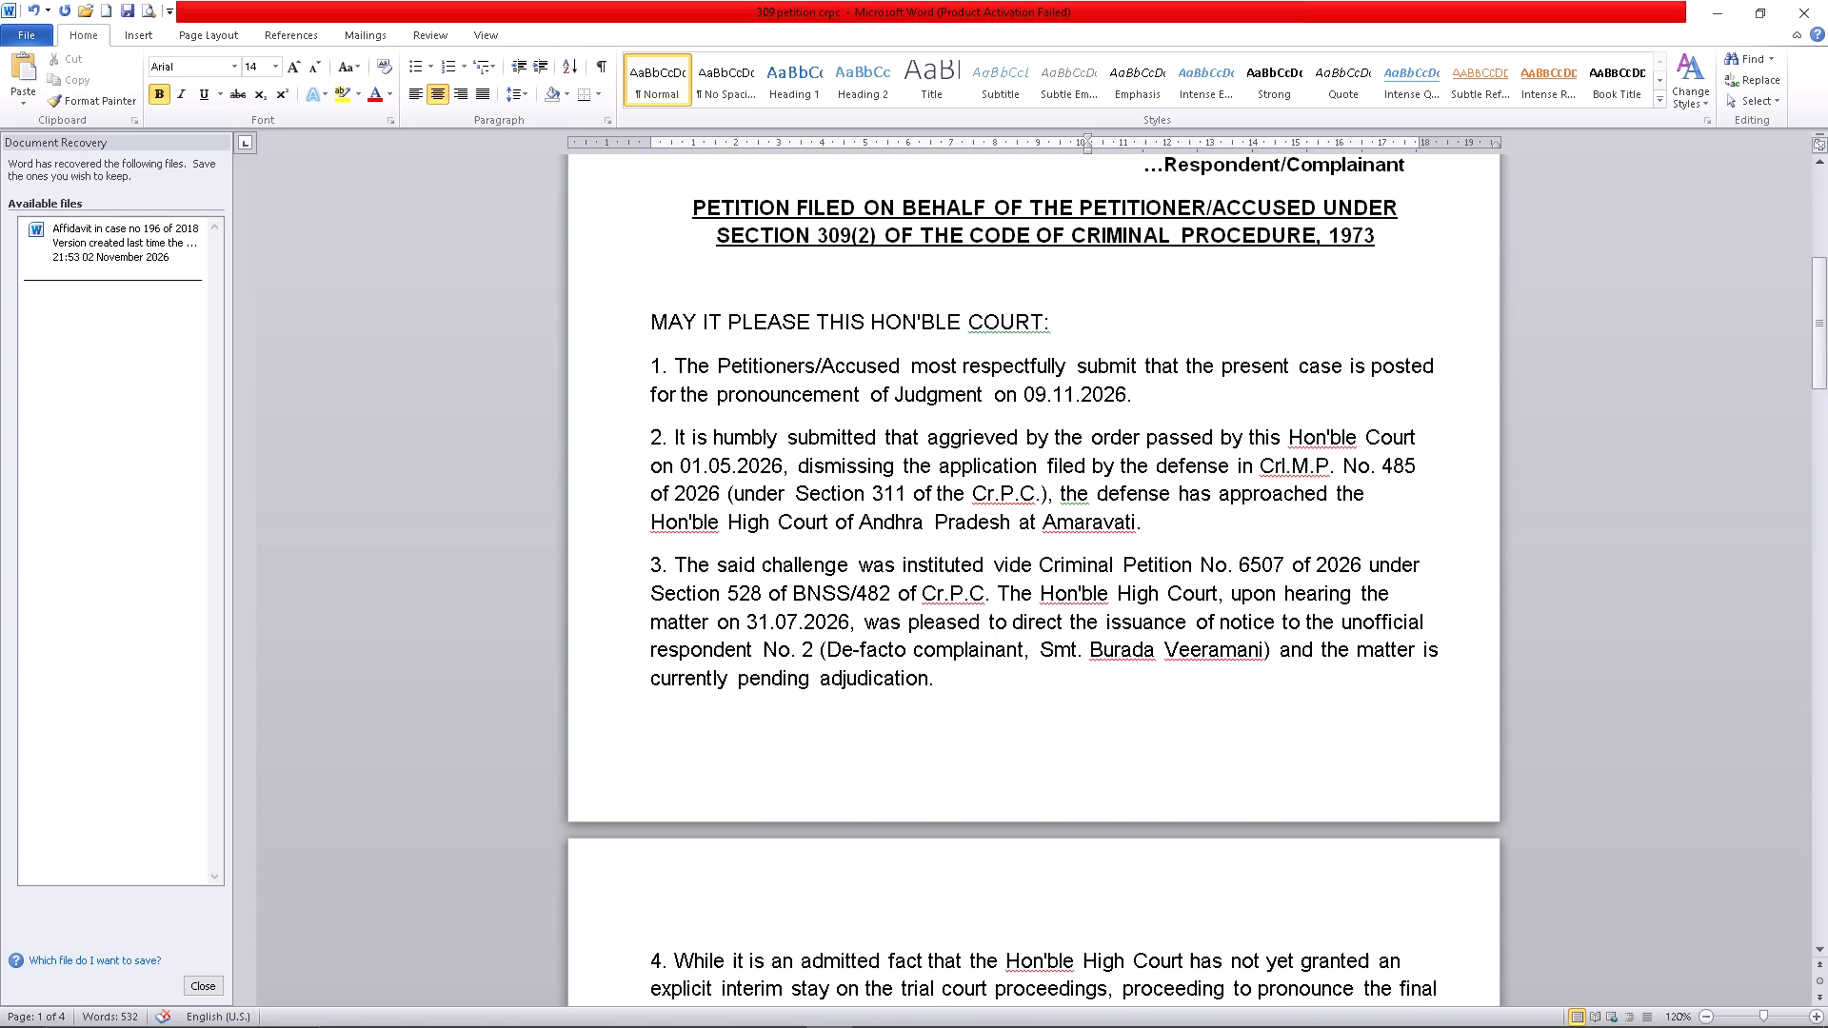
{"action": "scroll", "coordinate": [910, 349], "scroll_direction": "down", "scroll_amount": 20}
{"action": "scroll", "coordinate": [910, 349], "scroll_direction": "down", "scroll_amount": 8}
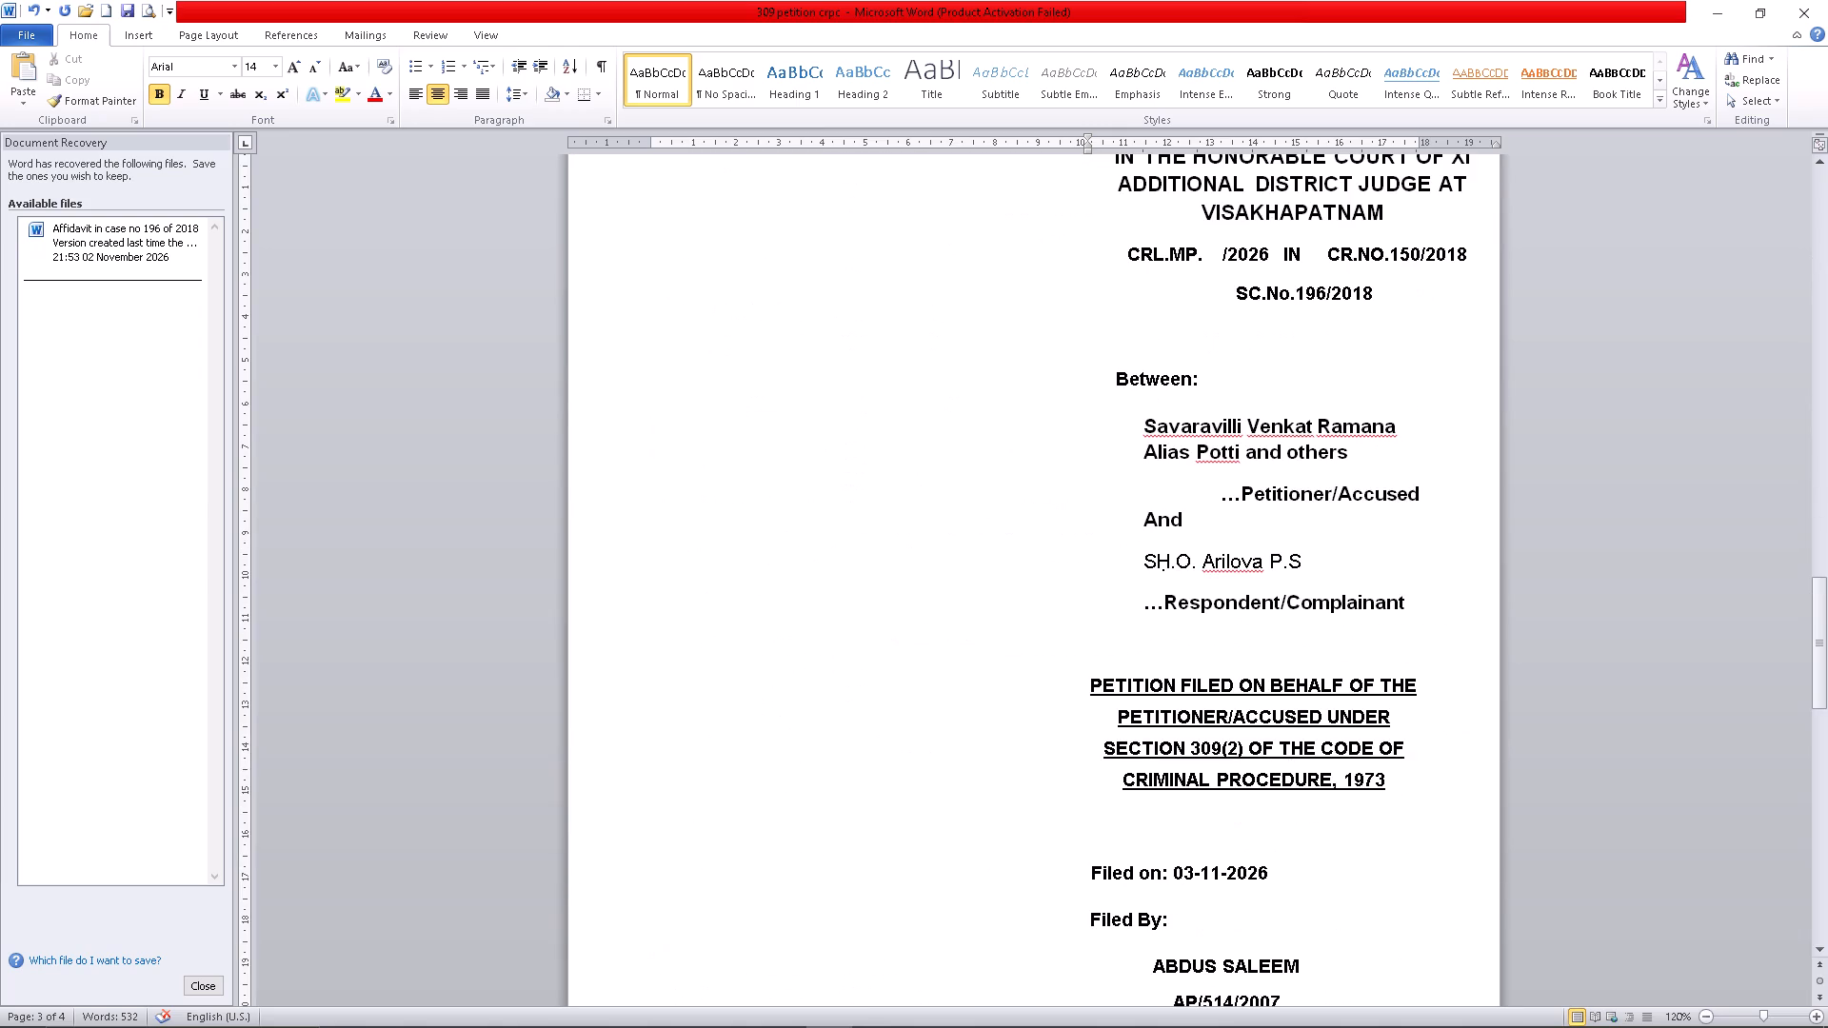
{"action": "scroll", "coordinate": [1073, 492], "scroll_direction": "up", "scroll_amount": 8}
{"action": "scroll", "coordinate": [976, 460], "scroll_direction": "up", "scroll_amount": 11}
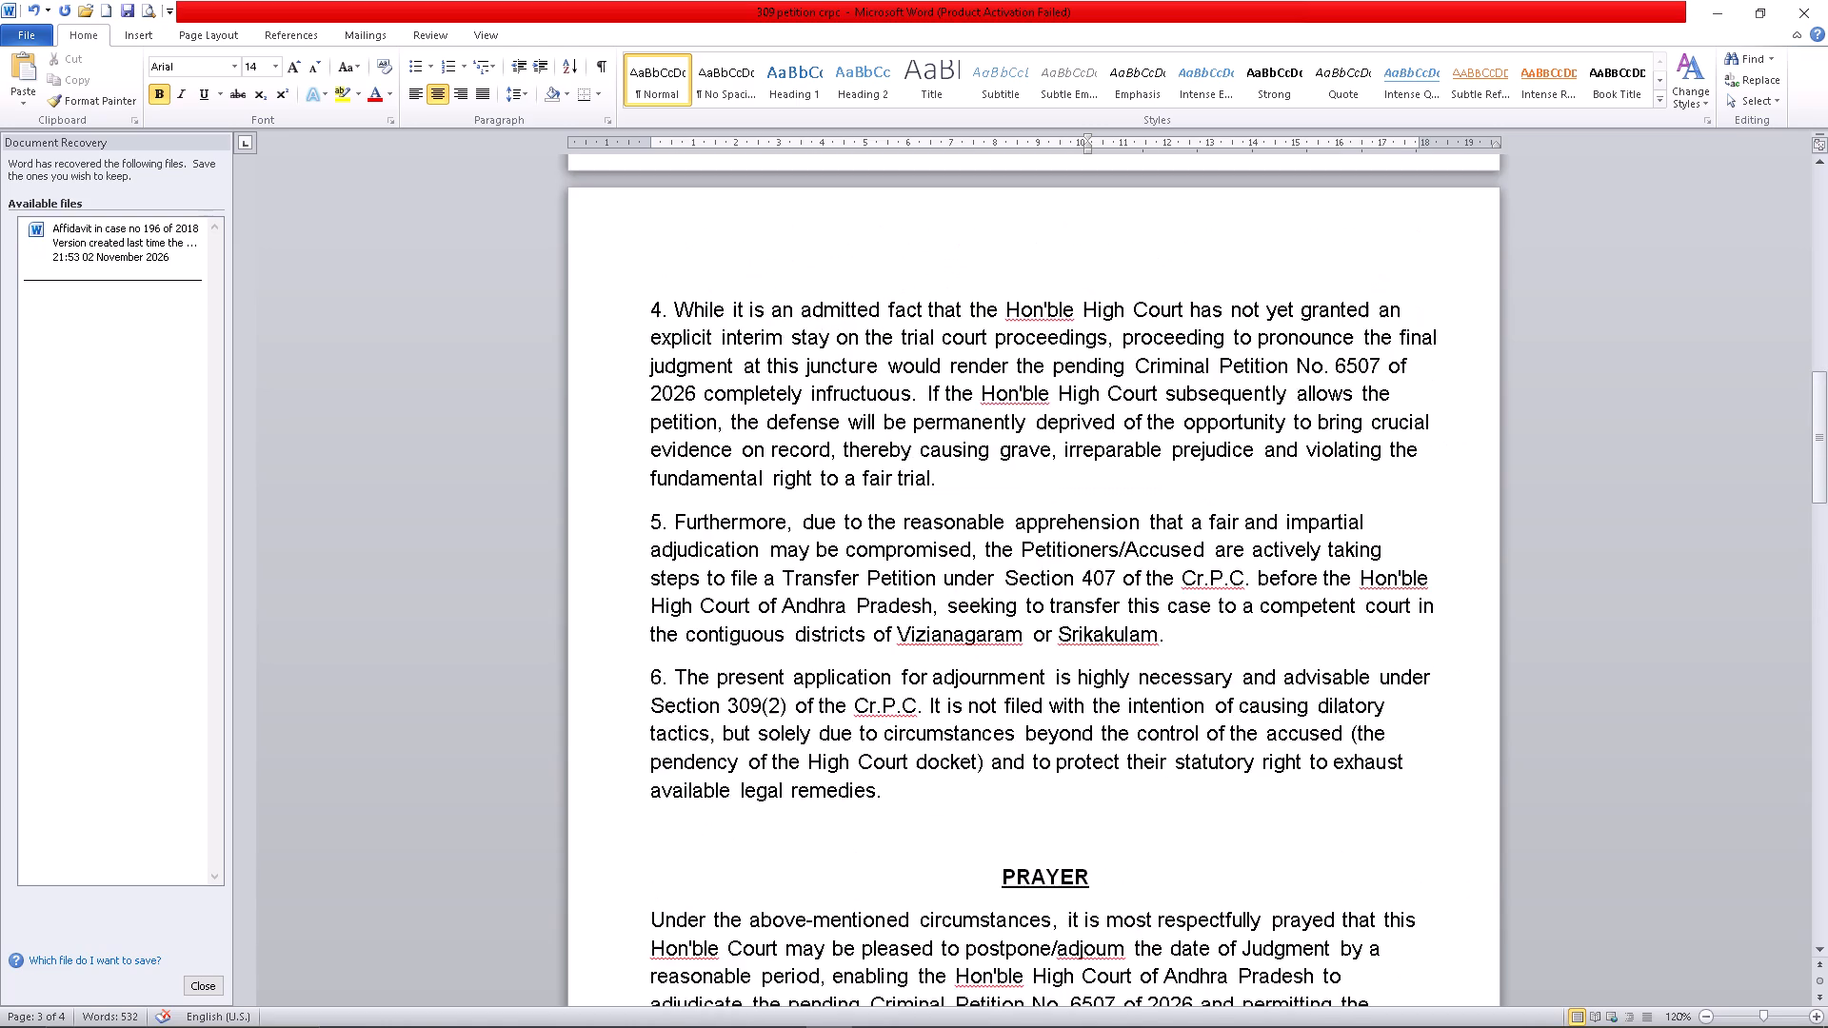
{"action": "scroll", "coordinate": [841, 409], "scroll_direction": "up", "scroll_amount": 7}
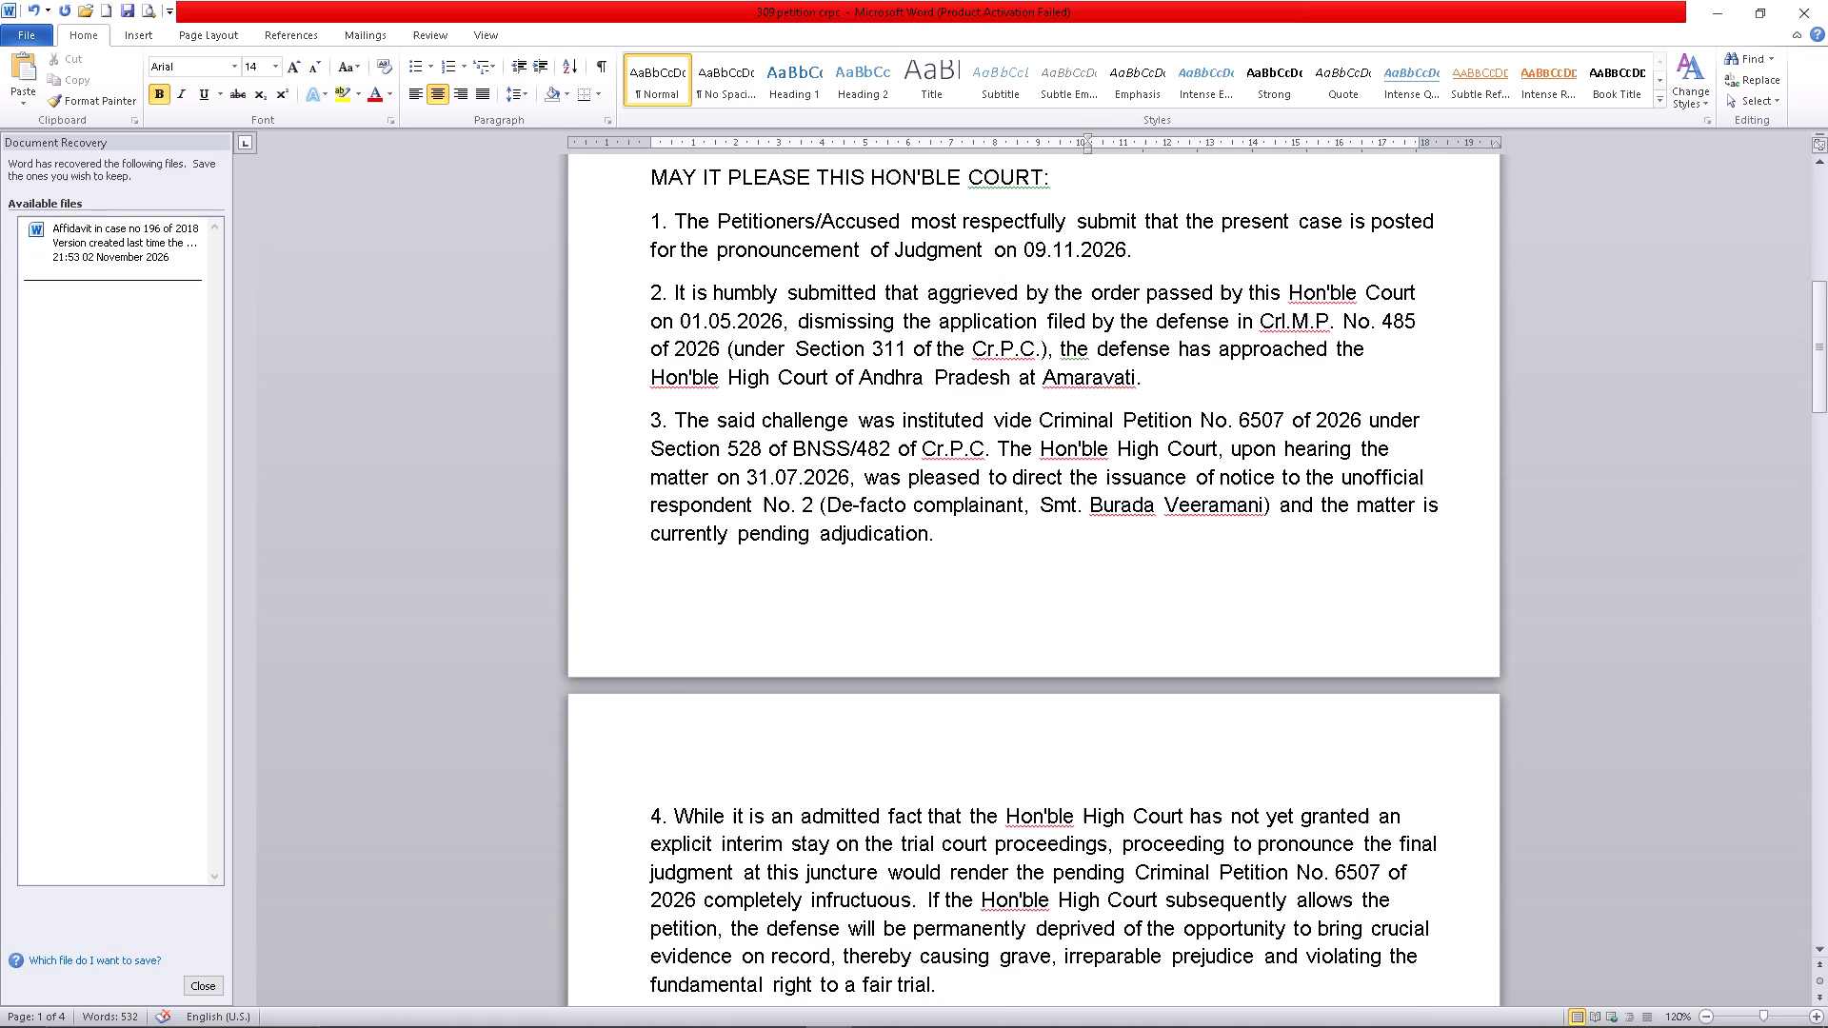
{"action": "scroll", "coordinate": [834, 316], "scroll_direction": "up", "scroll_amount": 8}
{"action": "scroll", "coordinate": [844, 355], "scroll_direction": "down", "scroll_amount": 7}
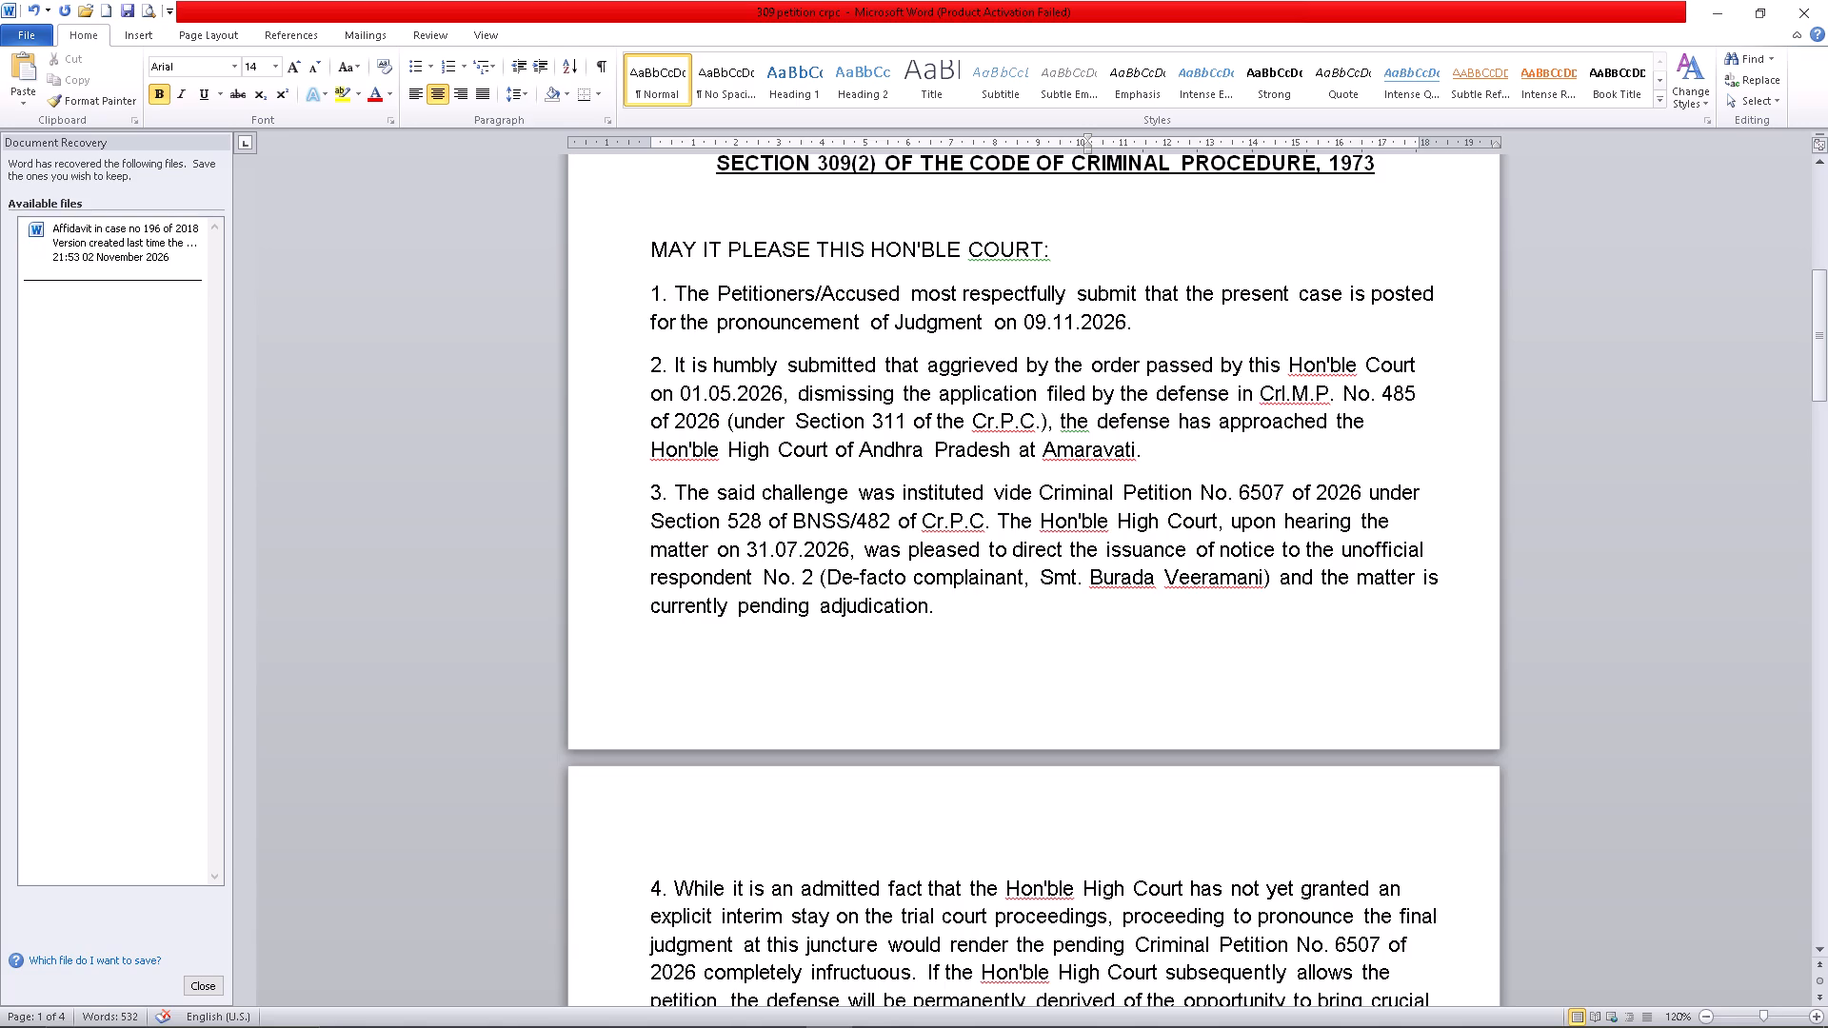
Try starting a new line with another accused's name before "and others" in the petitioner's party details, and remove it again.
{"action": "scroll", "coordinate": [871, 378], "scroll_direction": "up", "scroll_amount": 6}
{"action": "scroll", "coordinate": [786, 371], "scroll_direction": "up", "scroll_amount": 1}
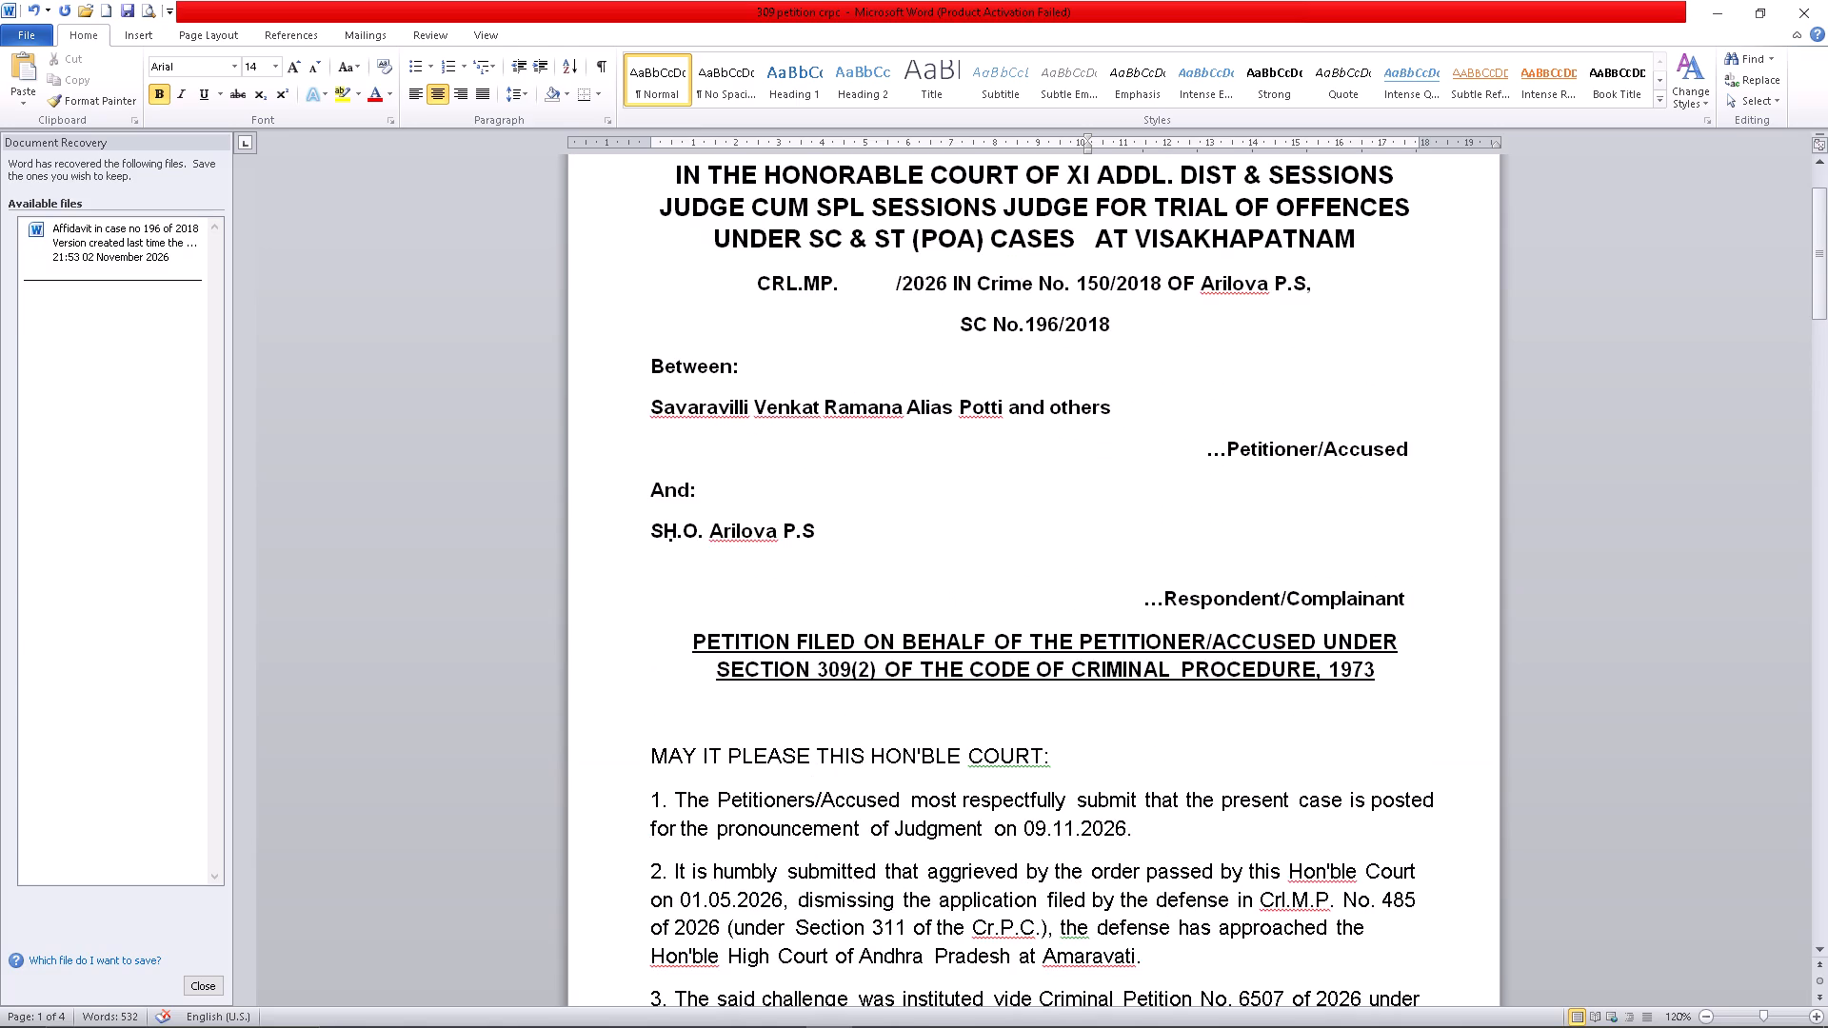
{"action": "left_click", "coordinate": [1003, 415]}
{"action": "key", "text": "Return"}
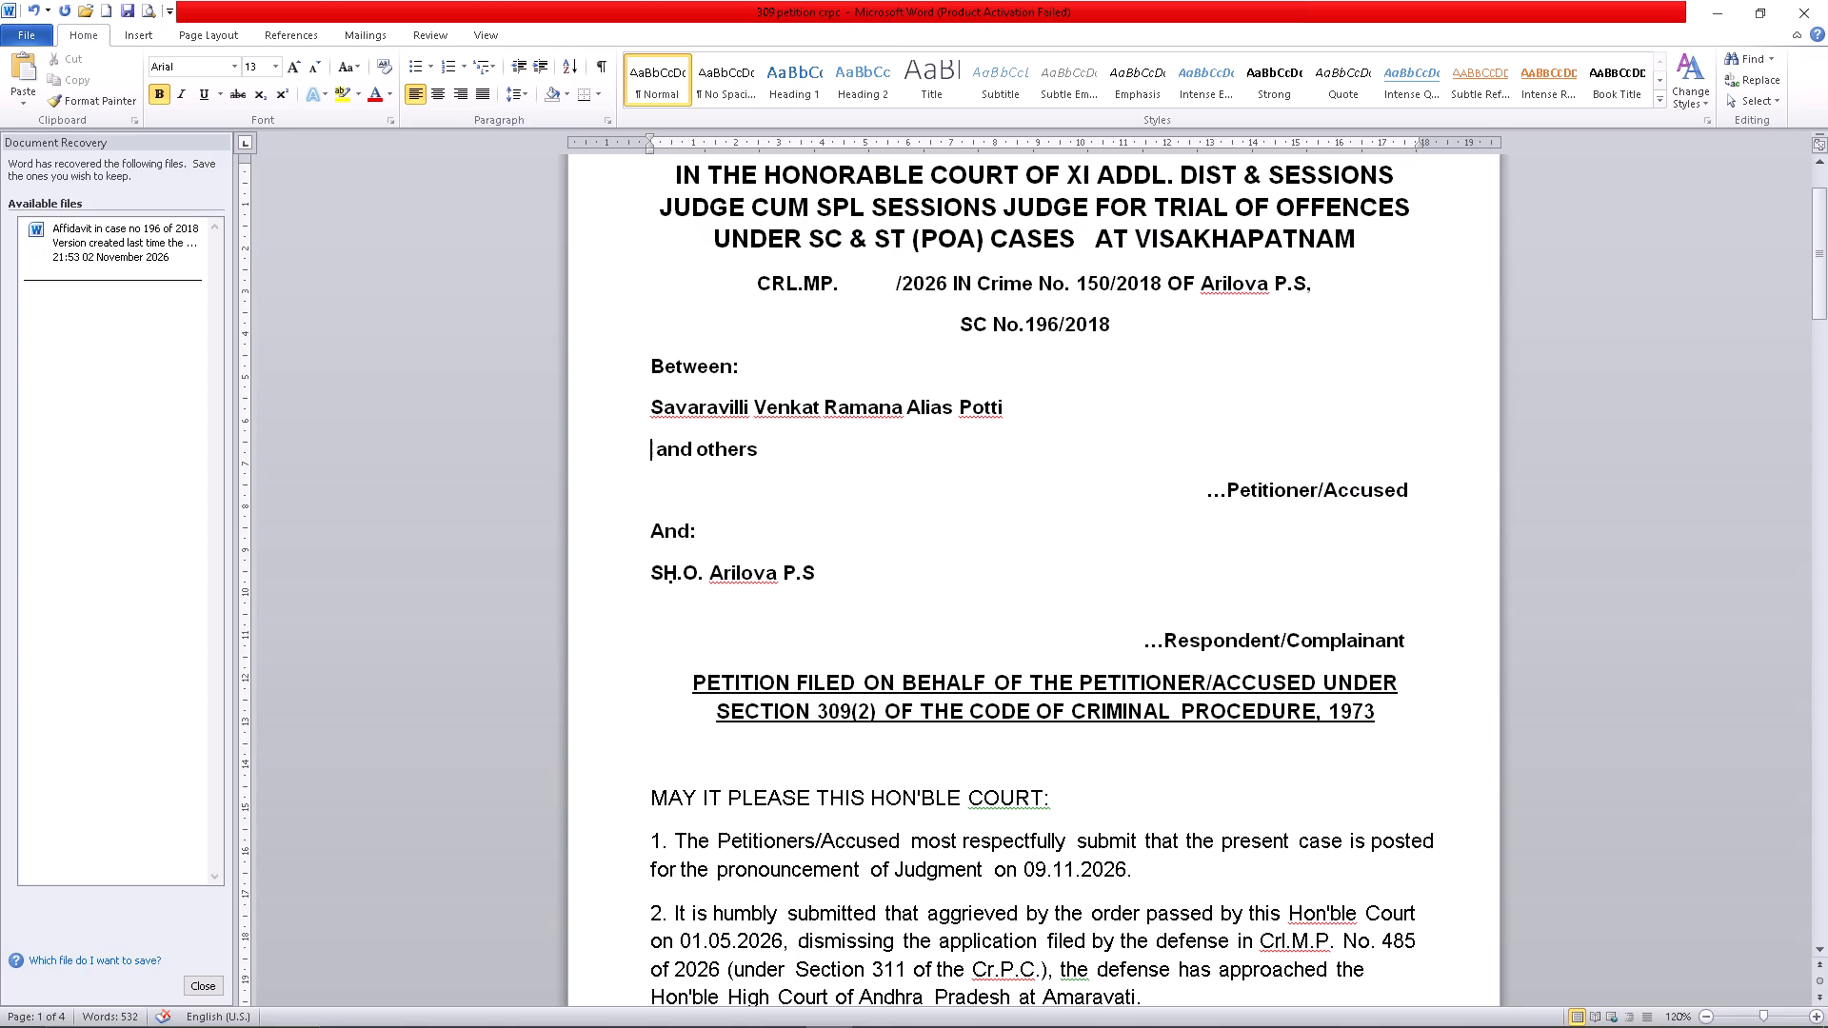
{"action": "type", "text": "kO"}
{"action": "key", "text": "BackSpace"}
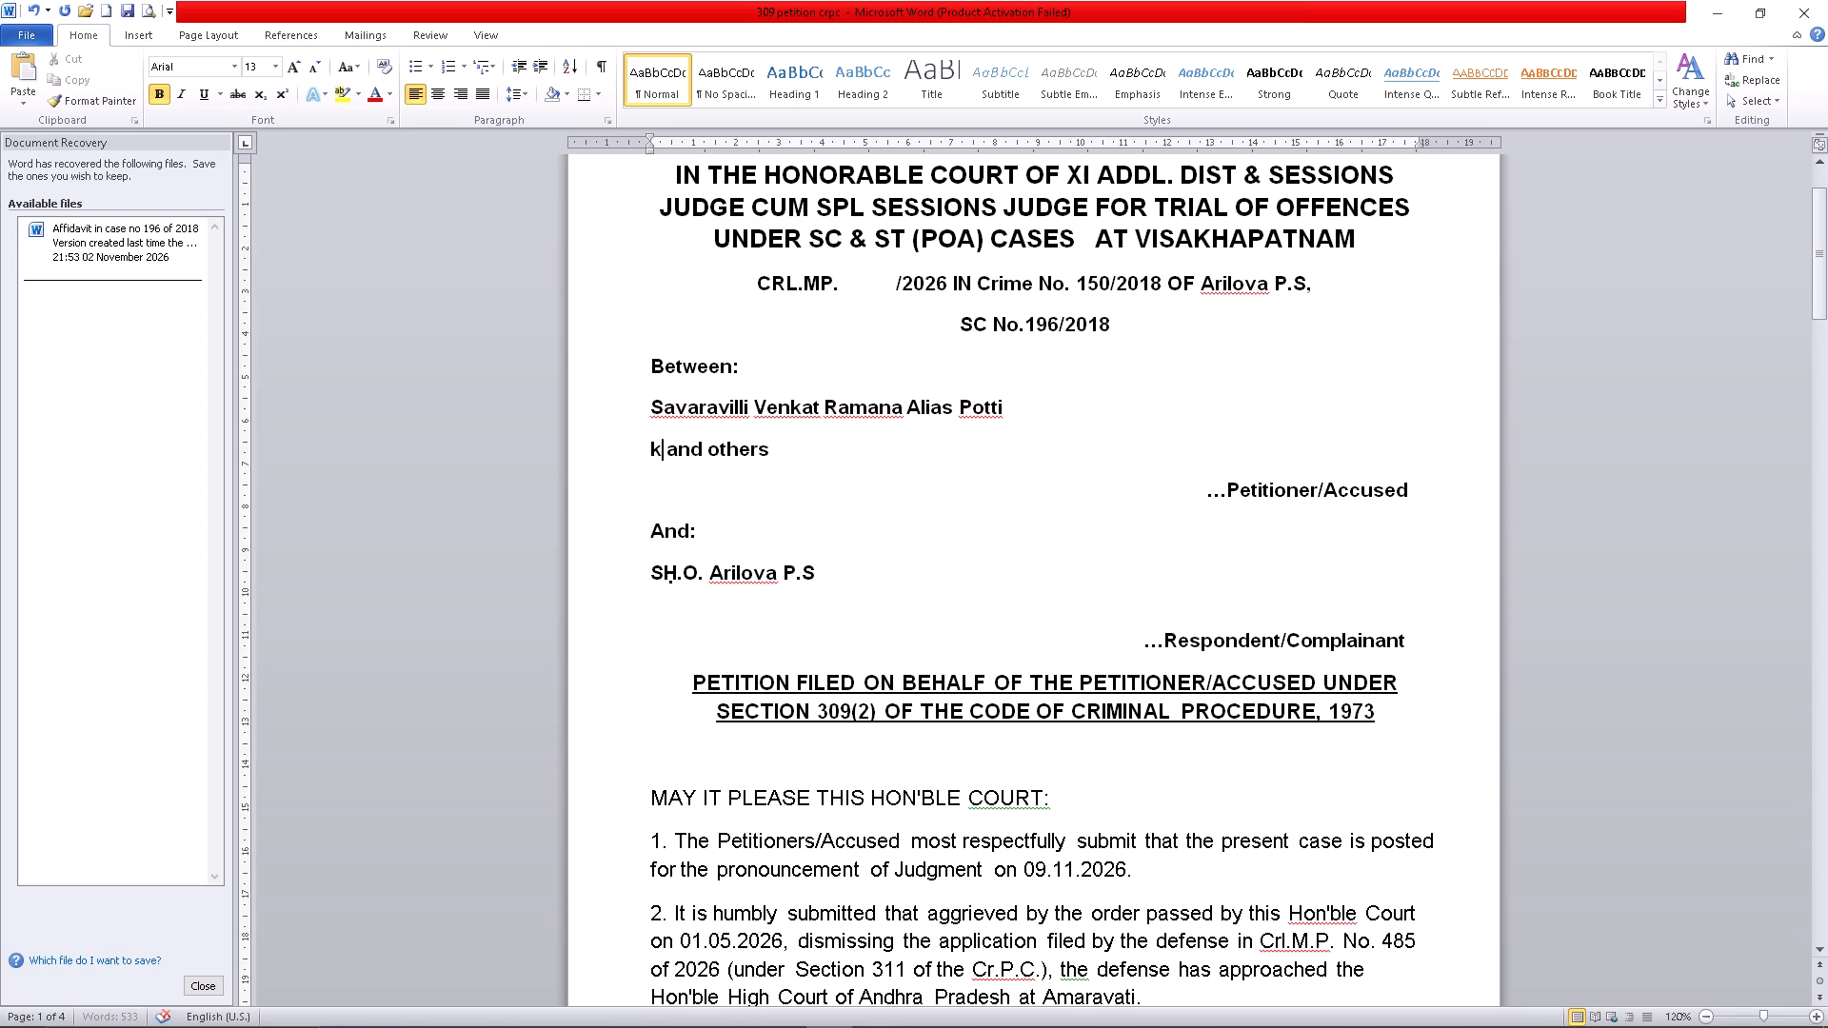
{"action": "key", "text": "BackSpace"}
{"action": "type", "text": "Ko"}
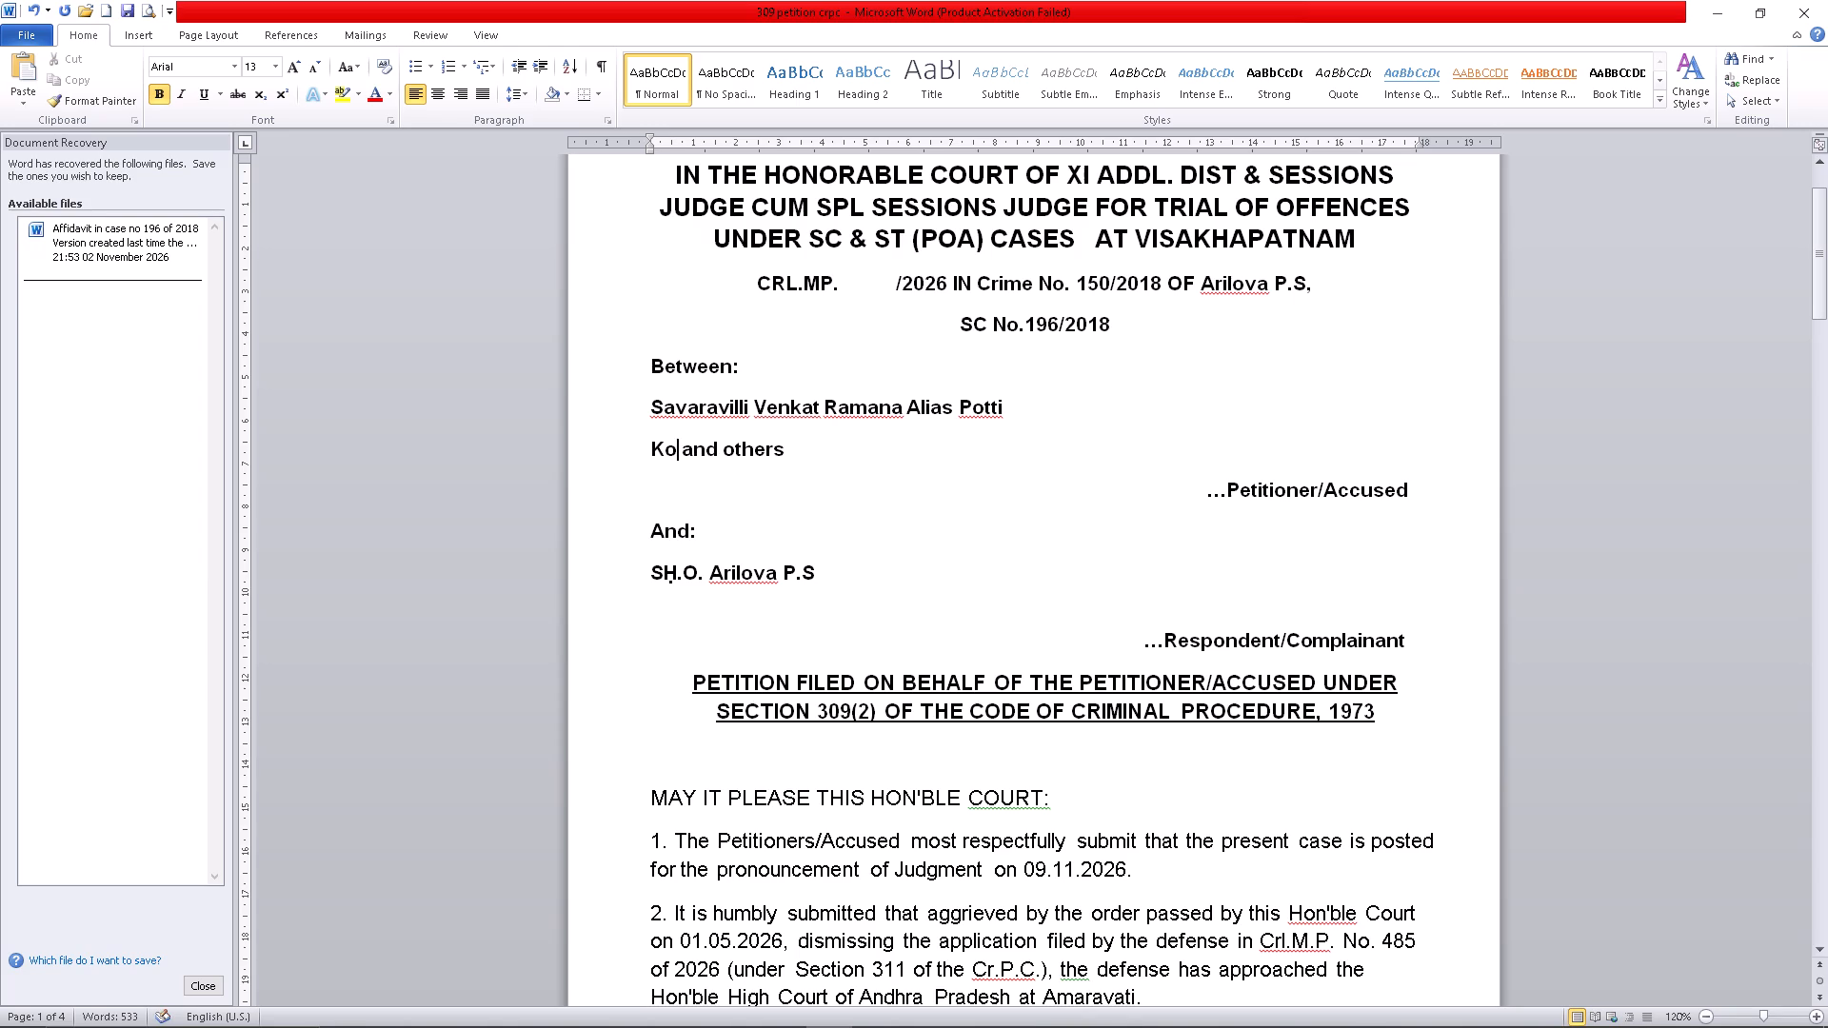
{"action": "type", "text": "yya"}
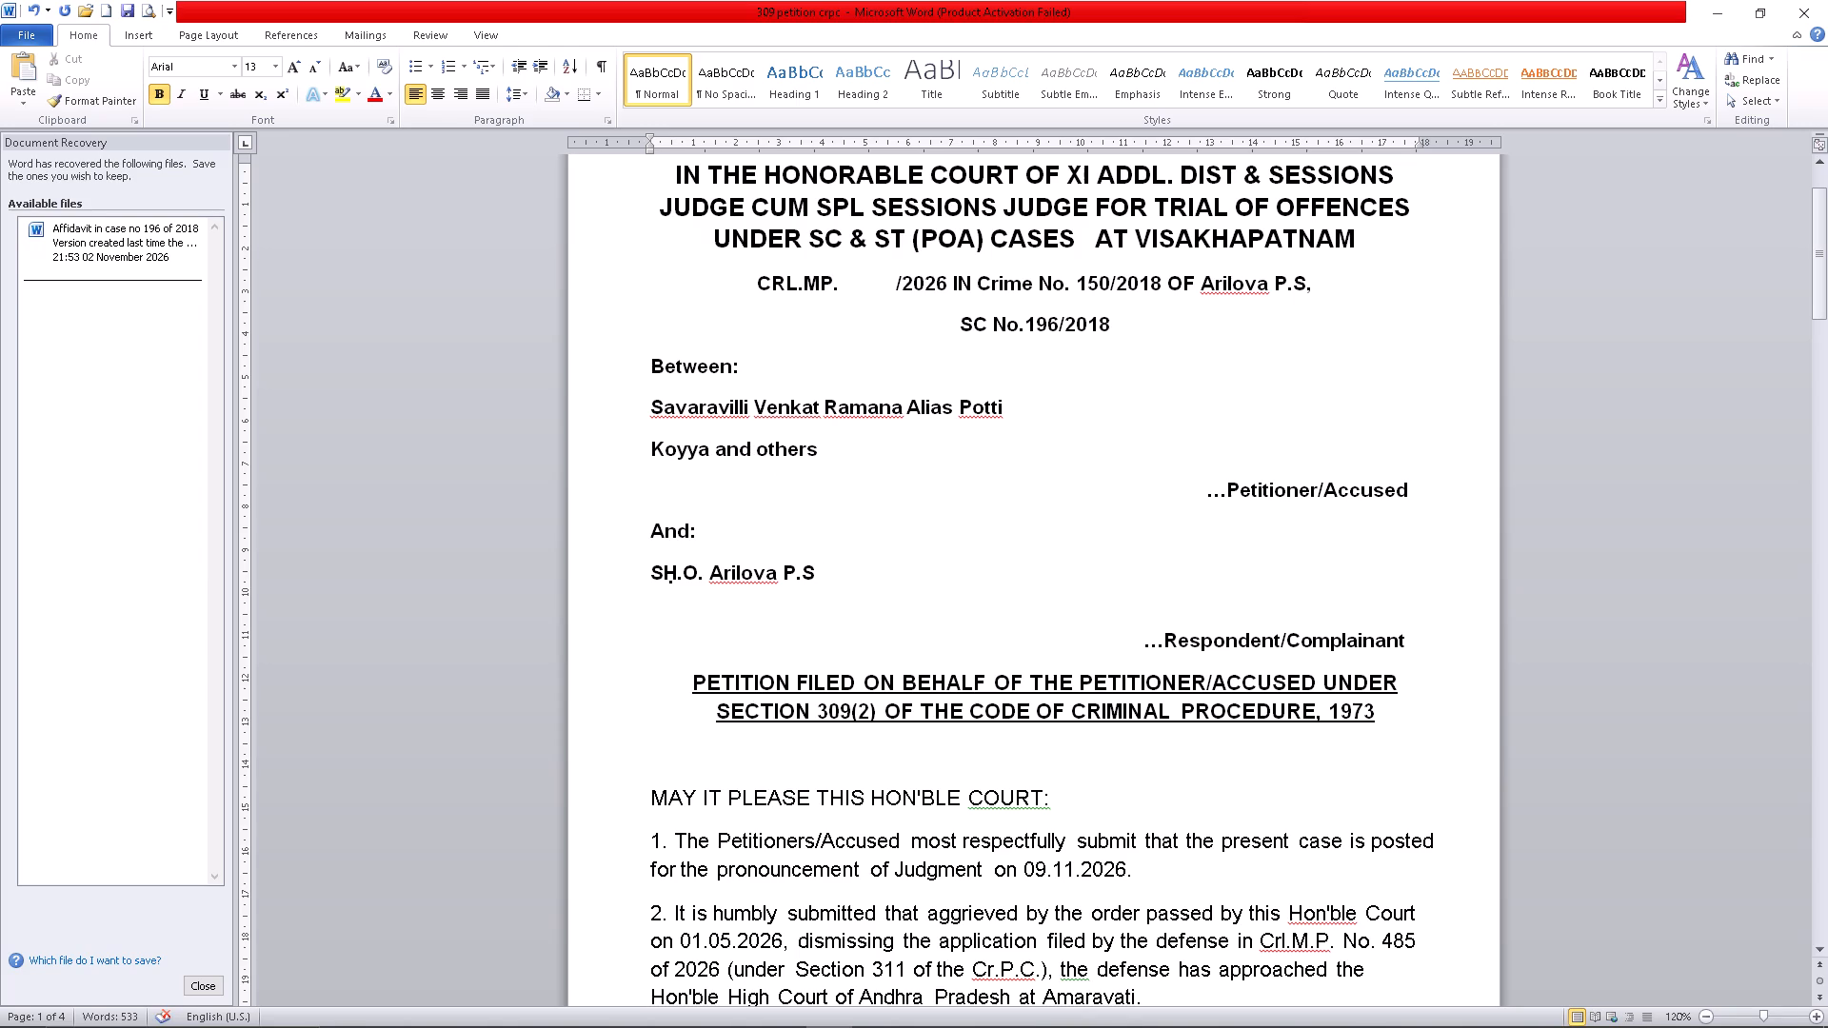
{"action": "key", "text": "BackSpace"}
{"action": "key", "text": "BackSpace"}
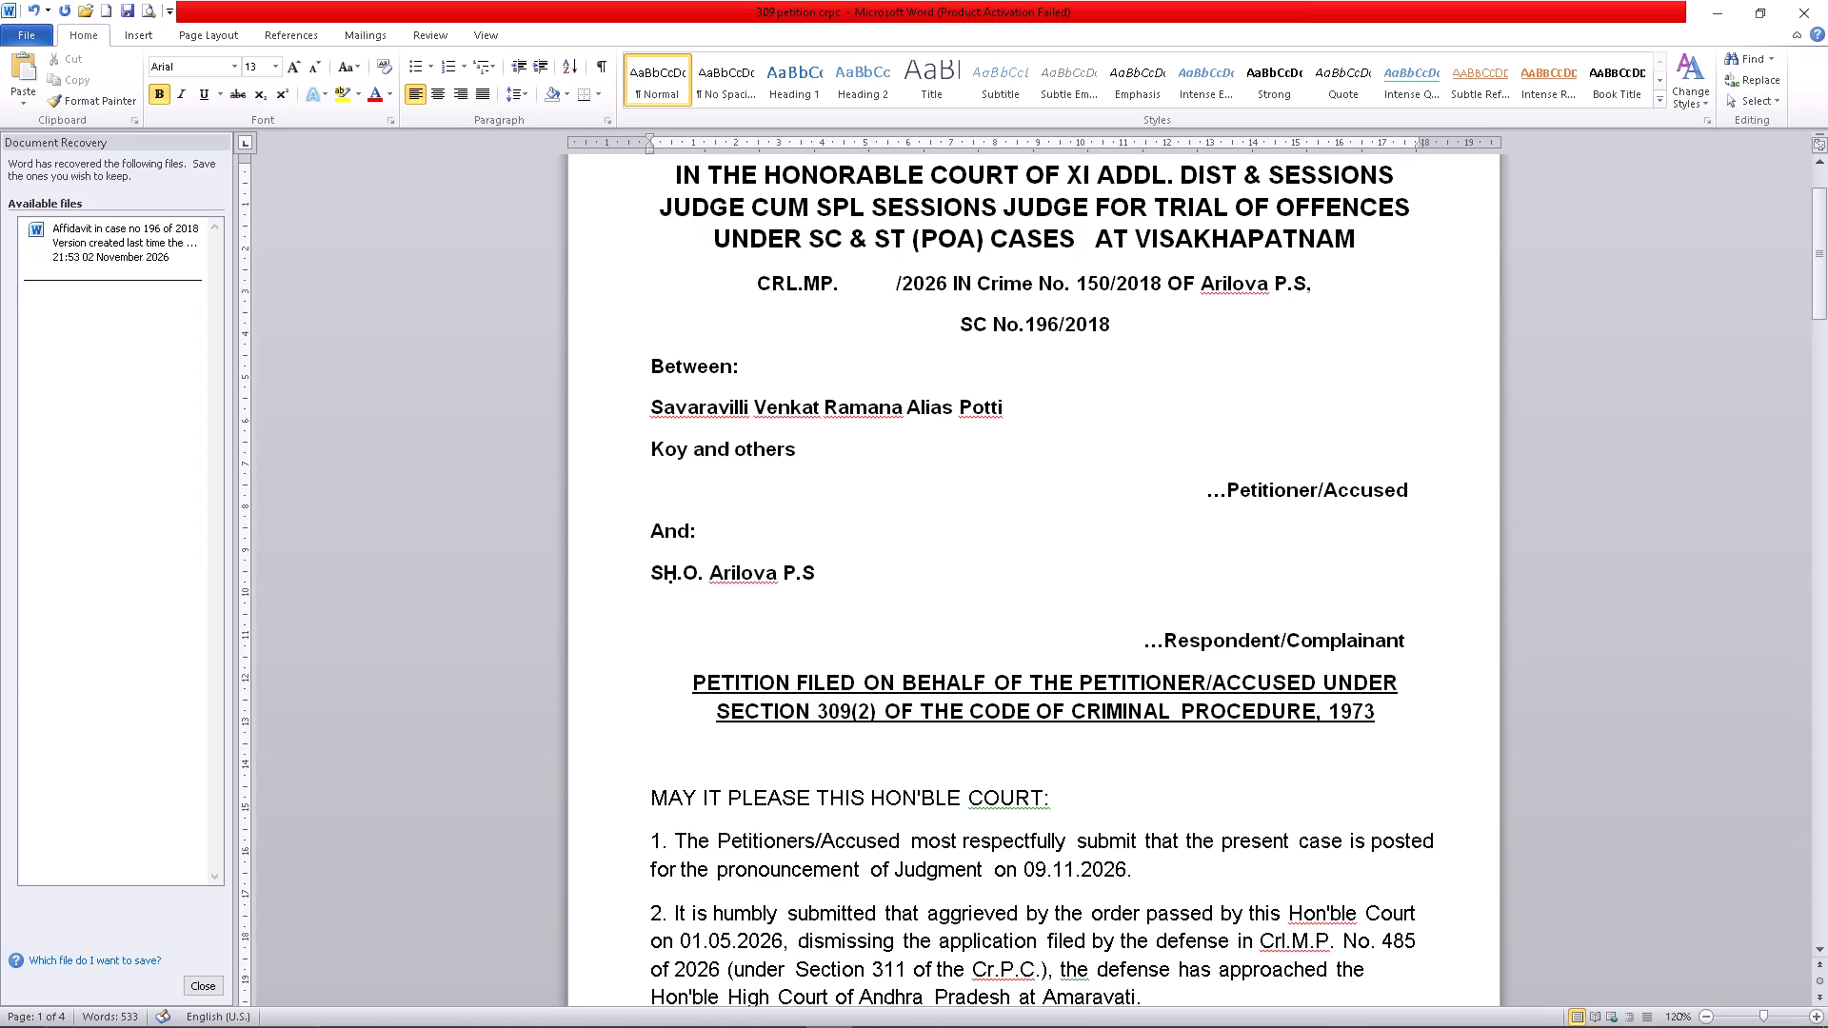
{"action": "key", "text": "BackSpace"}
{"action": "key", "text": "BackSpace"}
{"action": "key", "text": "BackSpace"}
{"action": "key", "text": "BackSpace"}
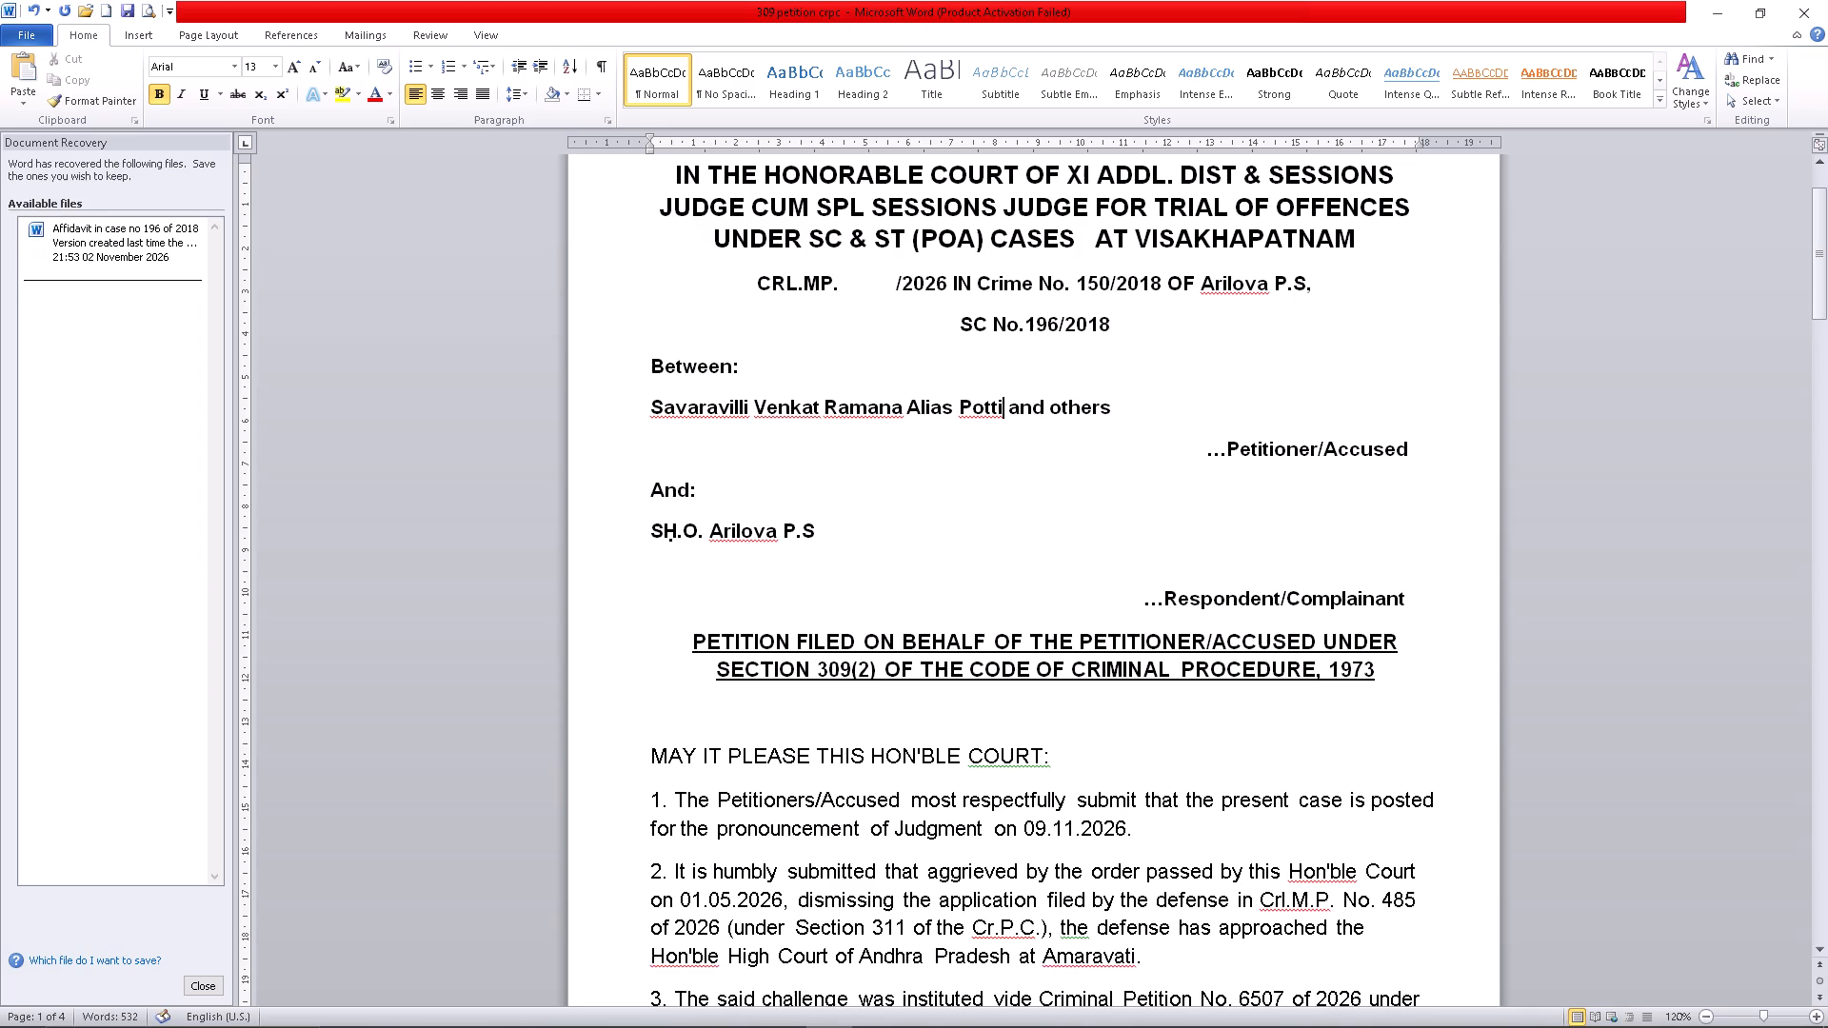
Correct "Petitioners/Accused" to the singular "Petitioner/Accused" in ground 1.
{"action": "scroll", "coordinate": [976, 548], "scroll_direction": "down", "scroll_amount": 4}
{"action": "left_click", "coordinate": [815, 510]}
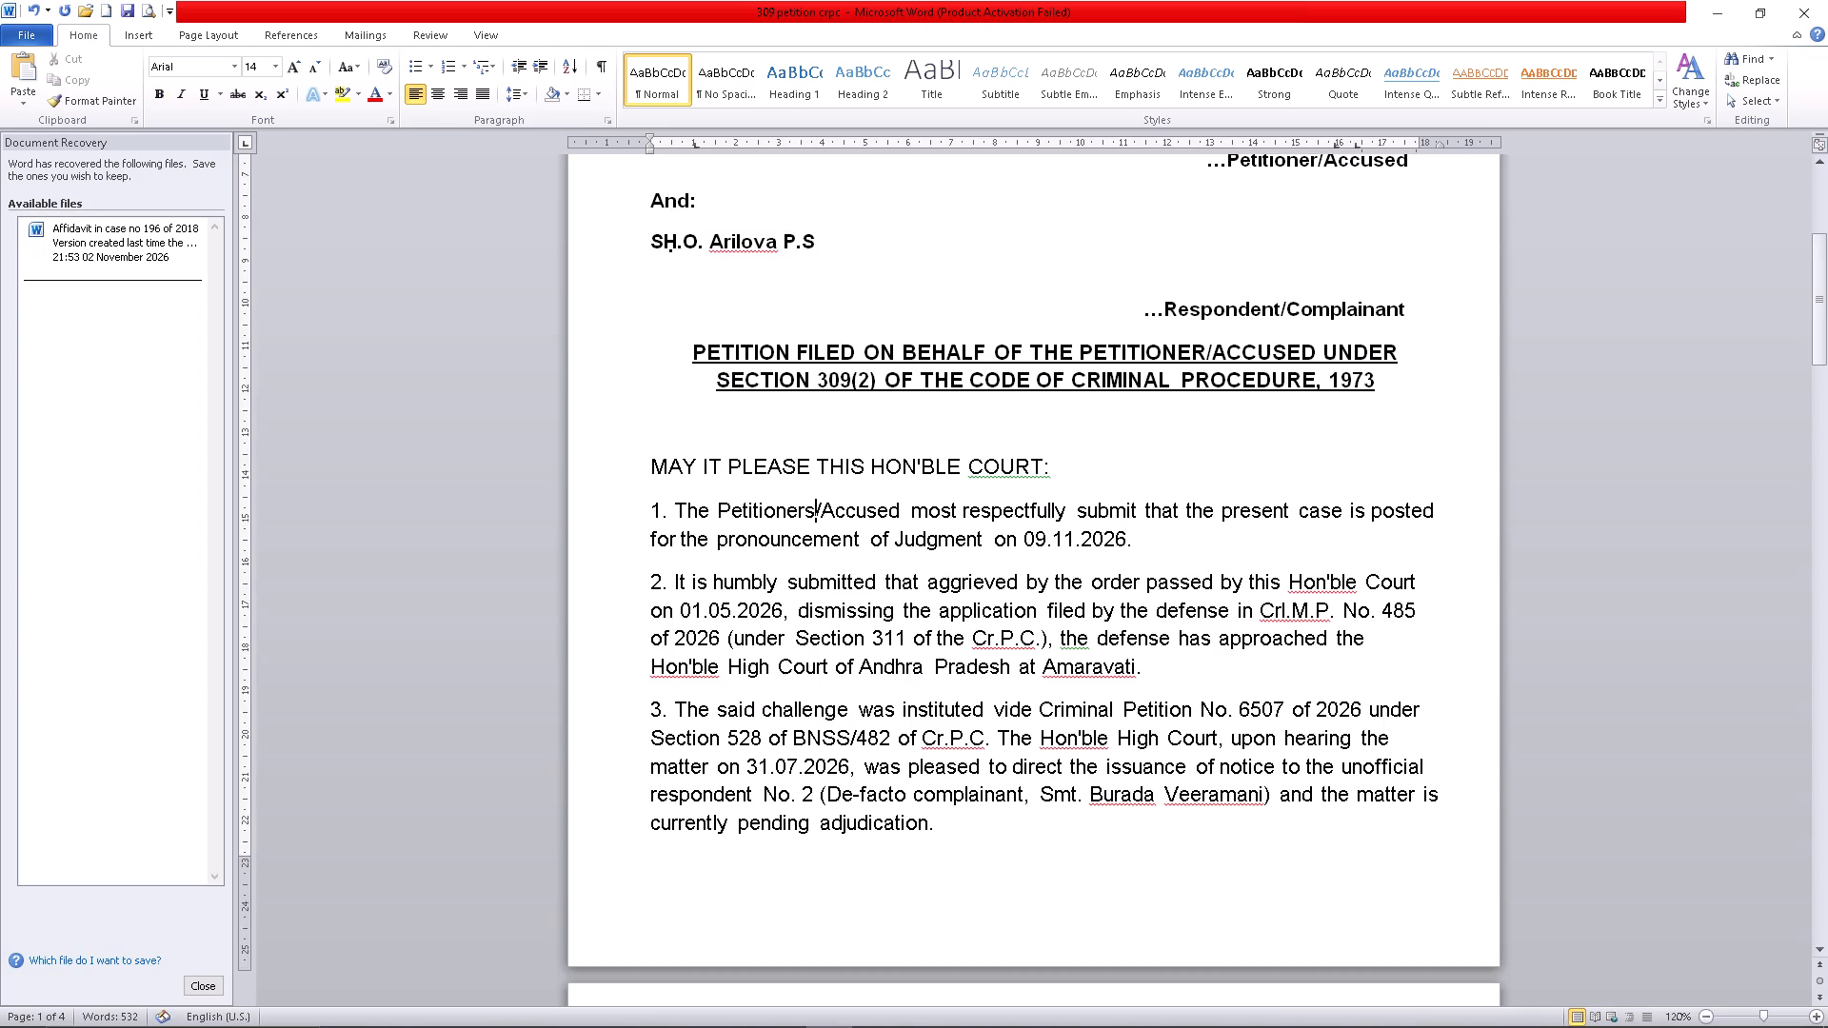
{"action": "key", "text": "BackSpace"}
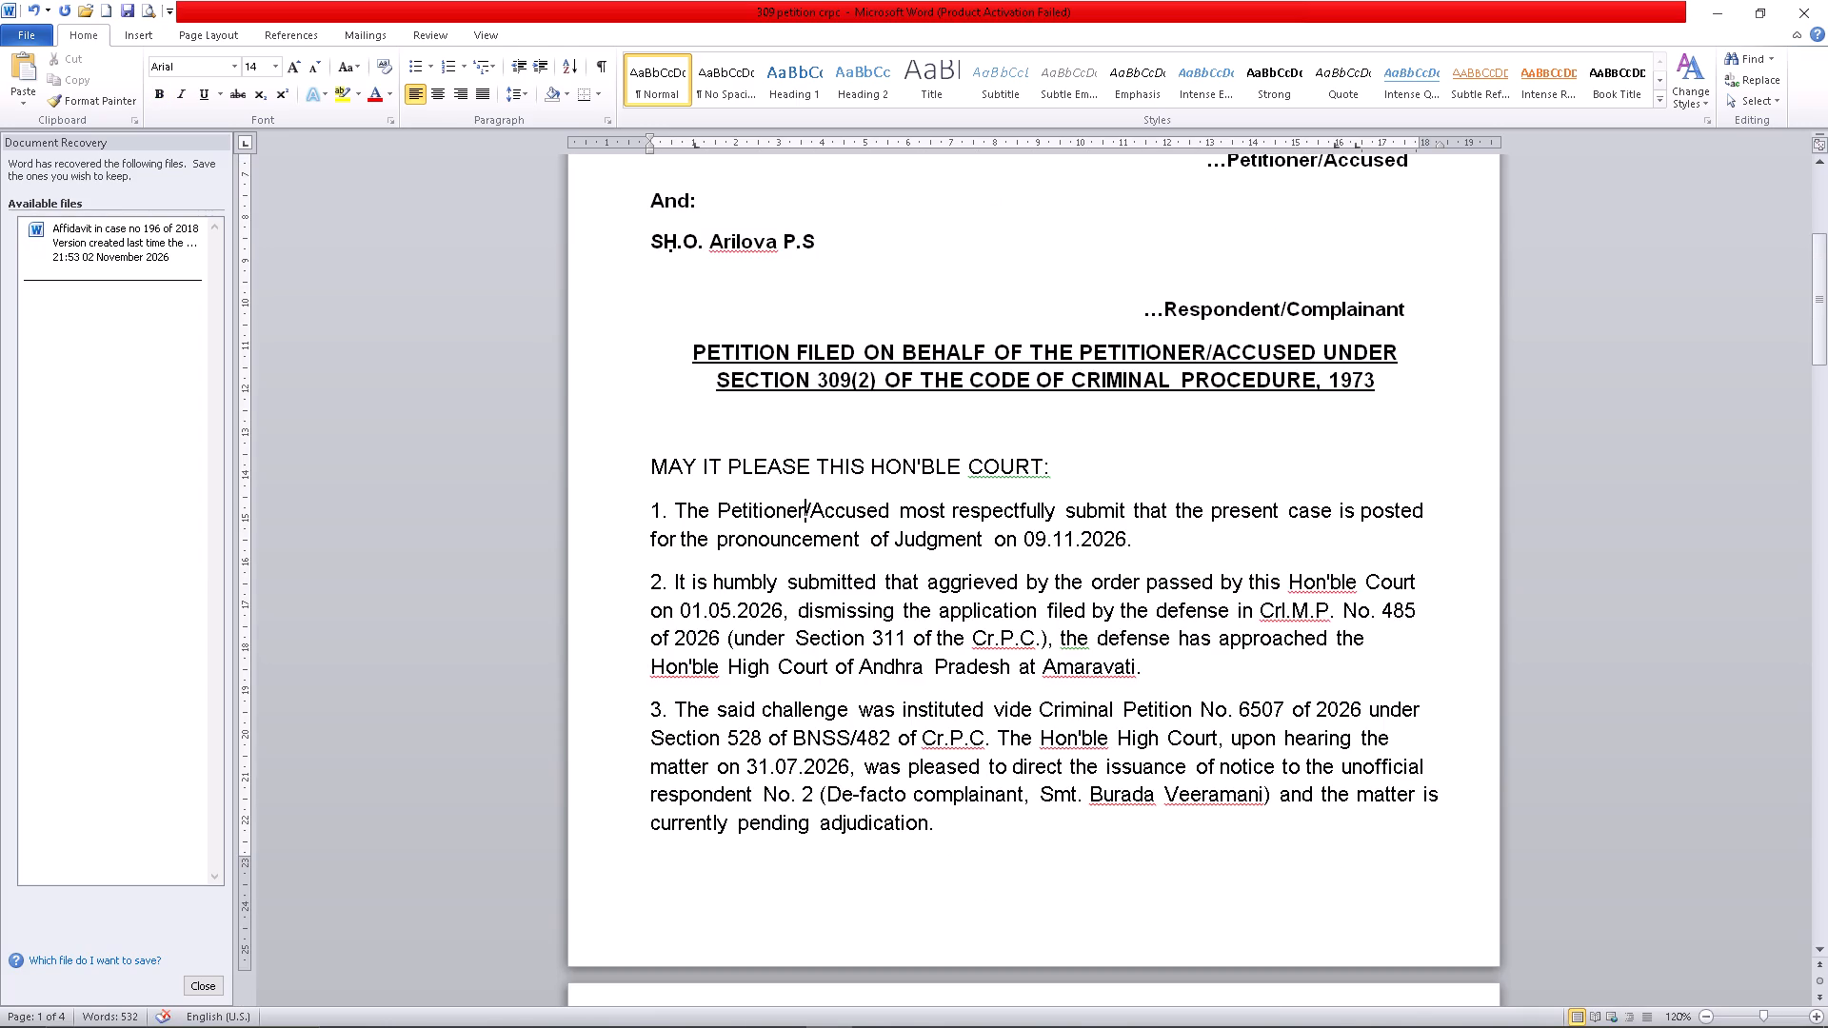
Proofread the petition from the party details through the numbered grounds, prayer and signature line to the filing cover block.
{"action": "scroll", "coordinate": [864, 512], "scroll_direction": "up", "scroll_amount": 1}
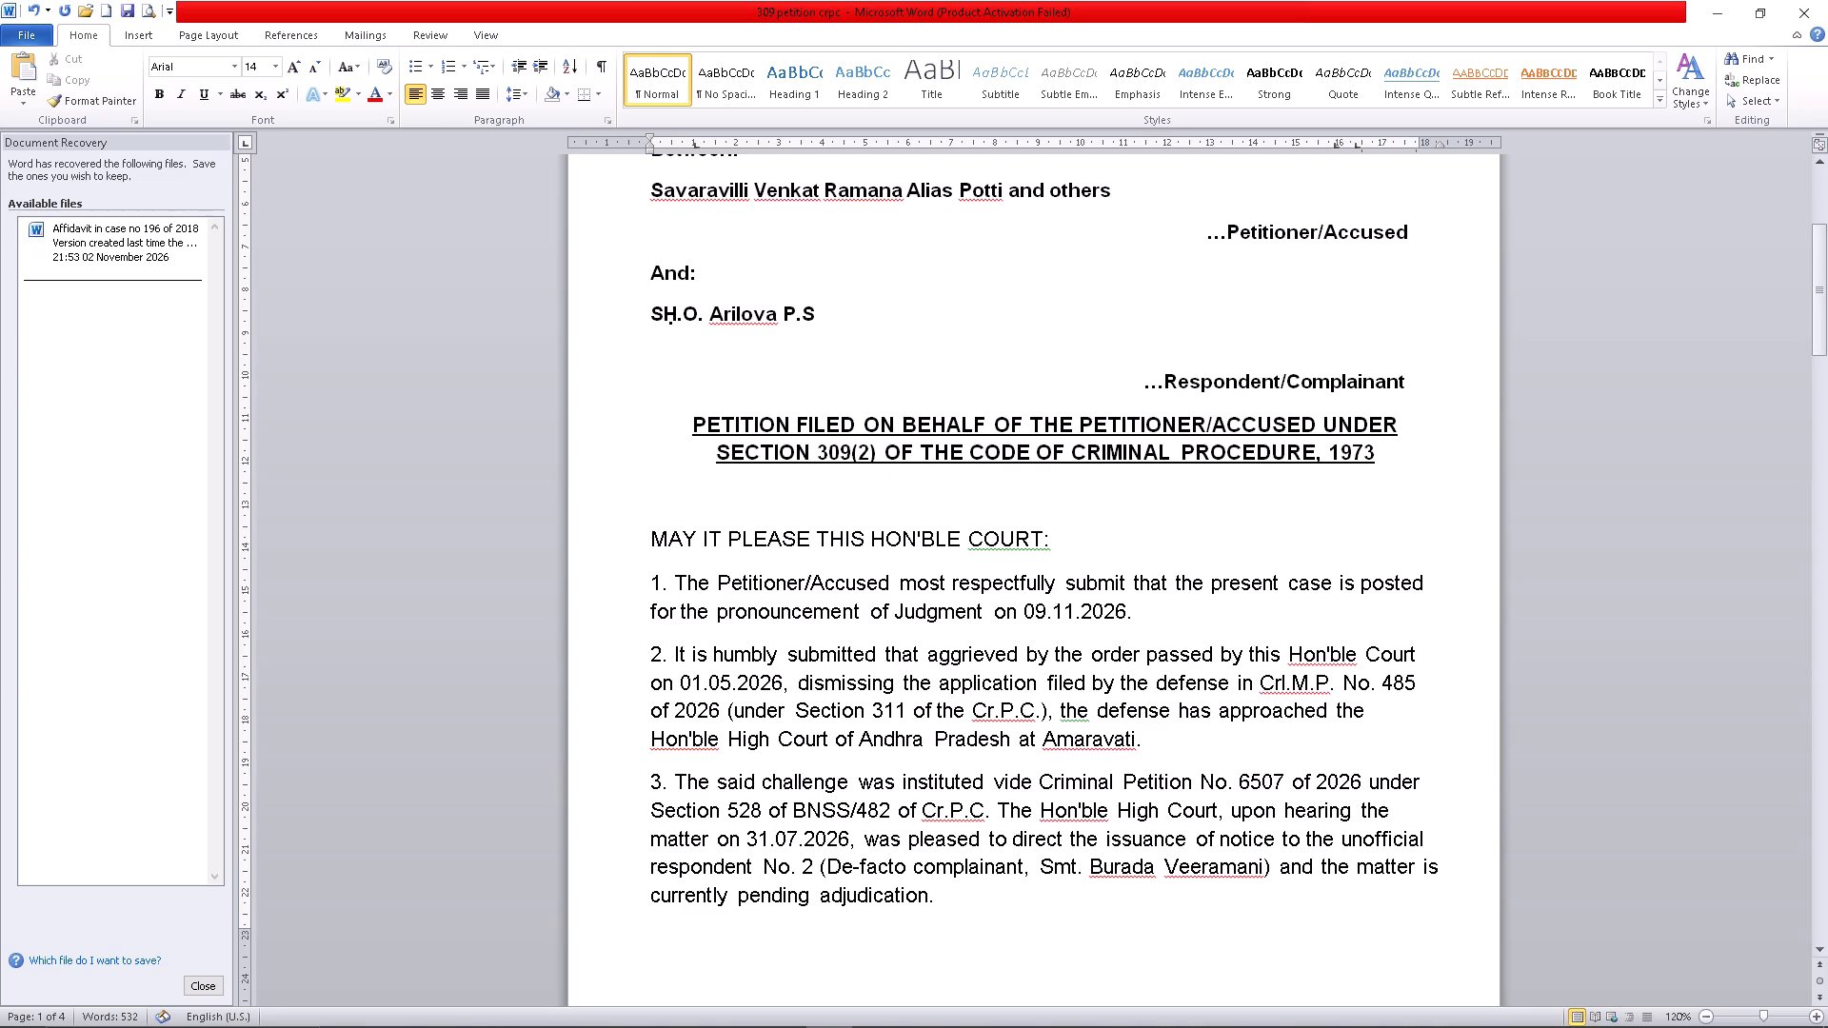
{"action": "scroll", "coordinate": [969, 542], "scroll_direction": "up", "scroll_amount": 1}
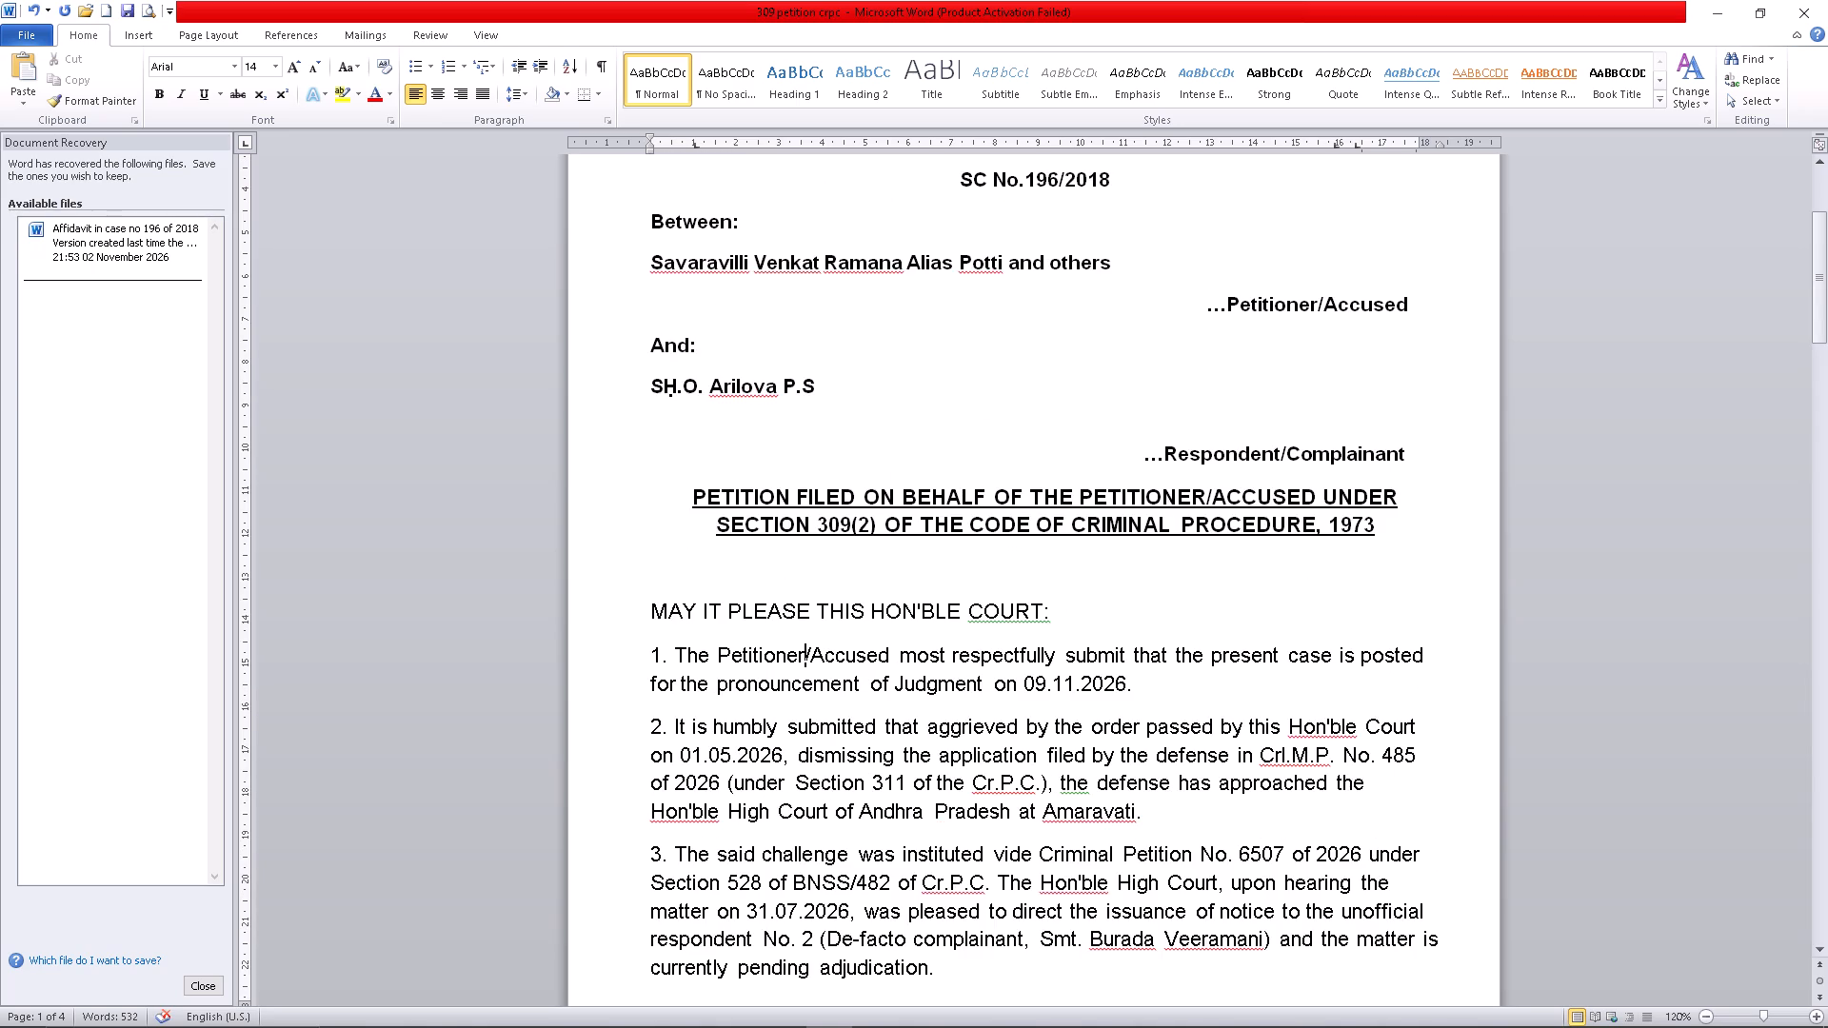
{"action": "scroll", "coordinate": [1121, 429], "scroll_direction": "down", "scroll_amount": 4}
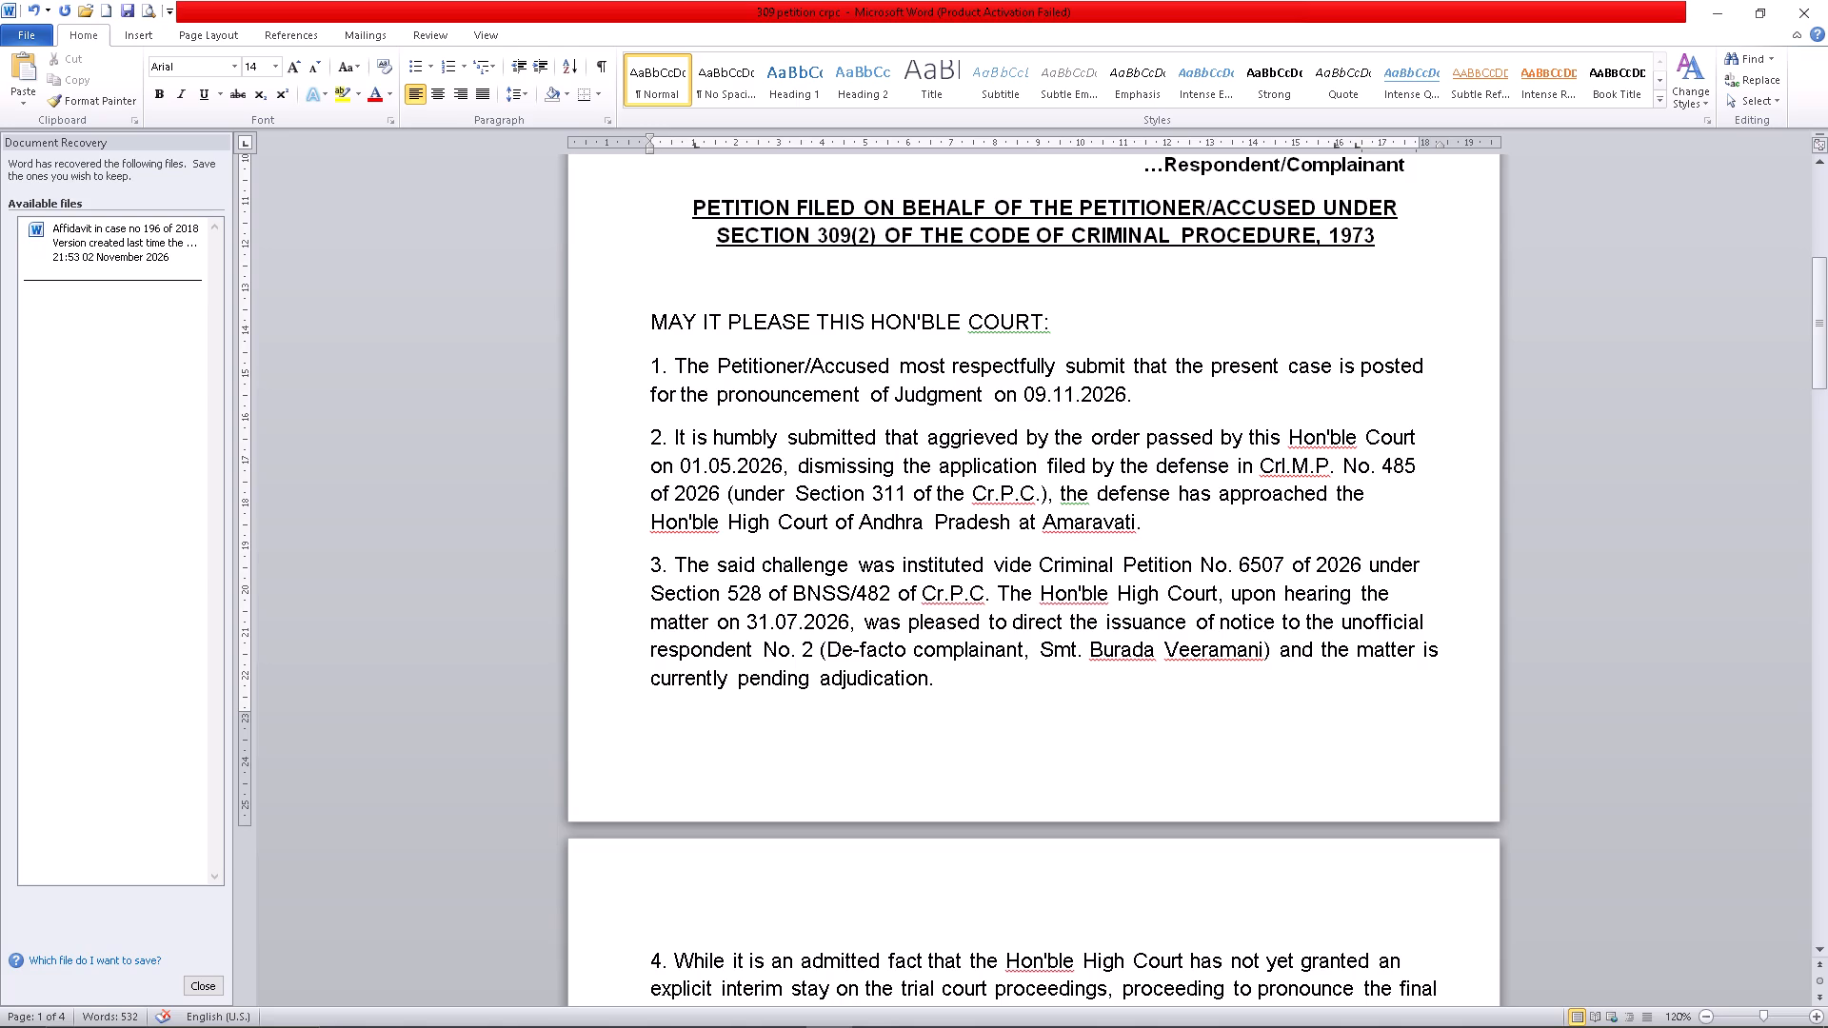
{"action": "scroll", "coordinate": [860, 514], "scroll_direction": "down", "scroll_amount": 1}
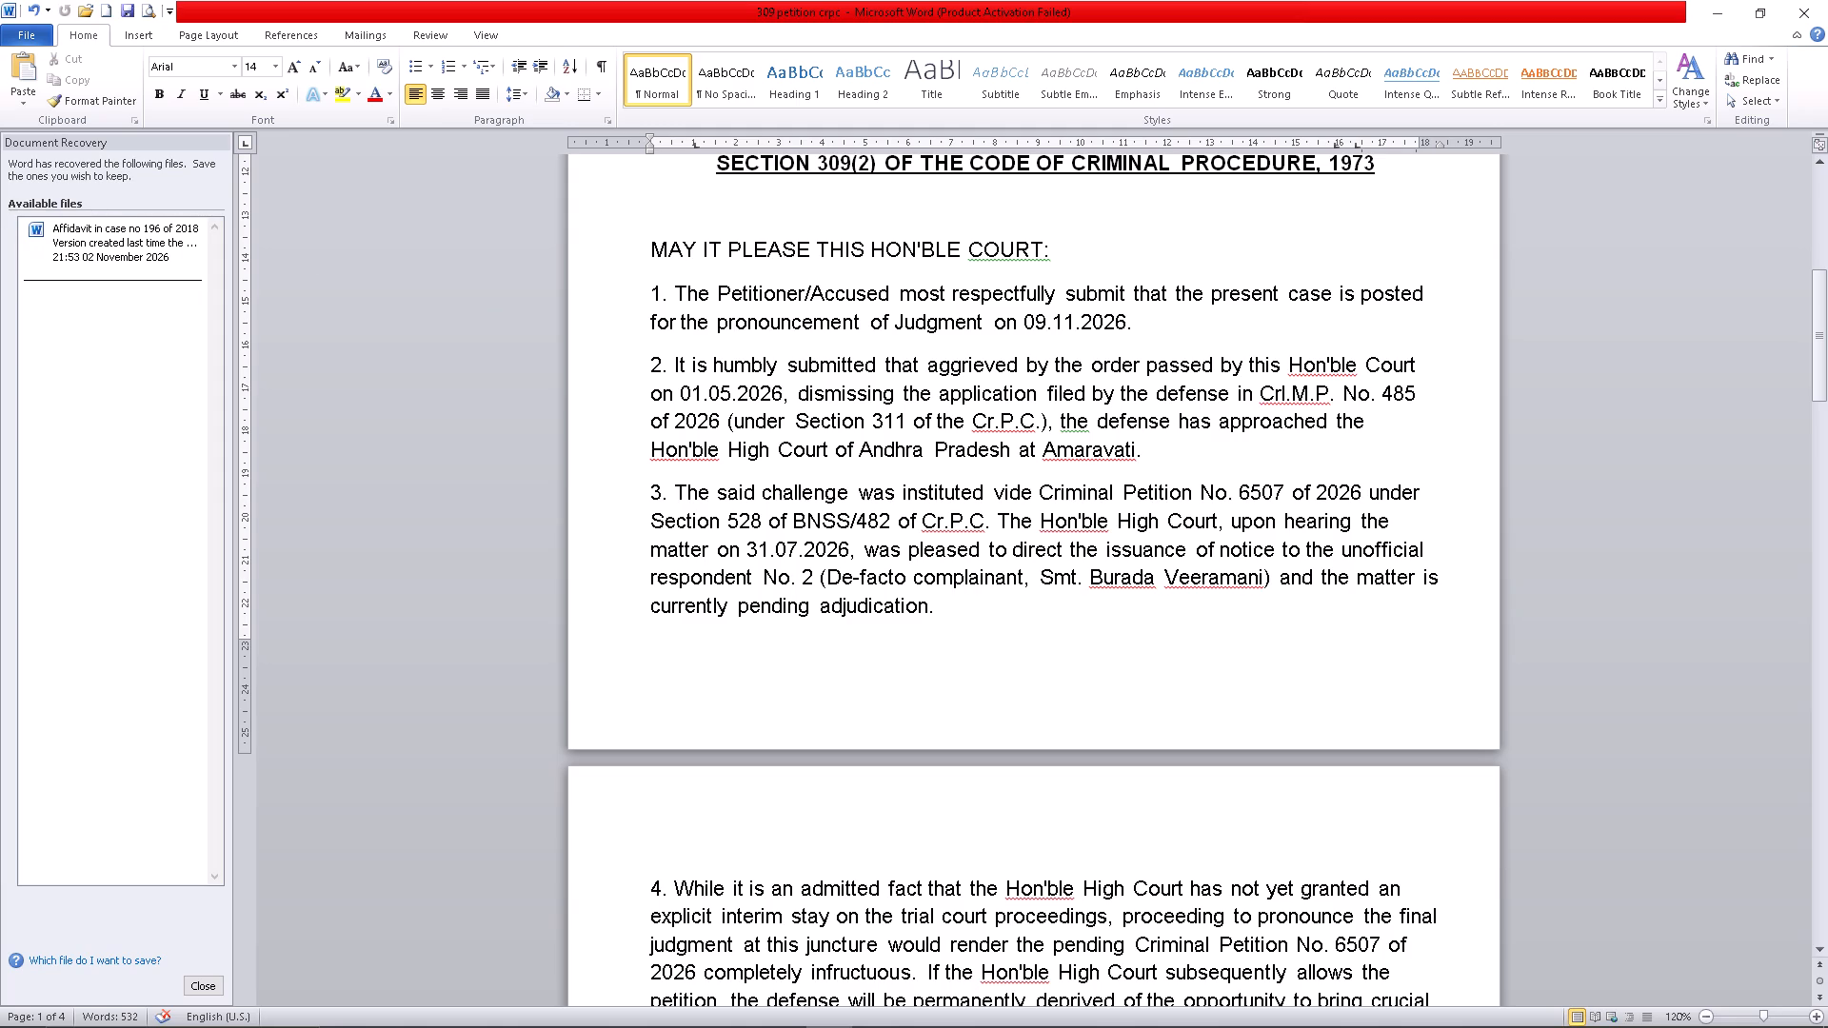
{"action": "scroll", "coordinate": [924, 545], "scroll_direction": "down", "scroll_amount": 3}
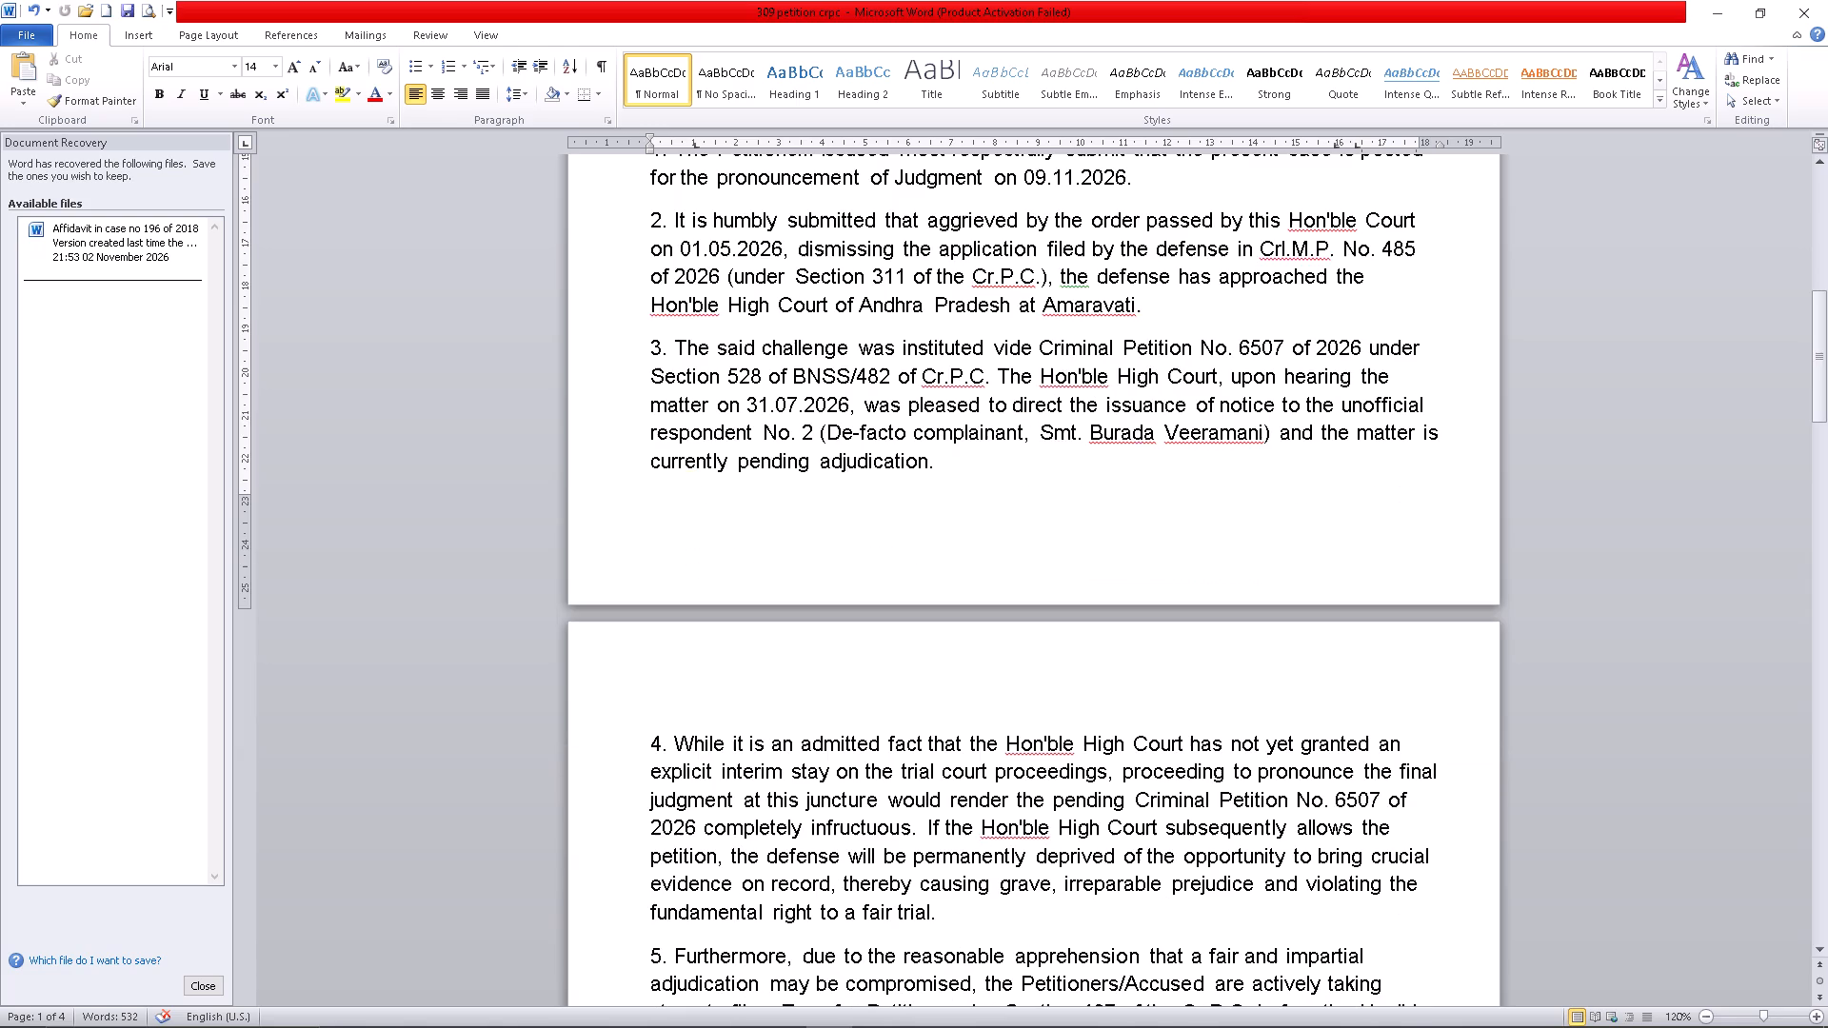
{"action": "scroll", "coordinate": [805, 664], "scroll_direction": "down", "scroll_amount": 4}
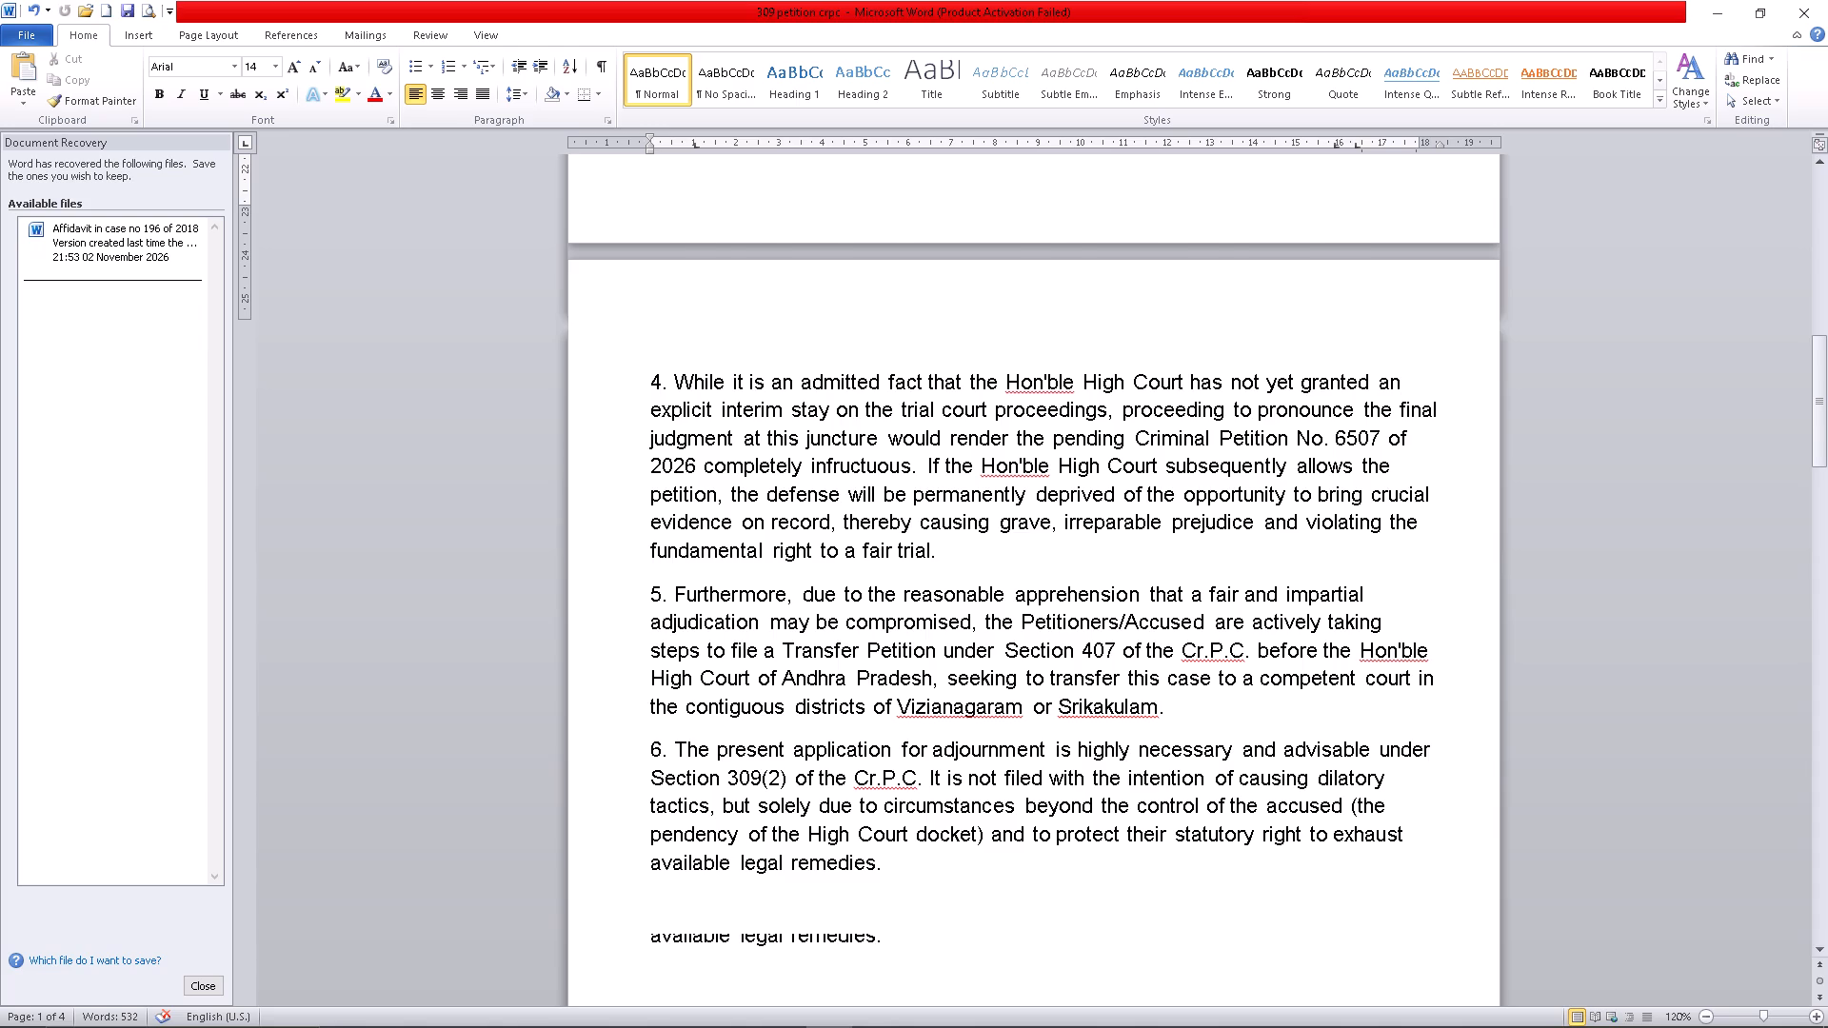
{"action": "scroll", "coordinate": [877, 620], "scroll_direction": "down", "scroll_amount": 8}
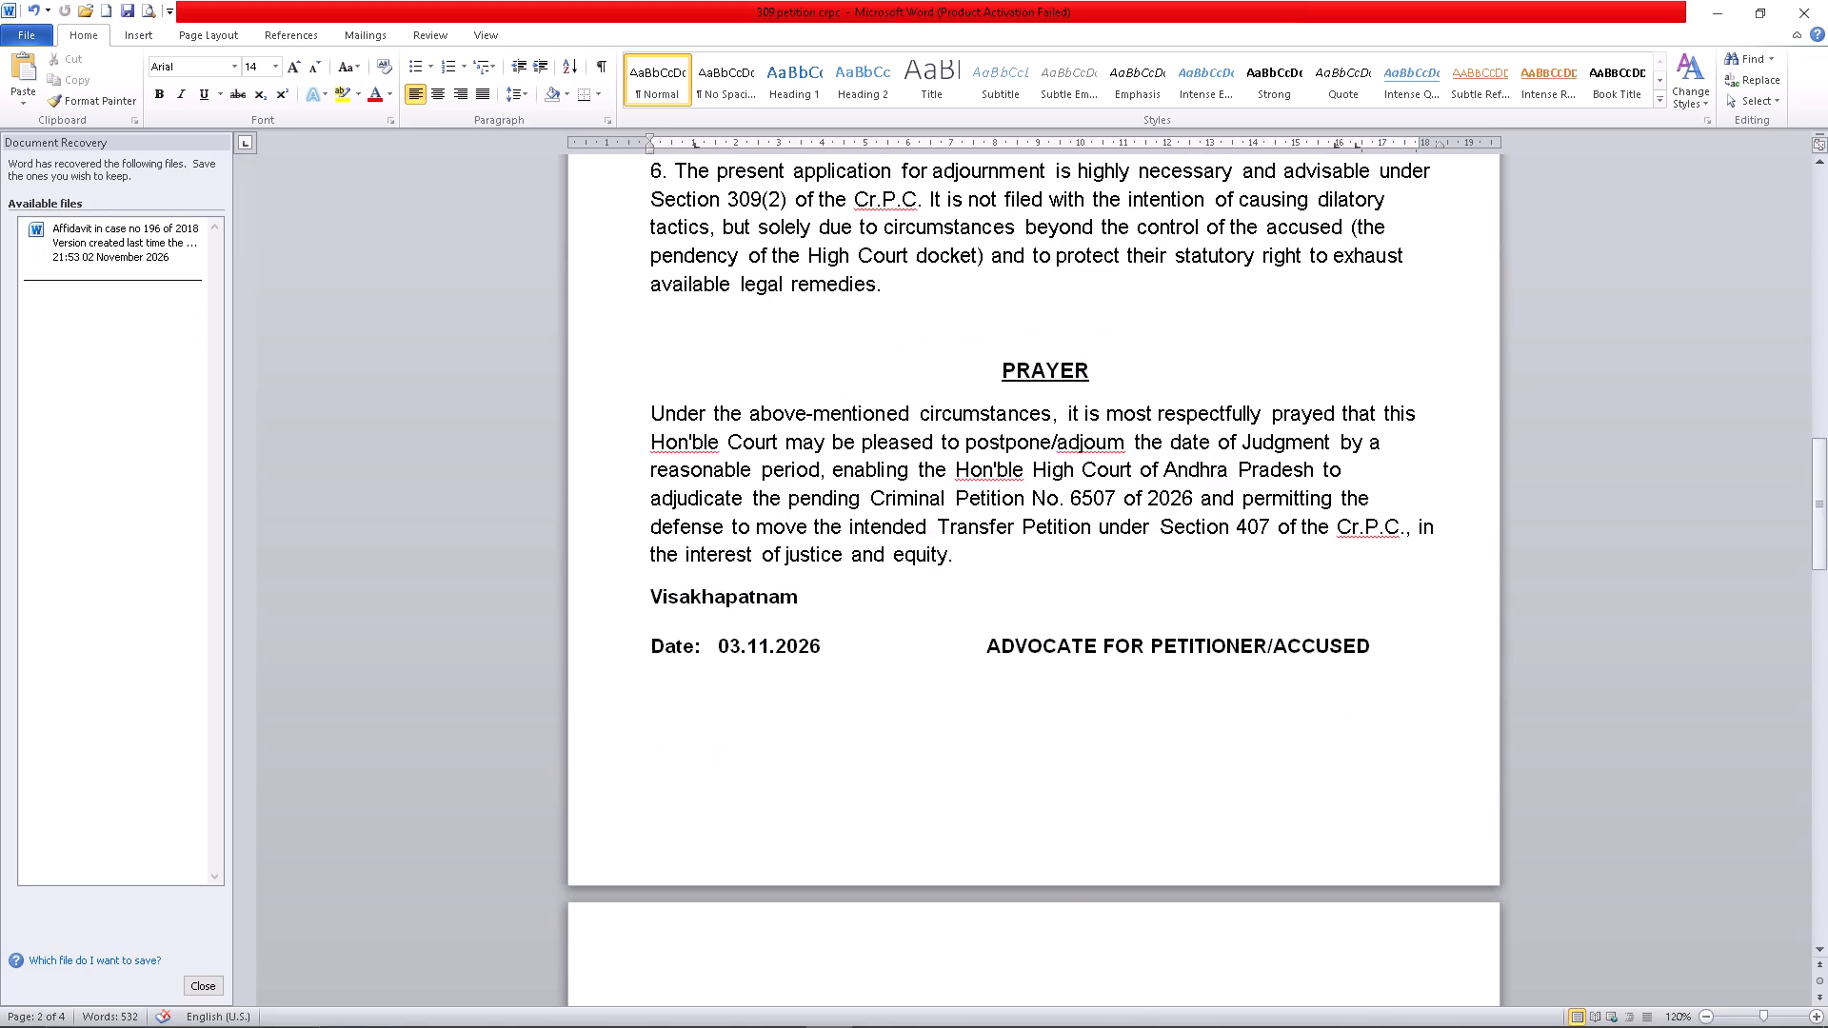
{"action": "scroll", "coordinate": [904, 580], "scroll_direction": "down", "scroll_amount": 12}
{"action": "scroll", "coordinate": [949, 583], "scroll_direction": "down", "scroll_amount": 12}
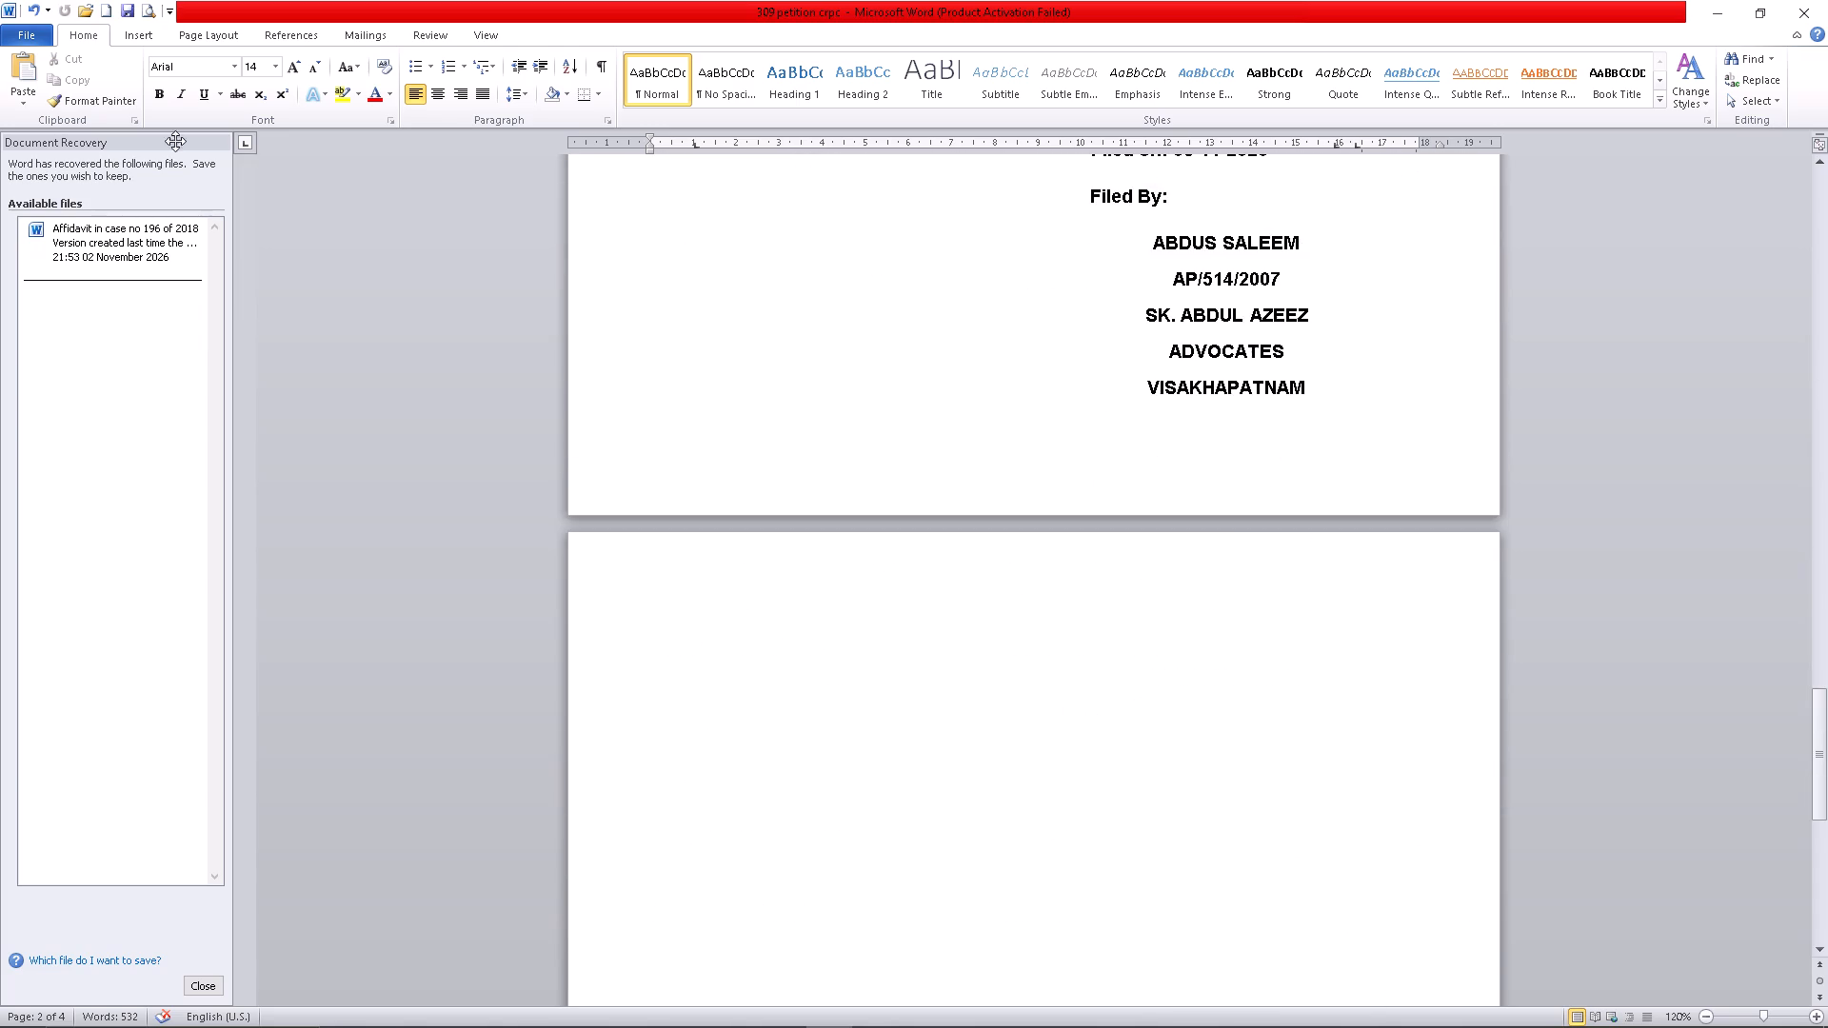
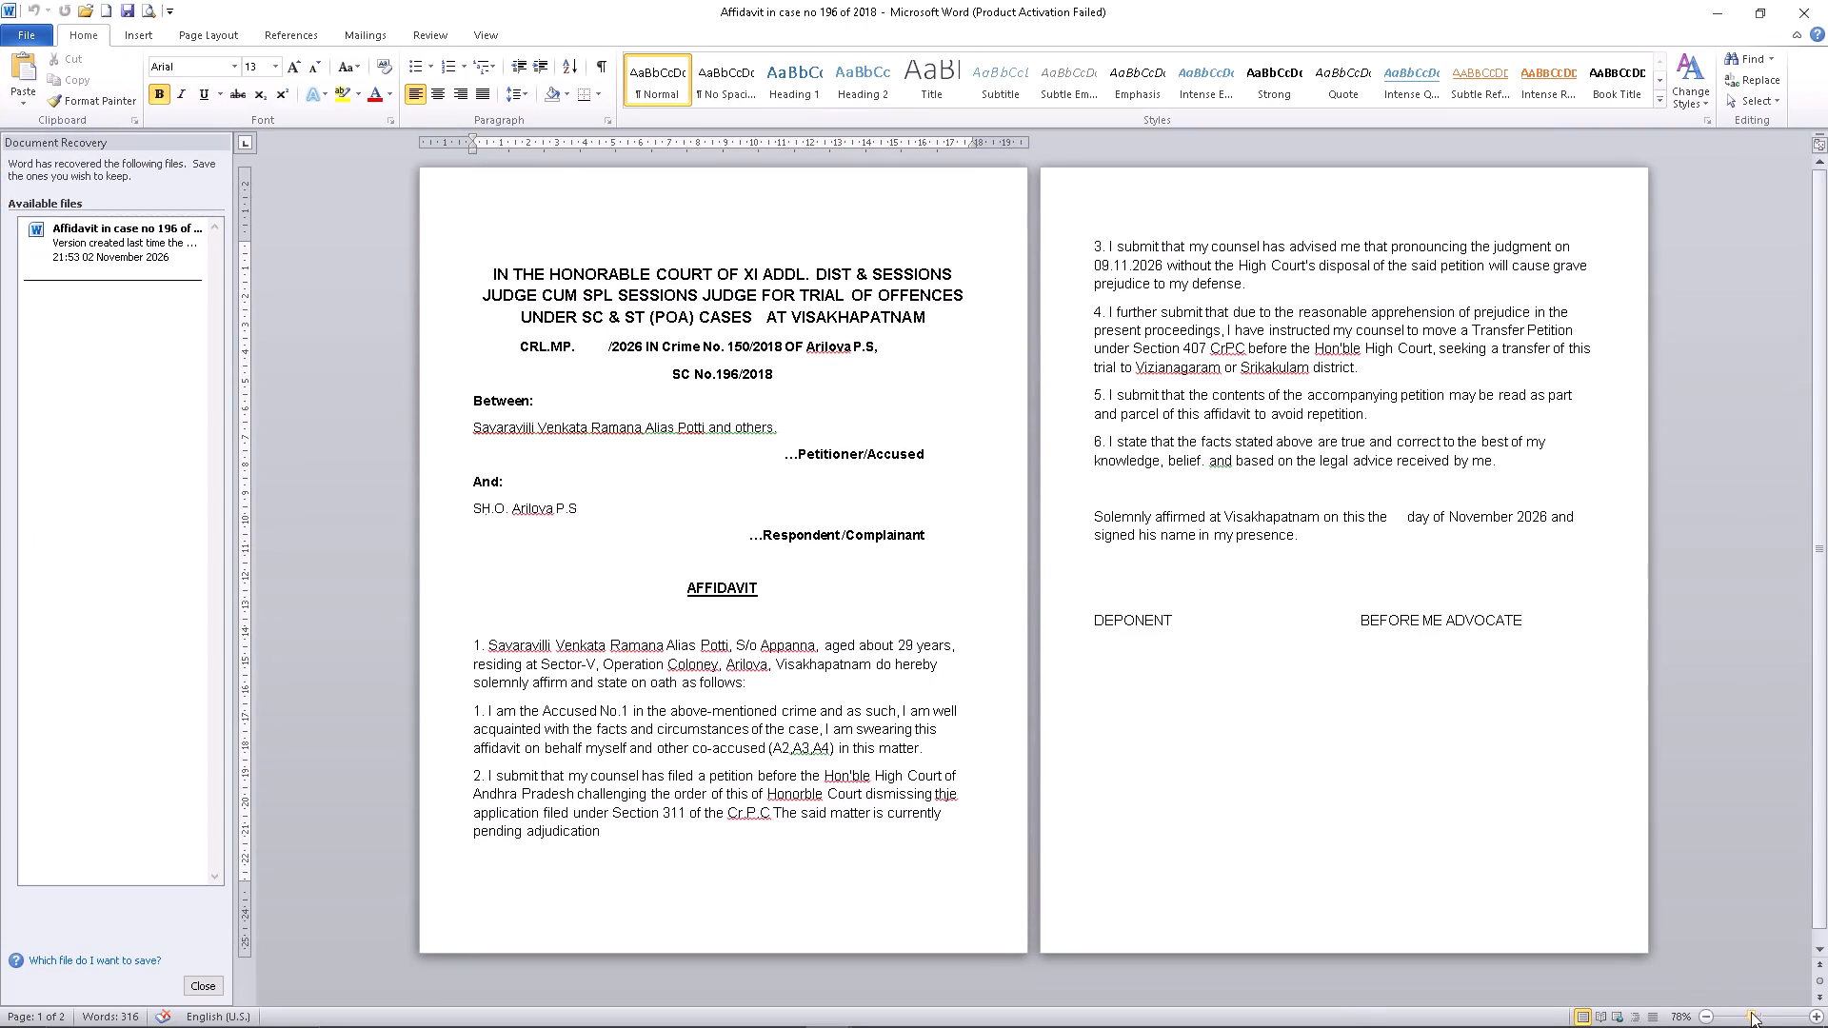
Replace the "1." before the deponent's name in the affidavit's opening paragraph with "I,".
{"action": "left_click", "coordinate": [1758, 1012]}
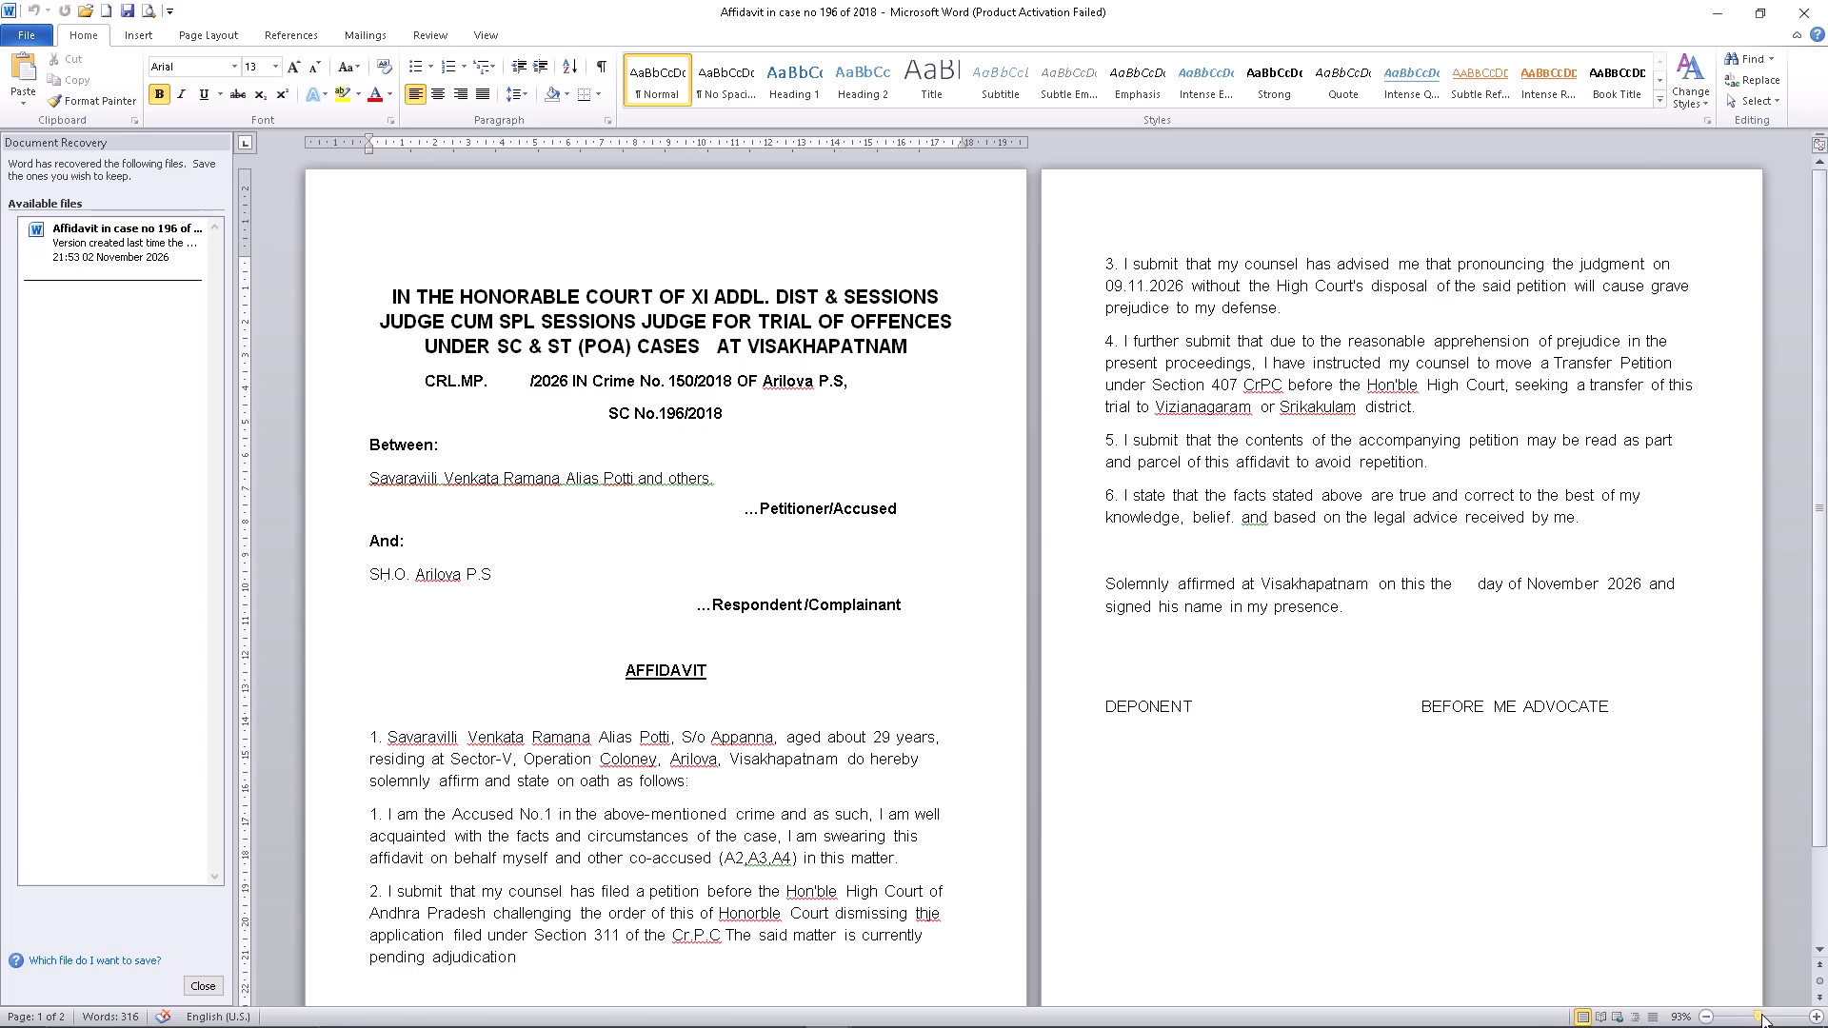
{"action": "left_click", "coordinate": [1761, 1014]}
{"action": "left_click", "coordinate": [1761, 1014]}
{"action": "left_click", "coordinate": [1763, 1016]}
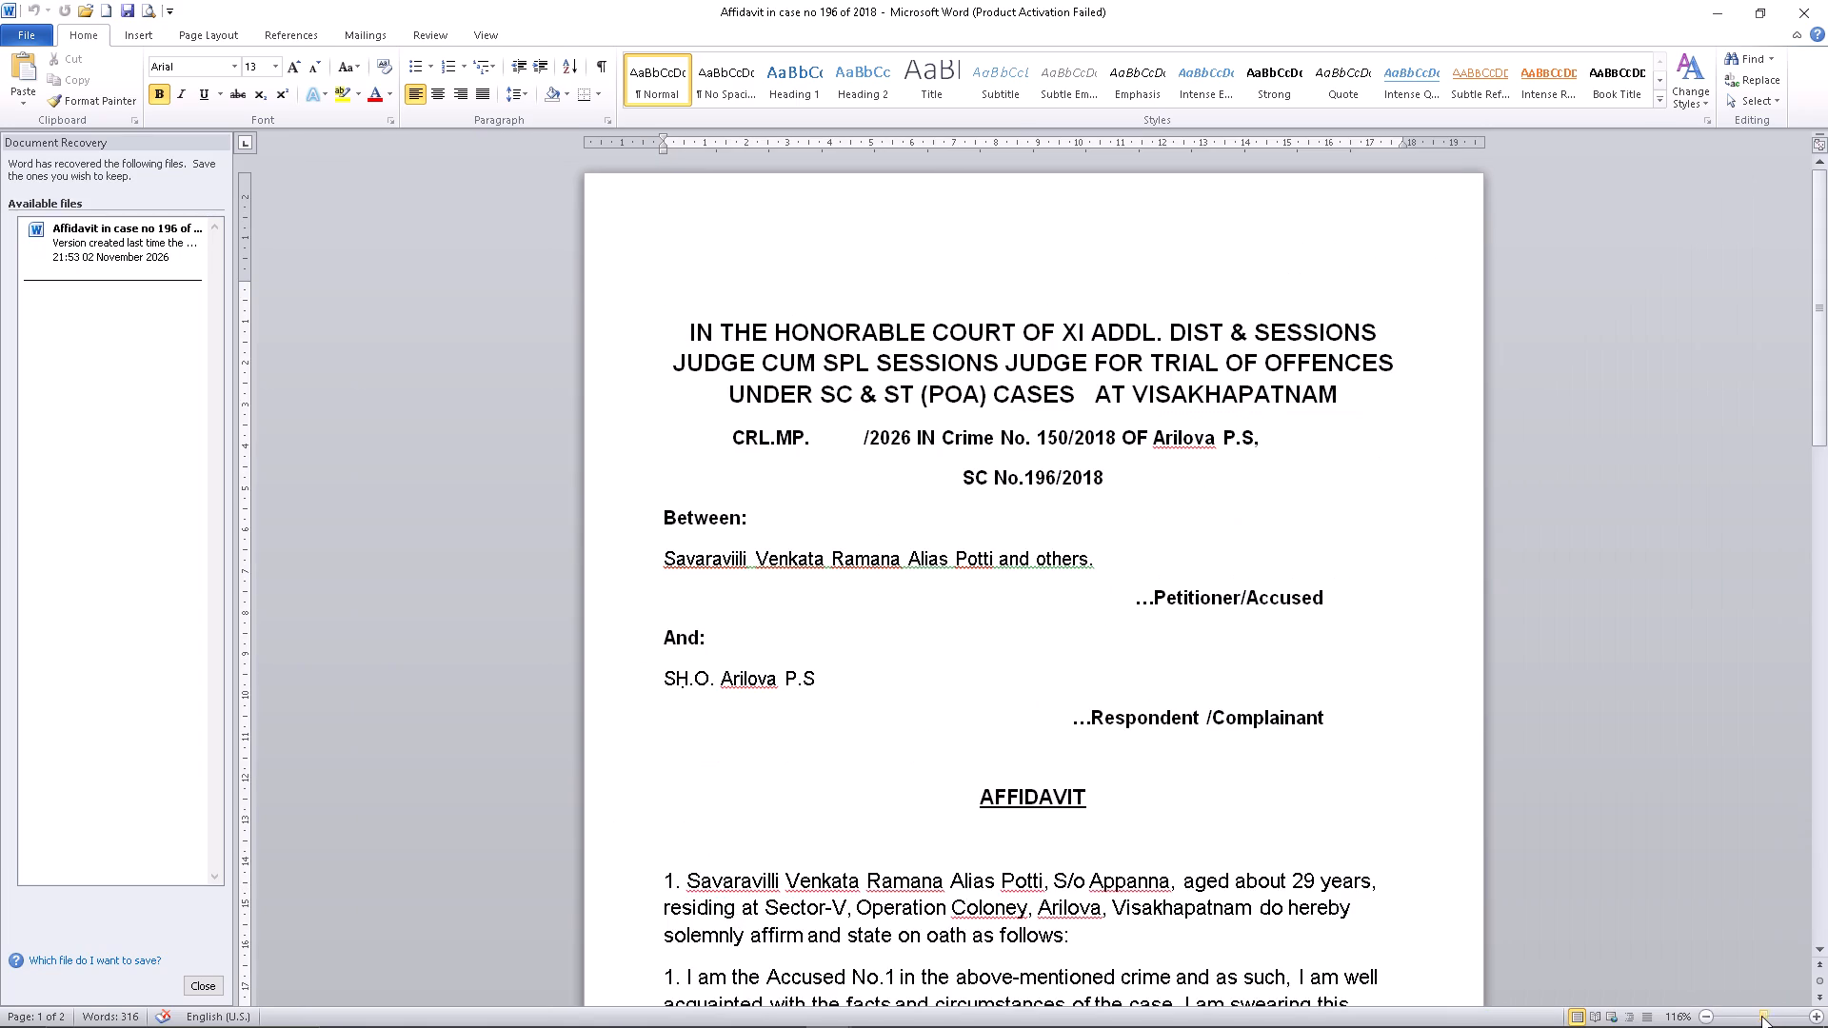
{"action": "scroll", "coordinate": [828, 695], "scroll_direction": "down", "scroll_amount": 3}
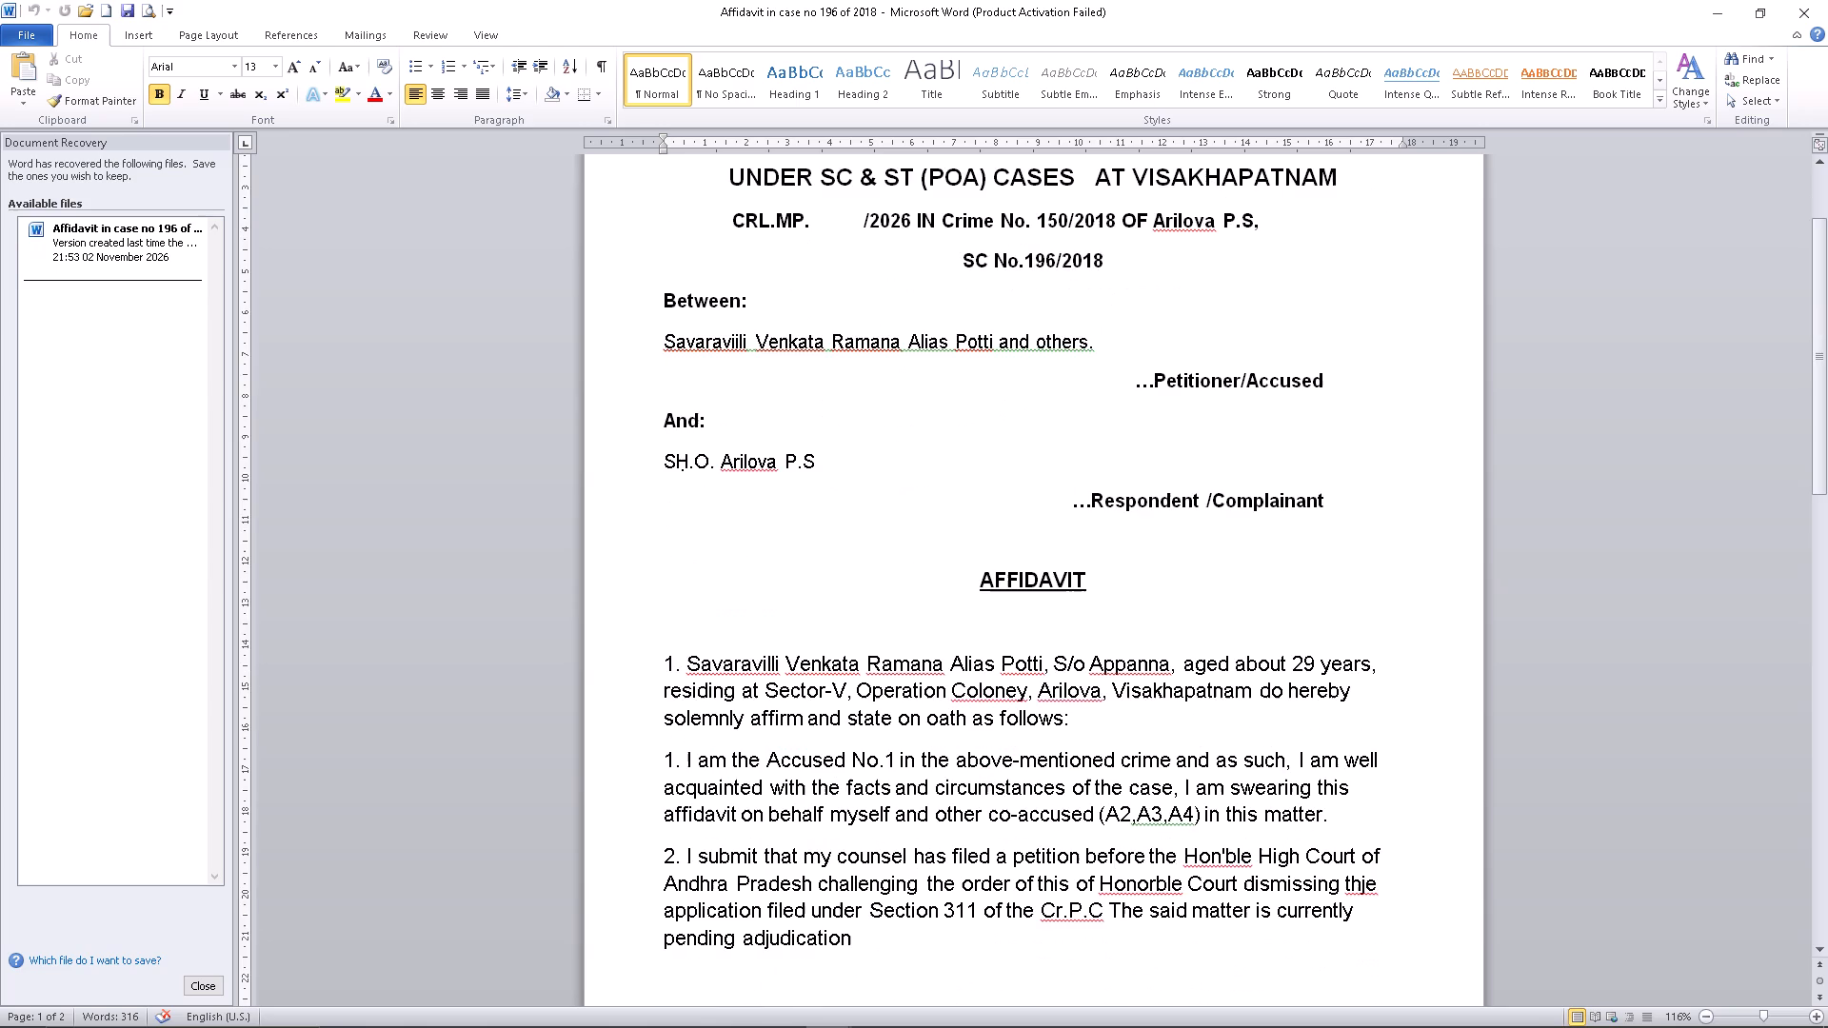
{"action": "left_click", "coordinate": [672, 664]}
{"action": "key", "text": "BackSpace"}
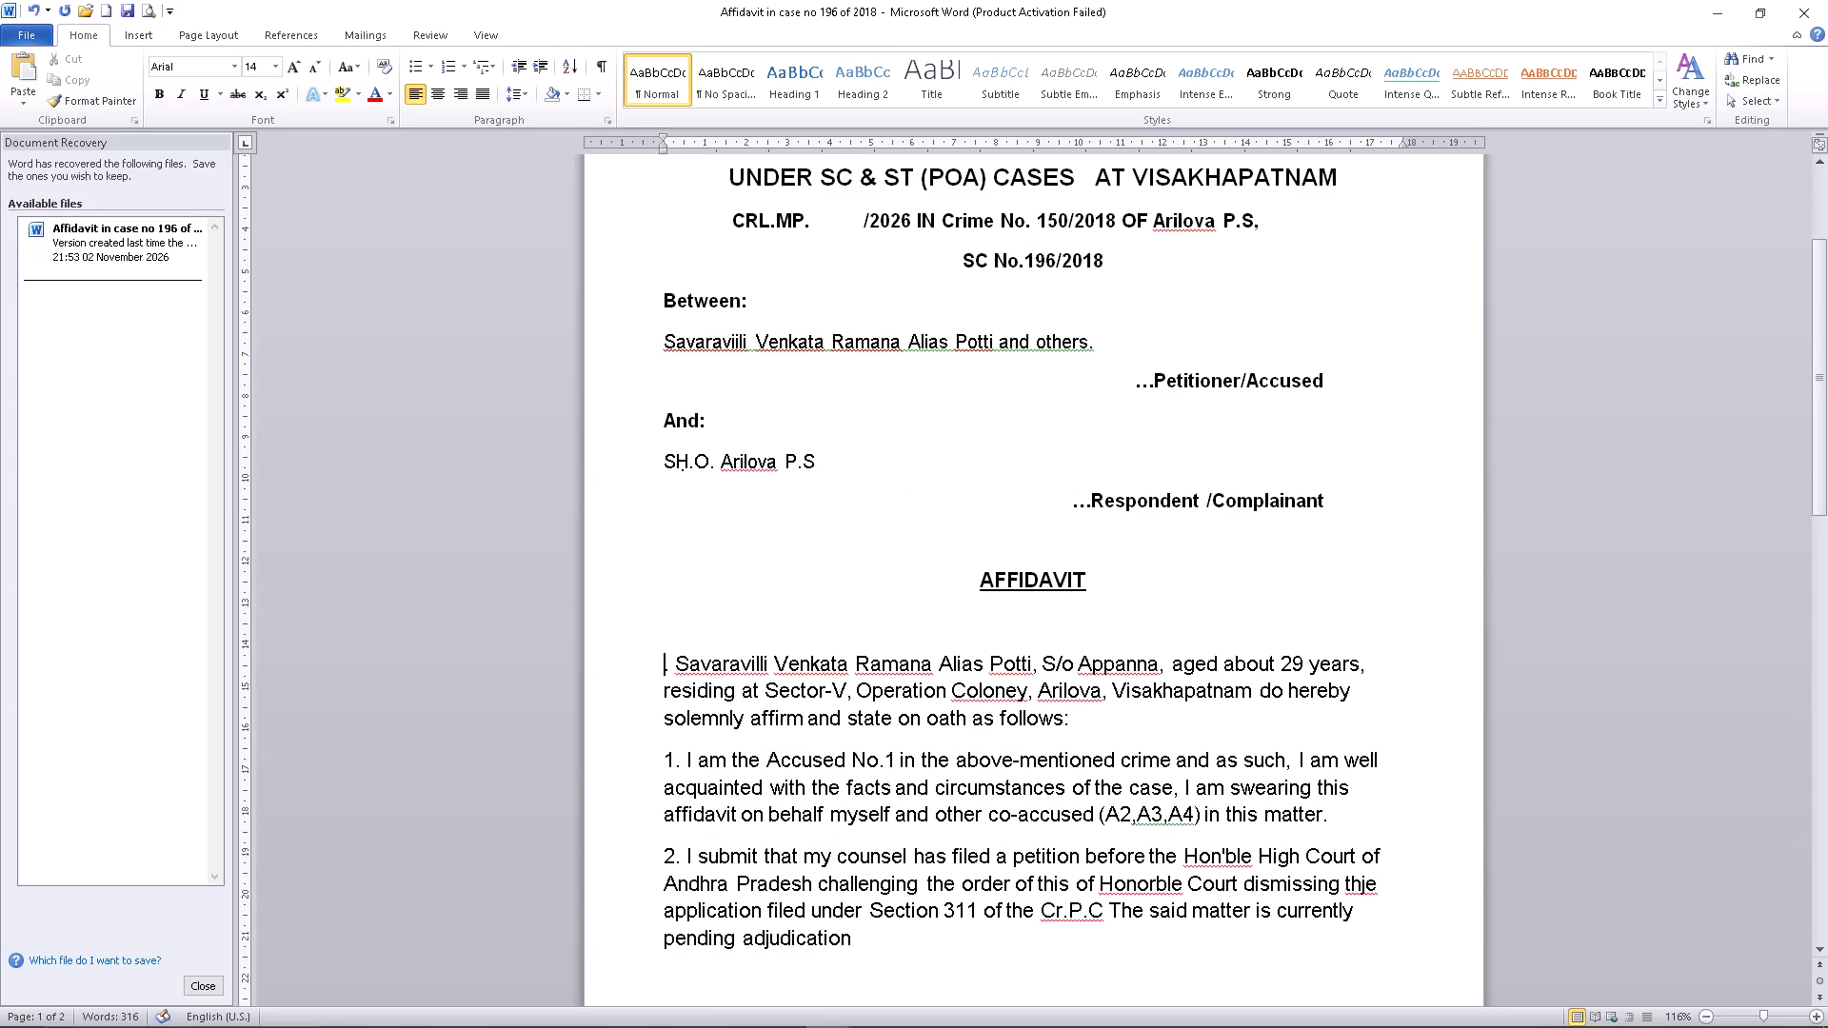
{"action": "key", "text": "i"}
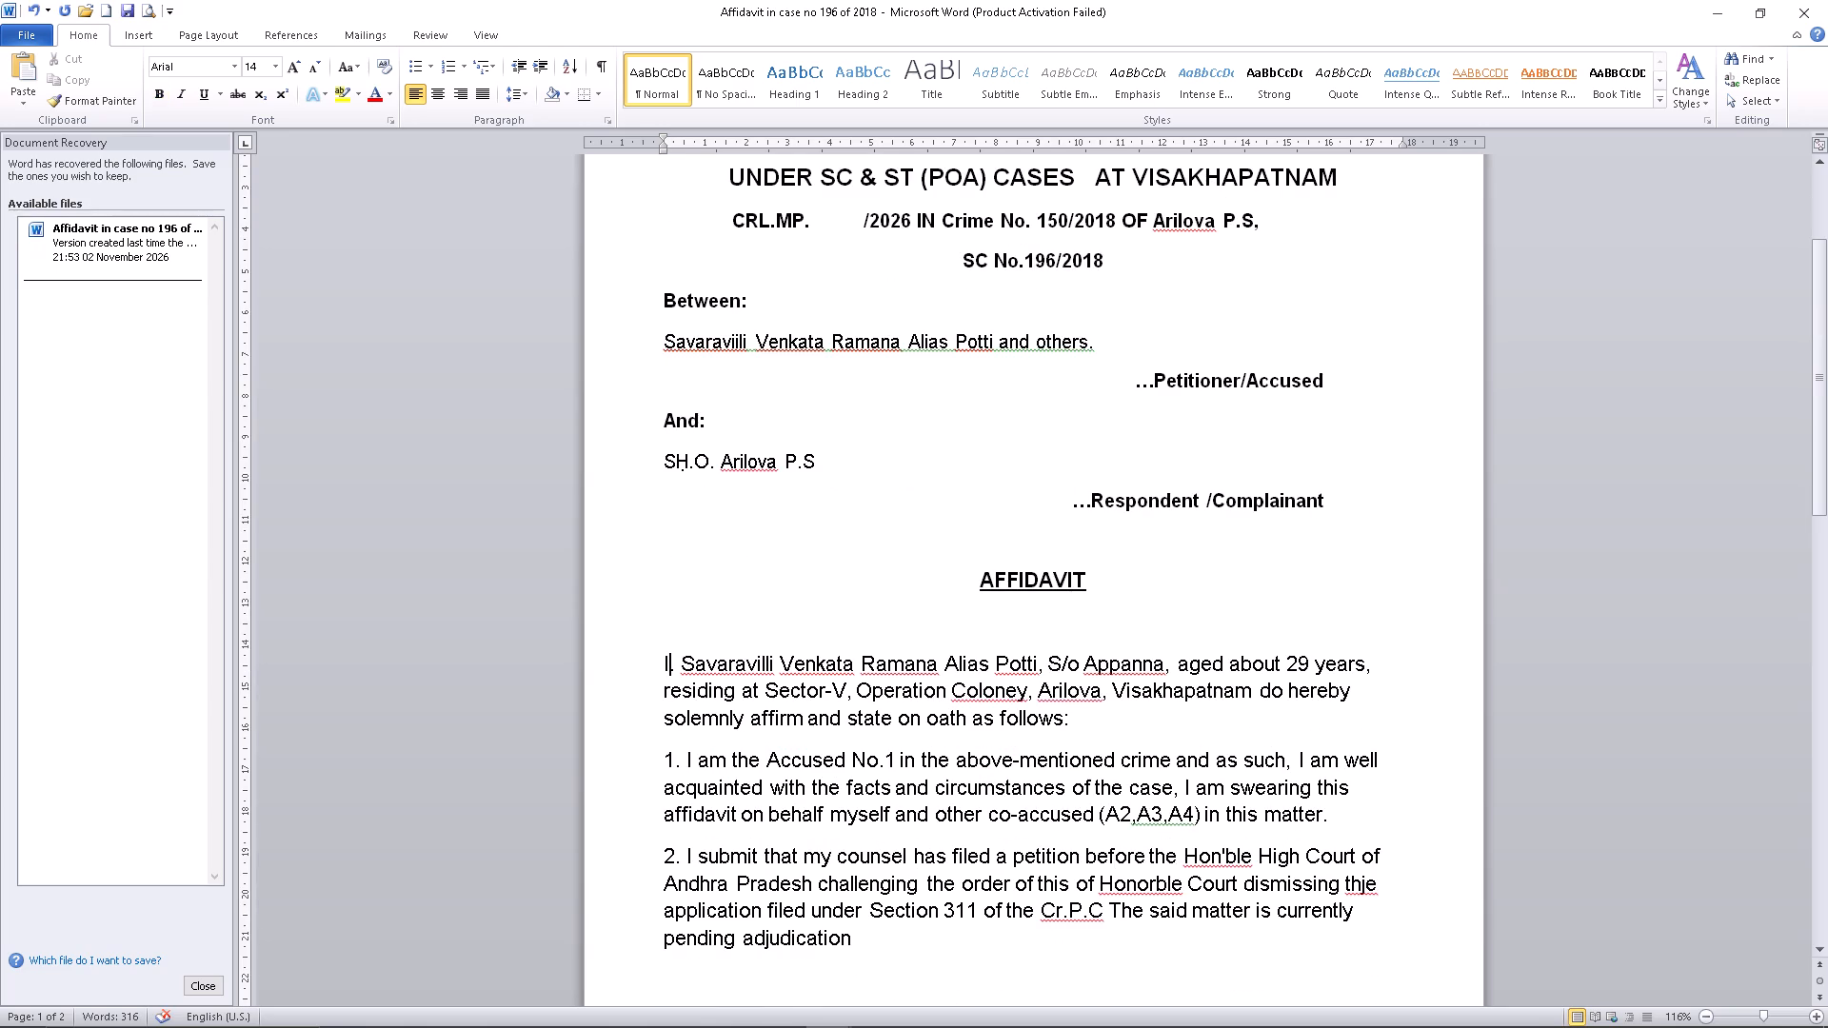
{"action": "key", "text": "Delete"}
{"action": "key", "text": "comma"}
Delete the affidavit's numbered paragraphs 1 to 6 and the blank line before "Solemnly affirmed at Visakhapatnam".
{"action": "scroll", "coordinate": [707, 672], "scroll_direction": "down", "scroll_amount": 2}
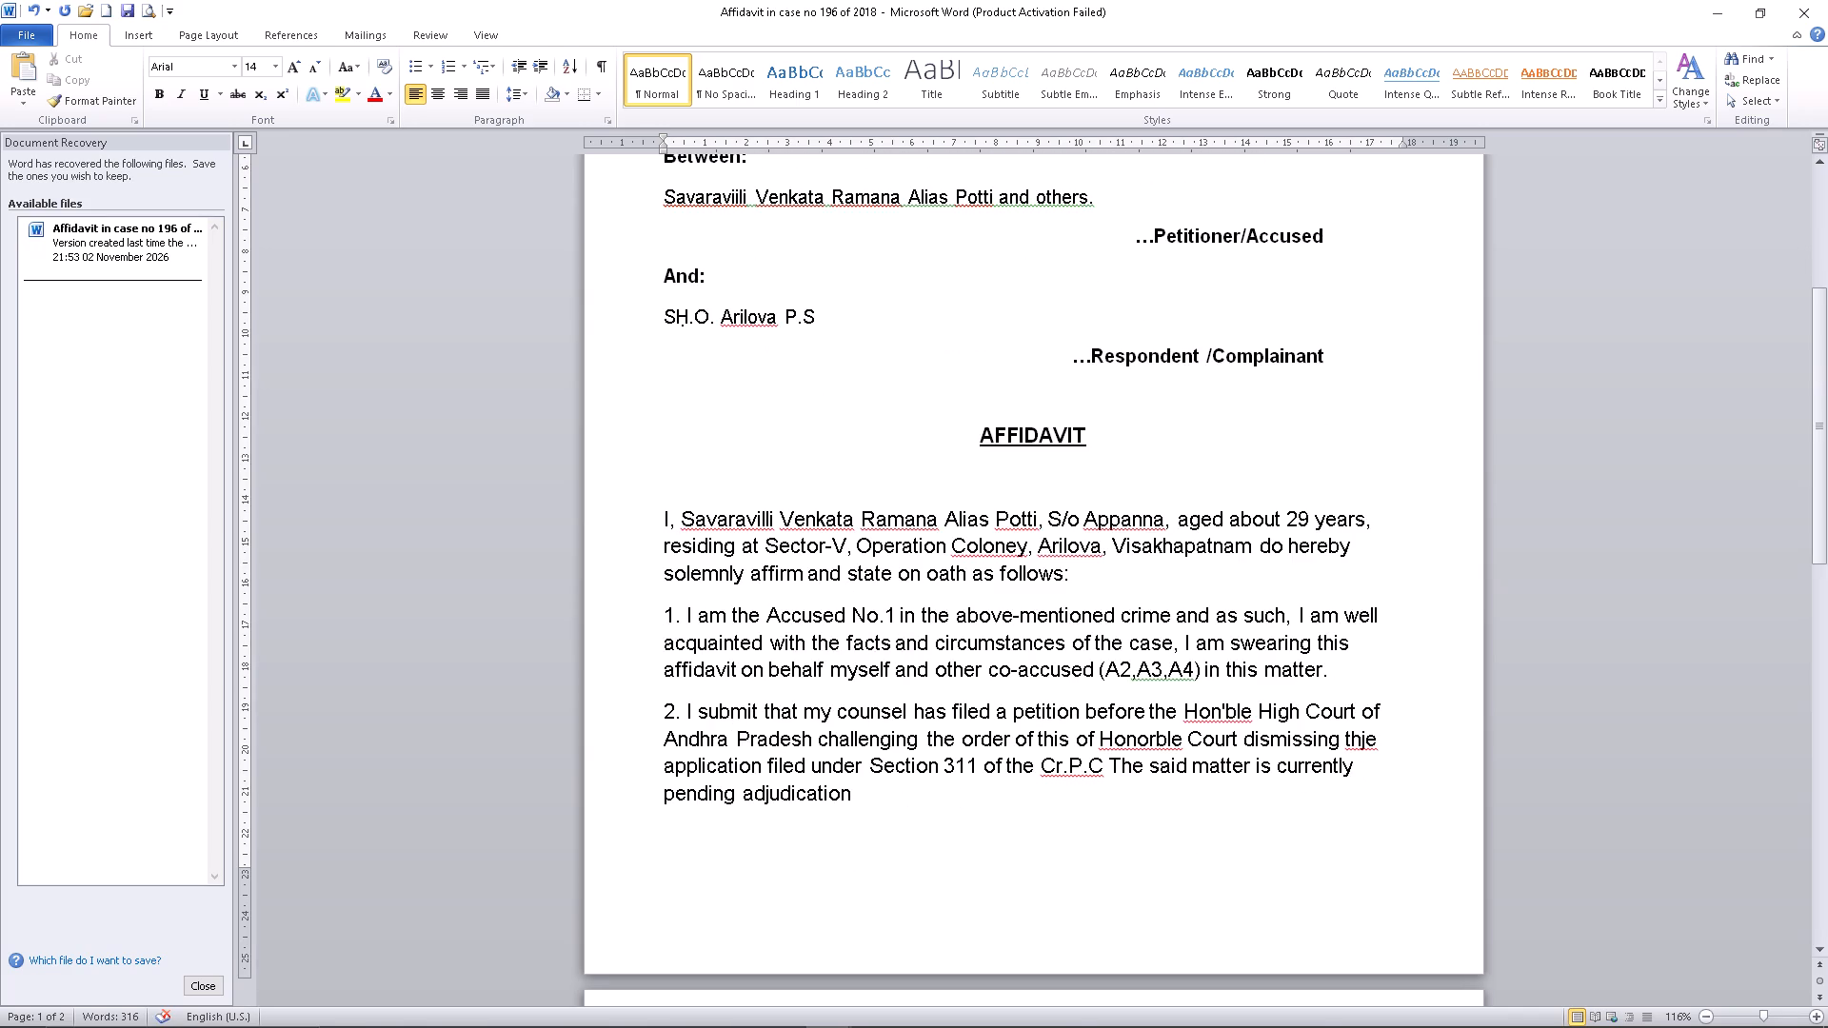
{"action": "left_click_drag", "start_coordinate": [662, 614], "coordinate": [1295, 1027]}
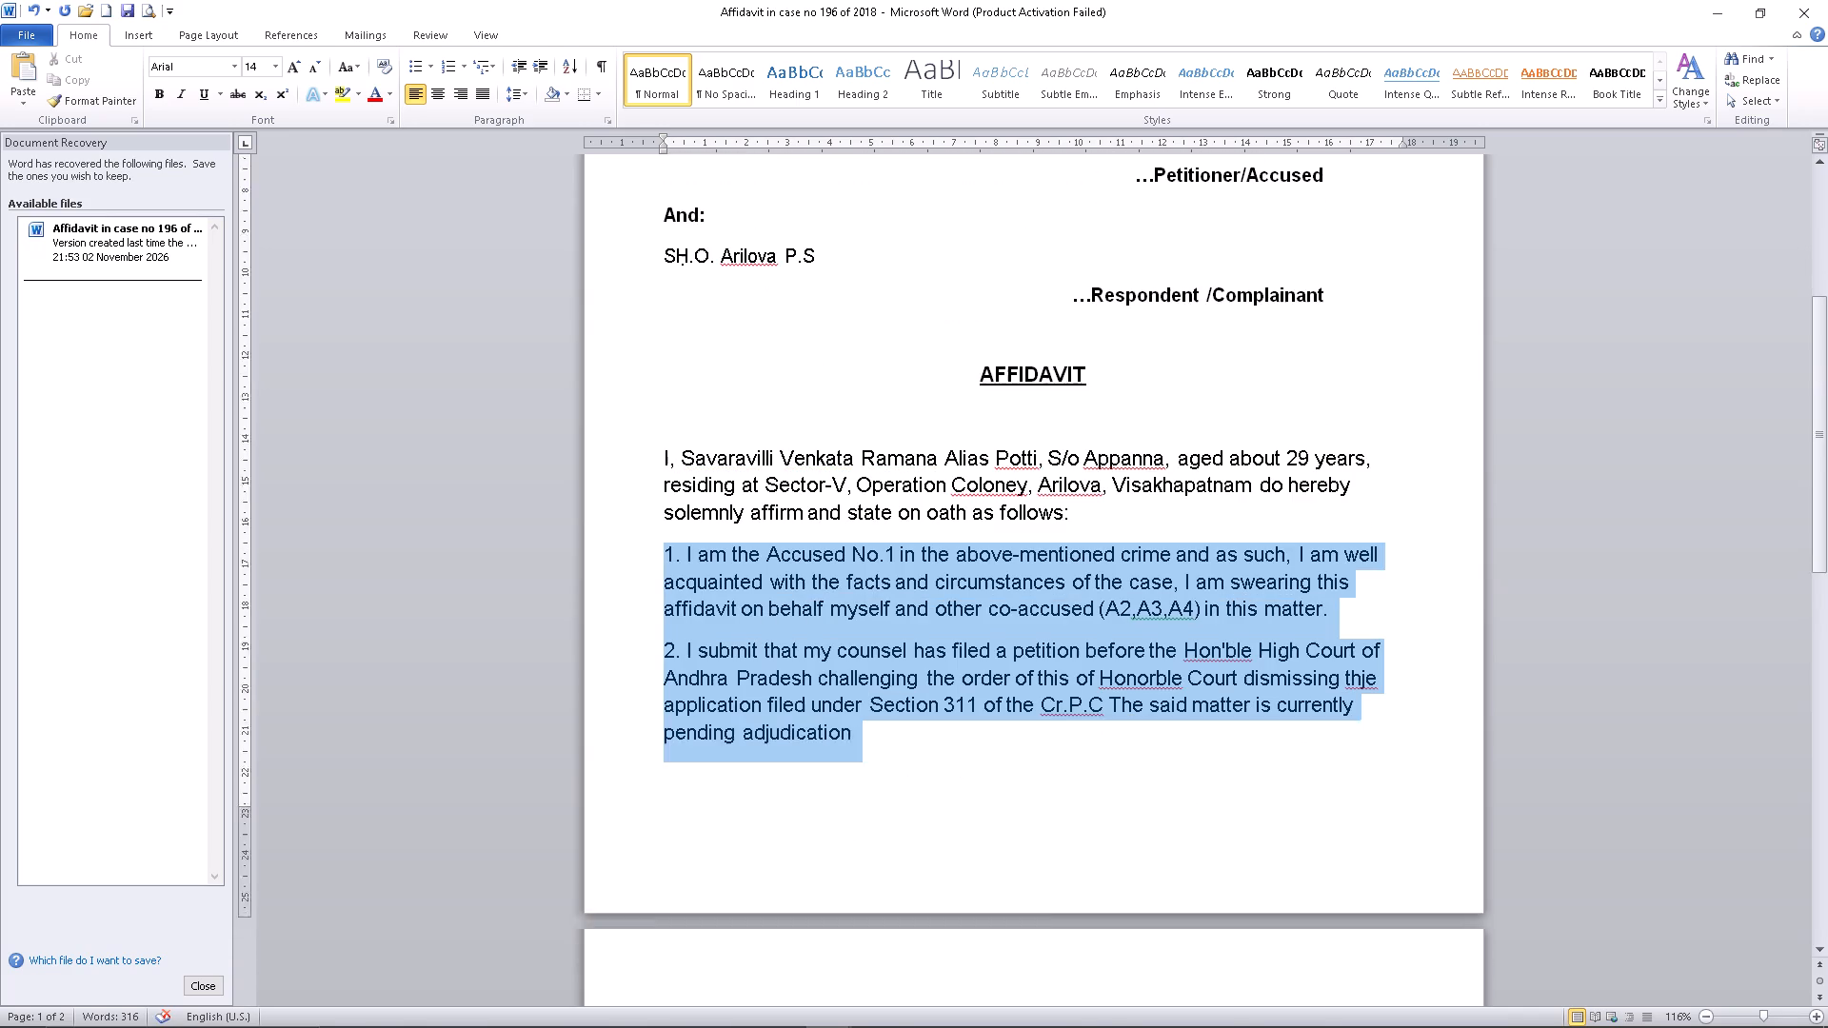
{"action": "left_click_drag", "start_coordinate": [1295, 1027], "coordinate": [1257, 696]}
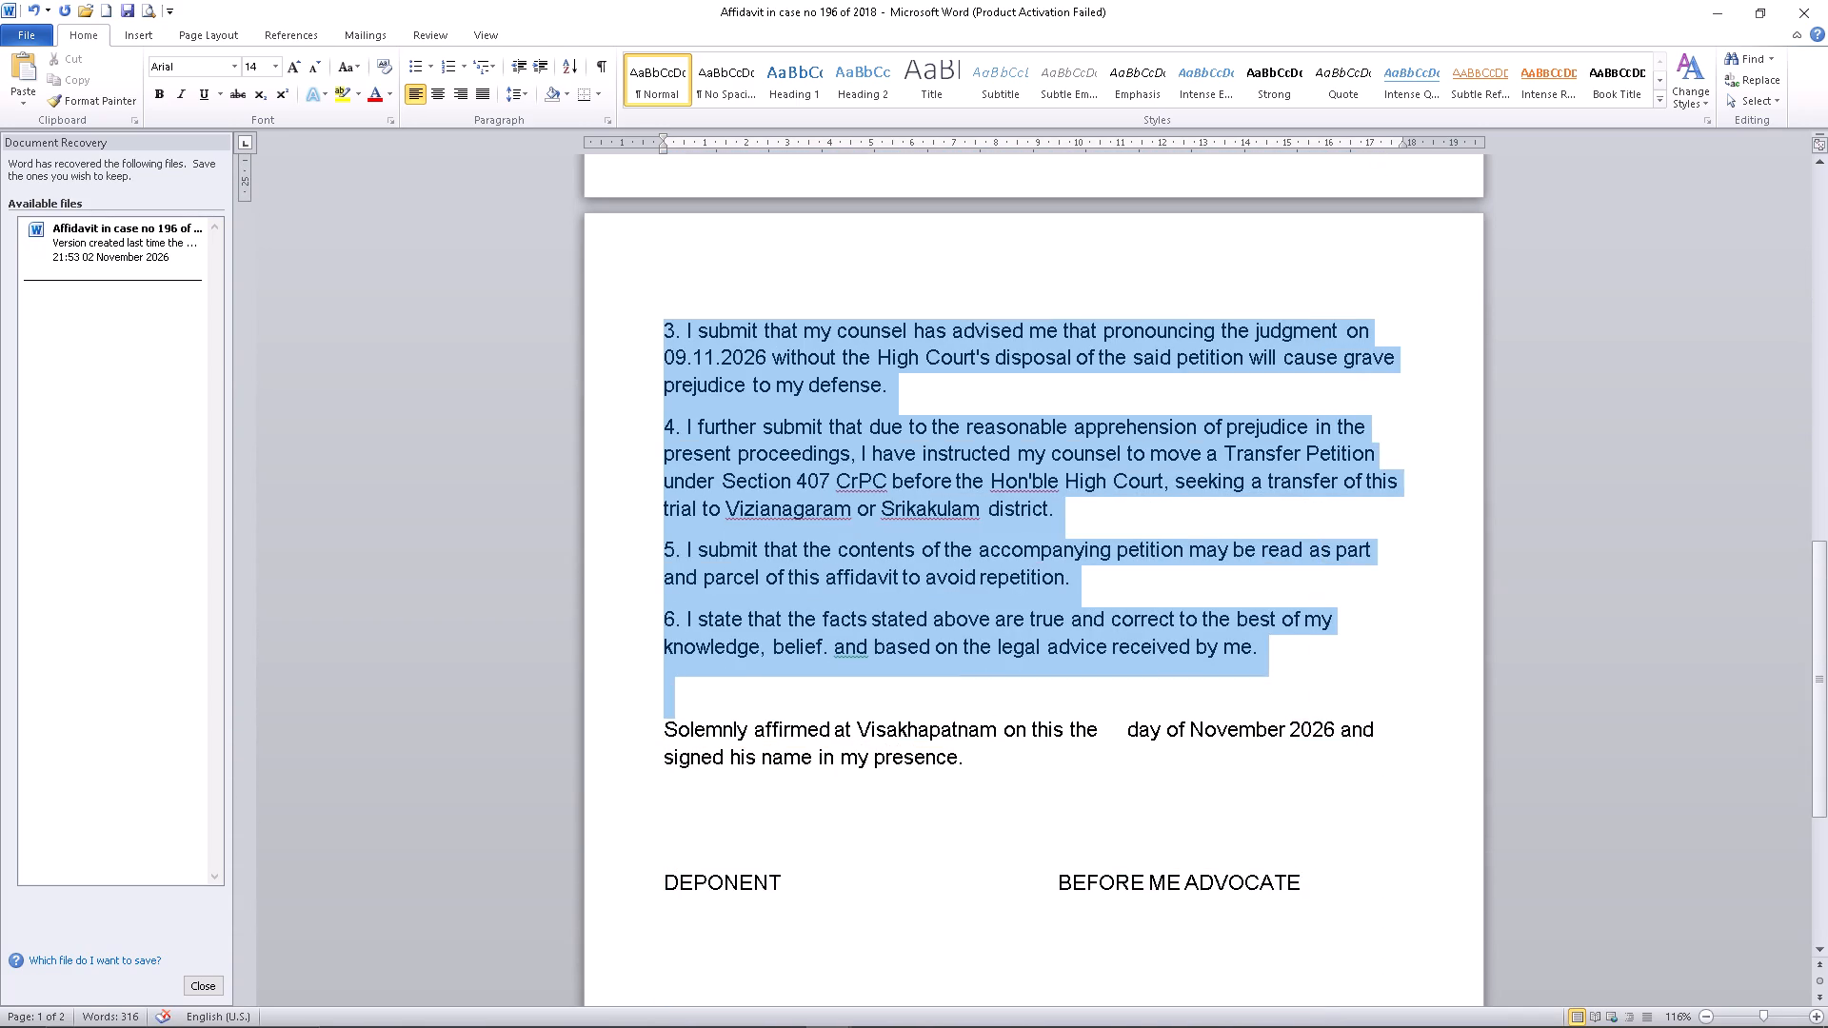
{"action": "left_click_drag", "start_coordinate": [1257, 696], "coordinate": [1281, 686]}
{"action": "key", "text": "BackSpace"}
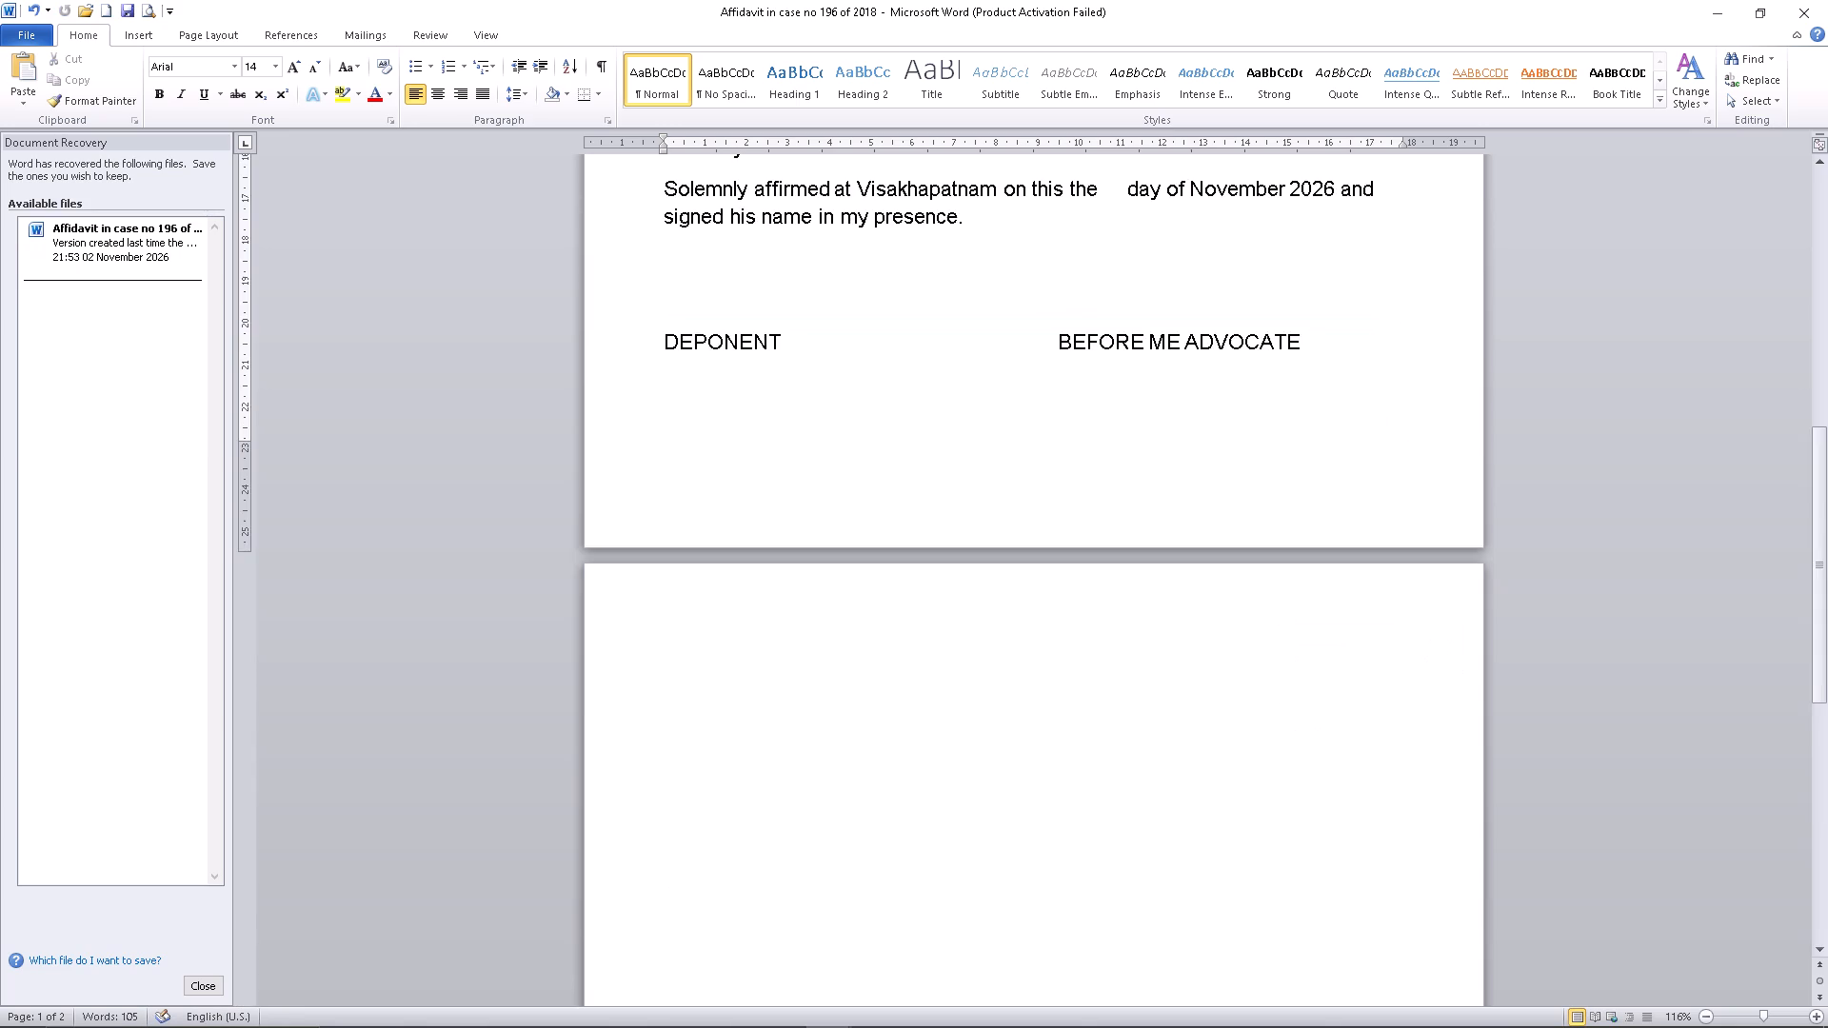
Place the insertion point after "state on oath as follows:" at the end of the deponent's opening paragraph.
{"action": "scroll", "coordinate": [967, 630], "scroll_direction": "up", "scroll_amount": 5}
{"action": "left_click", "coordinate": [1073, 517]}
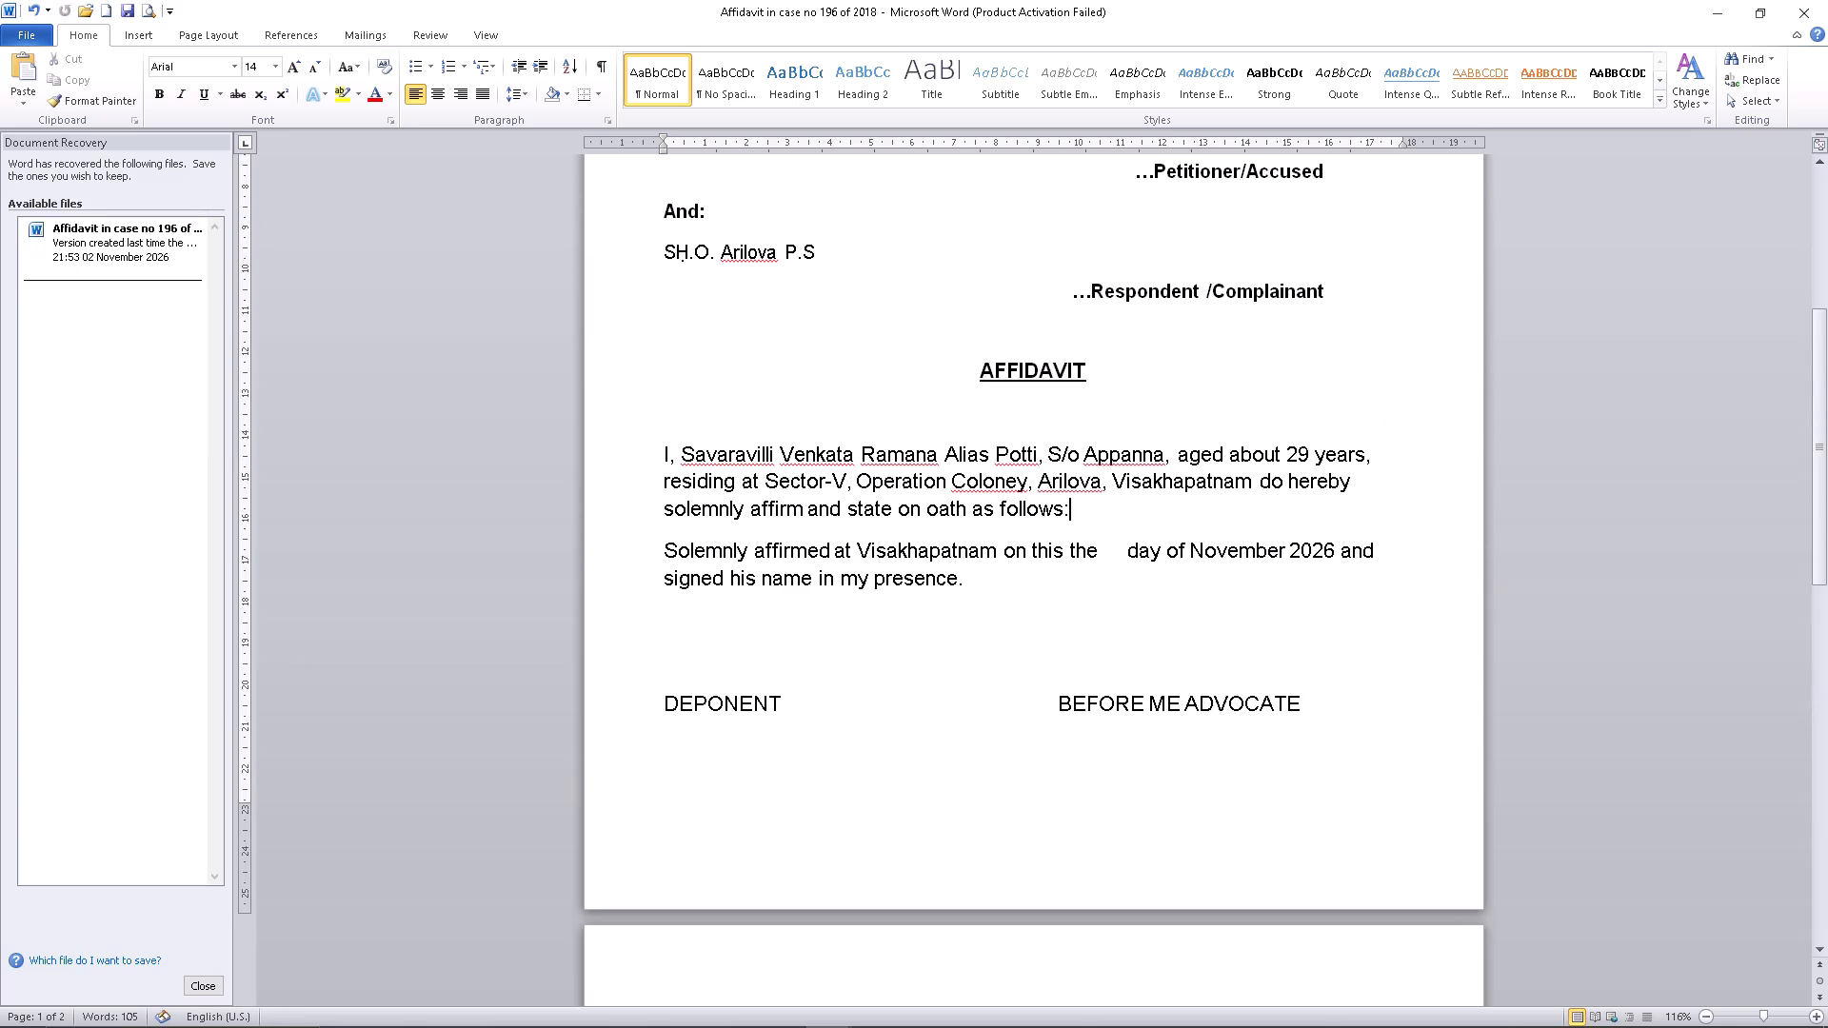
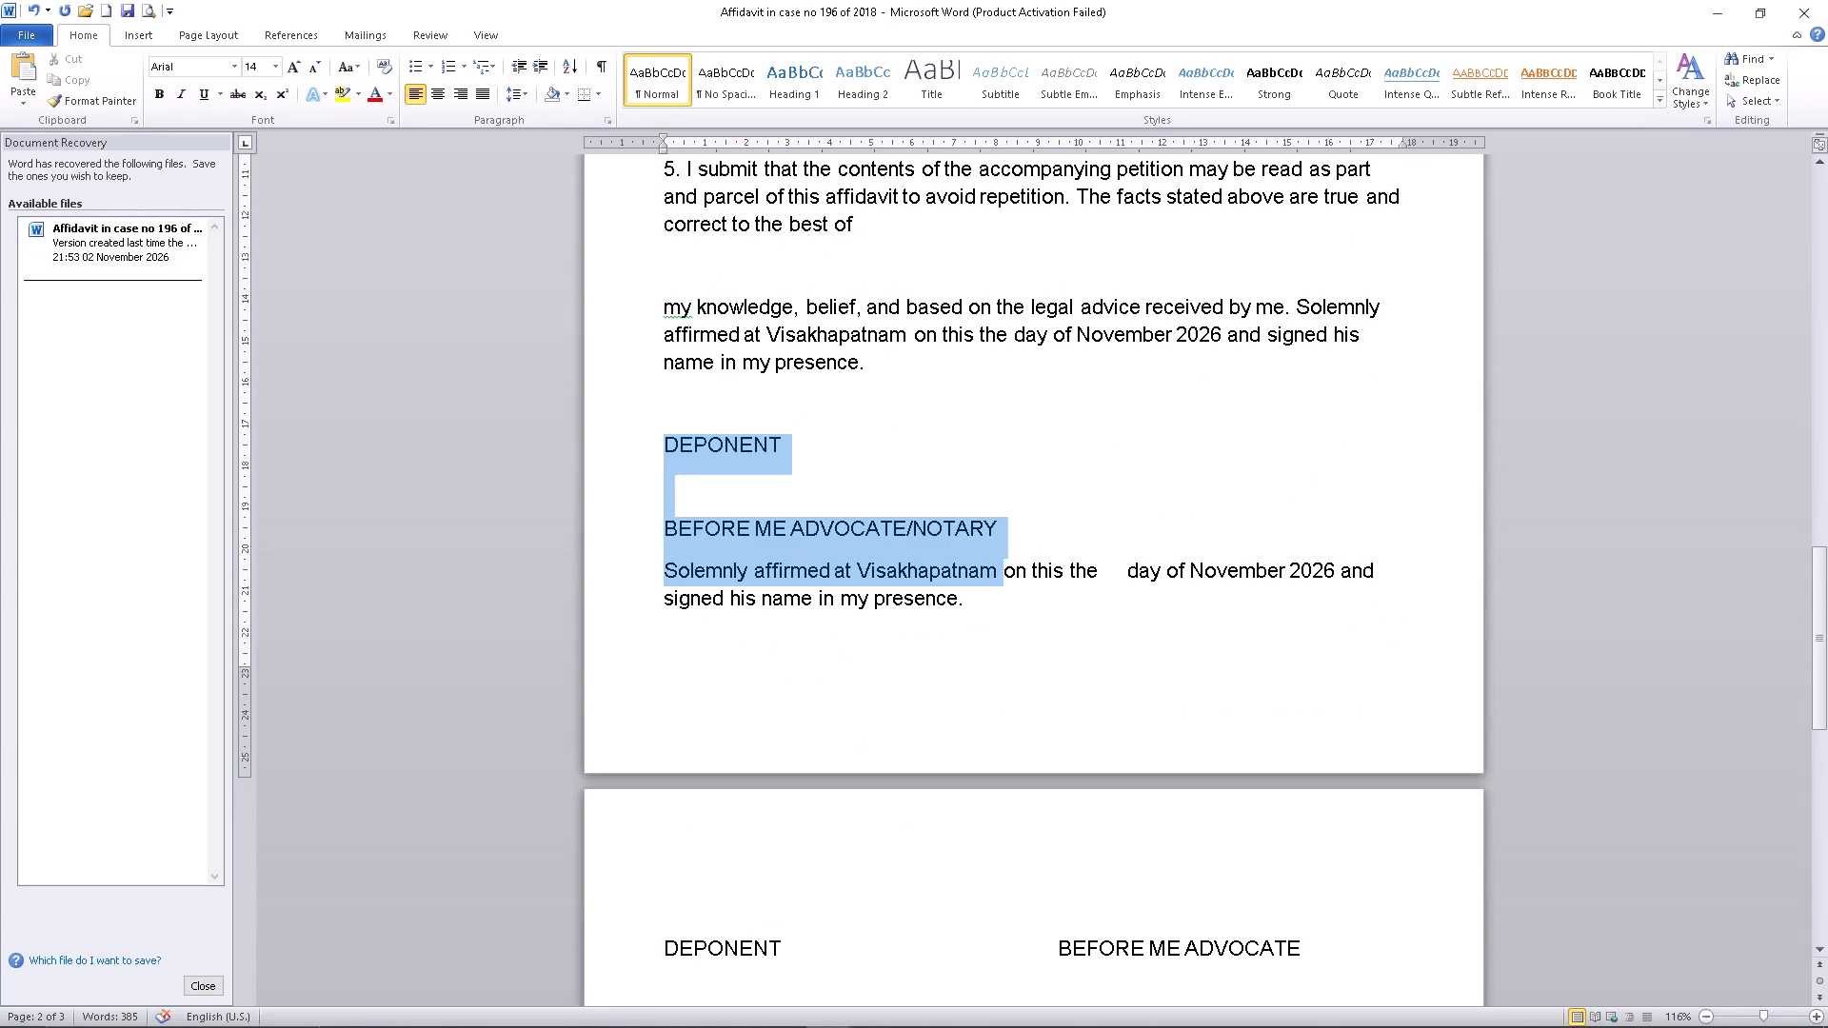
Delete the DEPONENT and BEFORE ME ADVOCATE/NOTARY lines above the last "Solemnly affirmed at Visakhapatnam" paragraph.
{"action": "left_click_drag", "start_coordinate": [932, 572], "coordinate": [1035, 534]}
{"action": "key", "text": "BackSpace"}
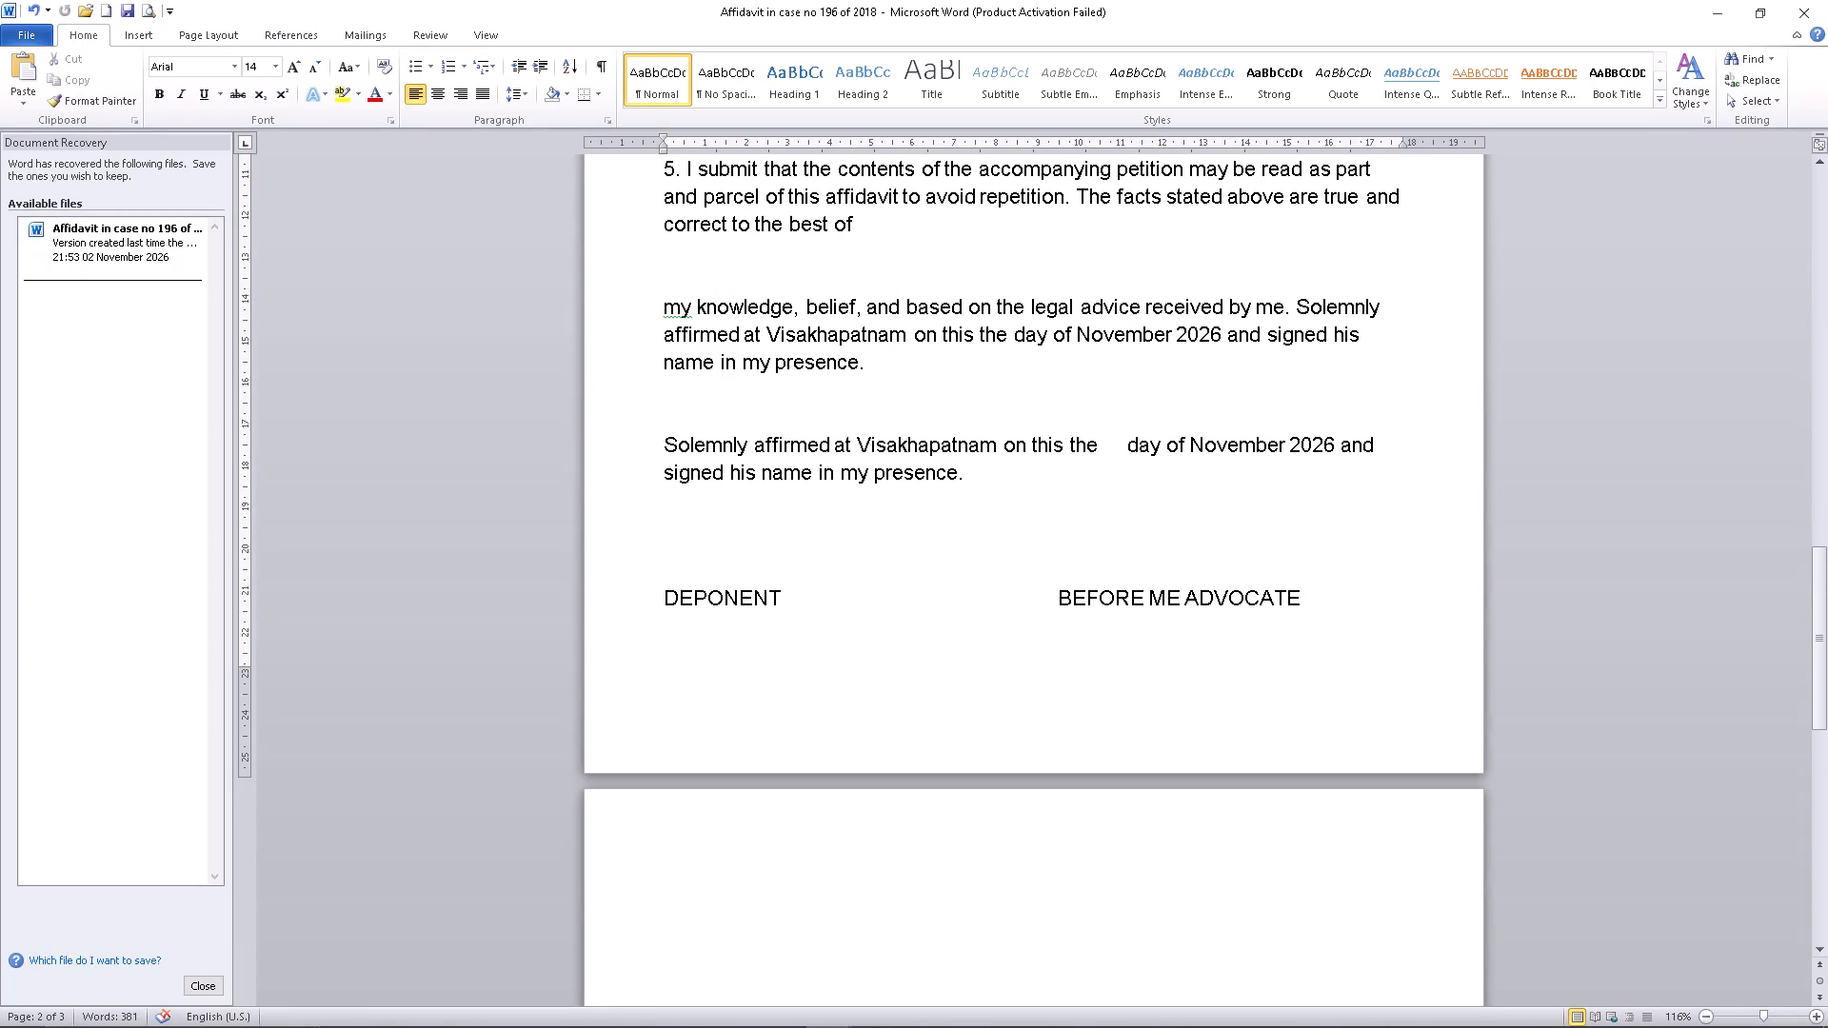
Join the broken text of paragraph 5 so that "correct to the best of" runs straight into "my knowledge, belief".
{"action": "scroll", "coordinate": [964, 601], "scroll_direction": "down", "scroll_amount": 4}
{"action": "scroll", "coordinate": [629, 540], "scroll_direction": "up", "scroll_amount": 6}
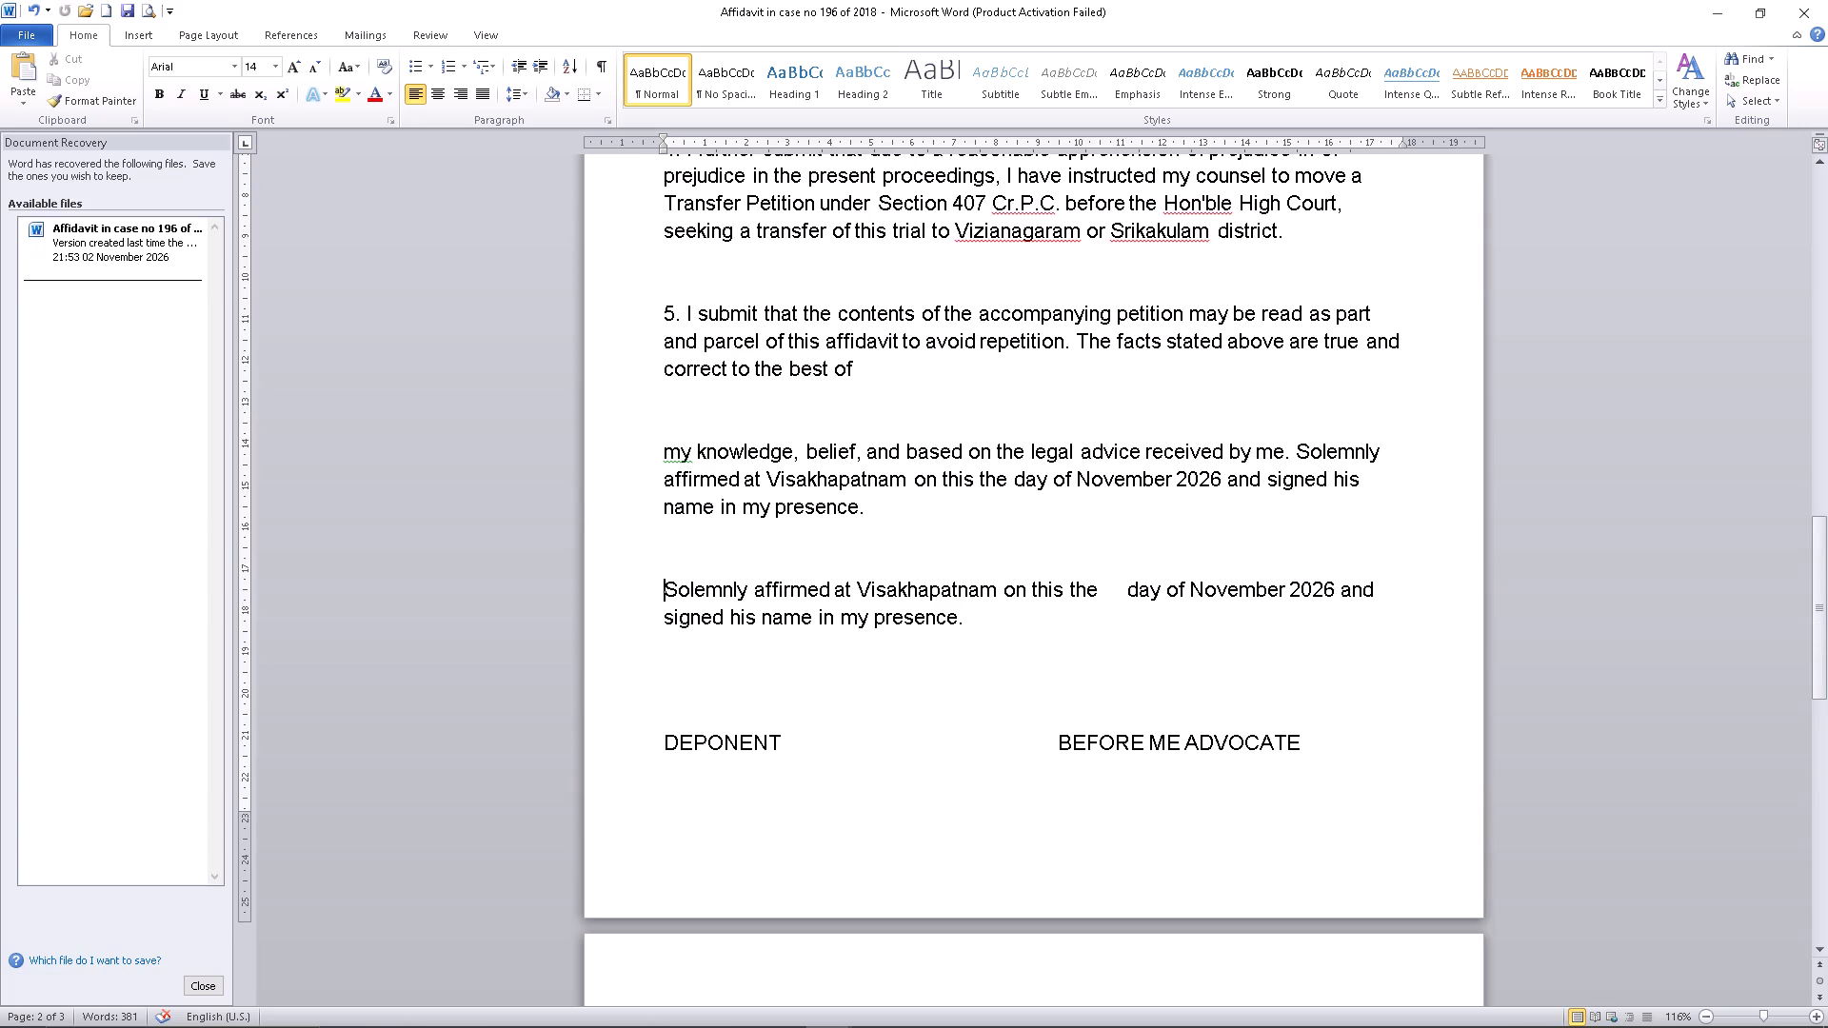
{"action": "left_click", "coordinate": [710, 417]}
{"action": "left_click", "coordinate": [661, 453]}
{"action": "key", "text": "BackSpace"}
{"action": "key", "text": "BackSpace"}
{"action": "key", "text": "space"}
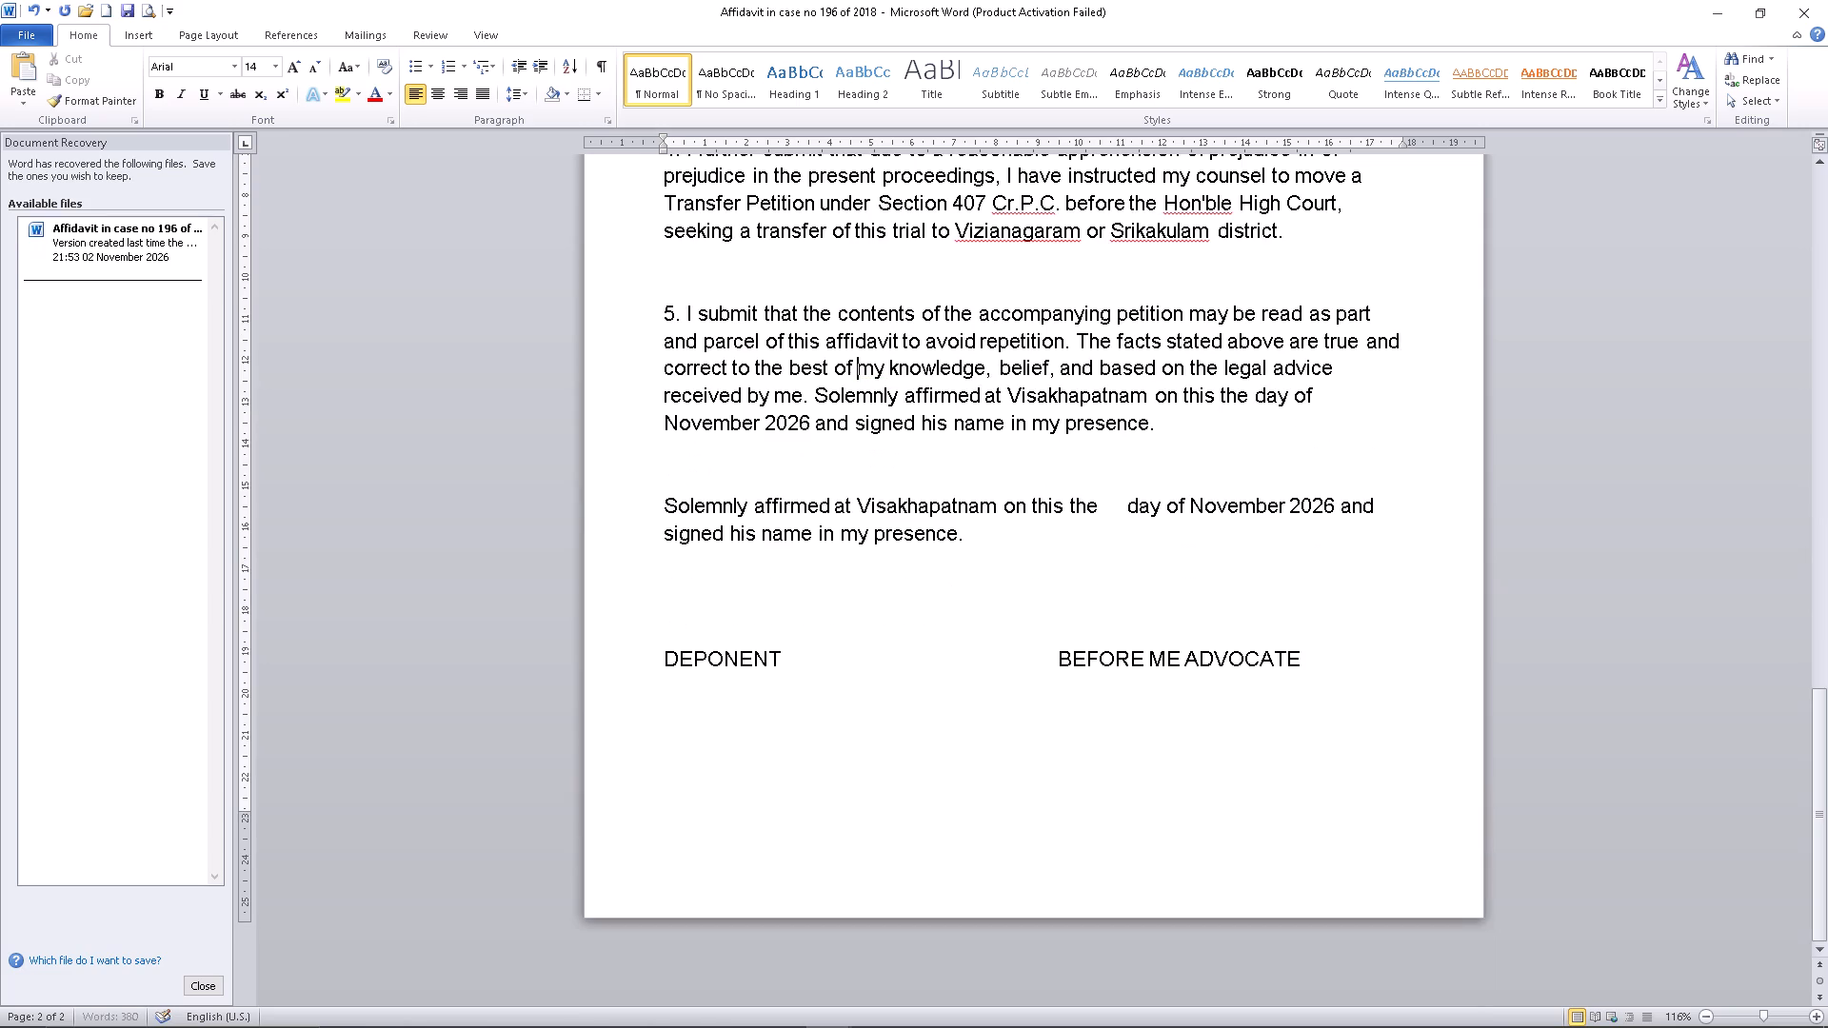
Remove the blank lines between the affidavit's numbered paragraphs 1 to 5.
{"action": "scroll", "coordinate": [787, 523], "scroll_direction": "up", "scroll_amount": 4}
{"action": "left_click", "coordinate": [719, 572]}
{"action": "key", "text": "BackSpace"}
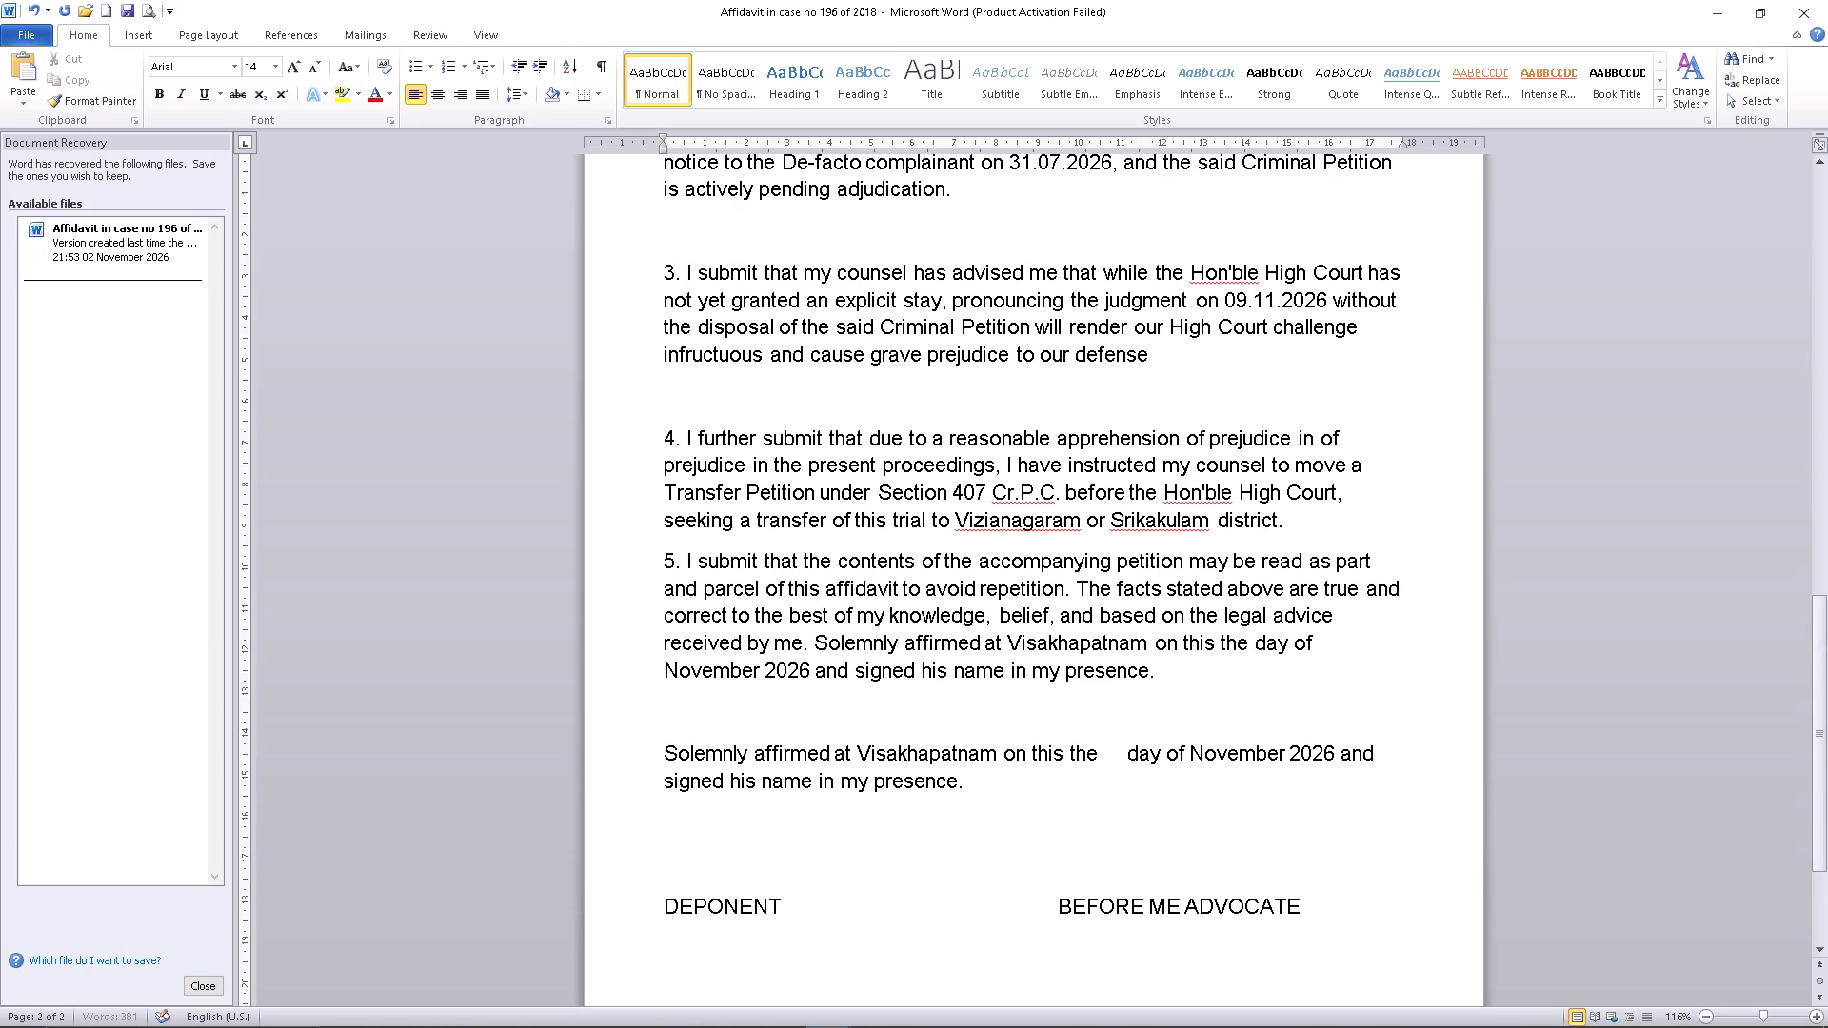
{"action": "left_click", "coordinate": [700, 414]}
{"action": "key", "text": "BackSpace"}
{"action": "scroll", "coordinate": [703, 384], "scroll_direction": "up", "scroll_amount": 2}
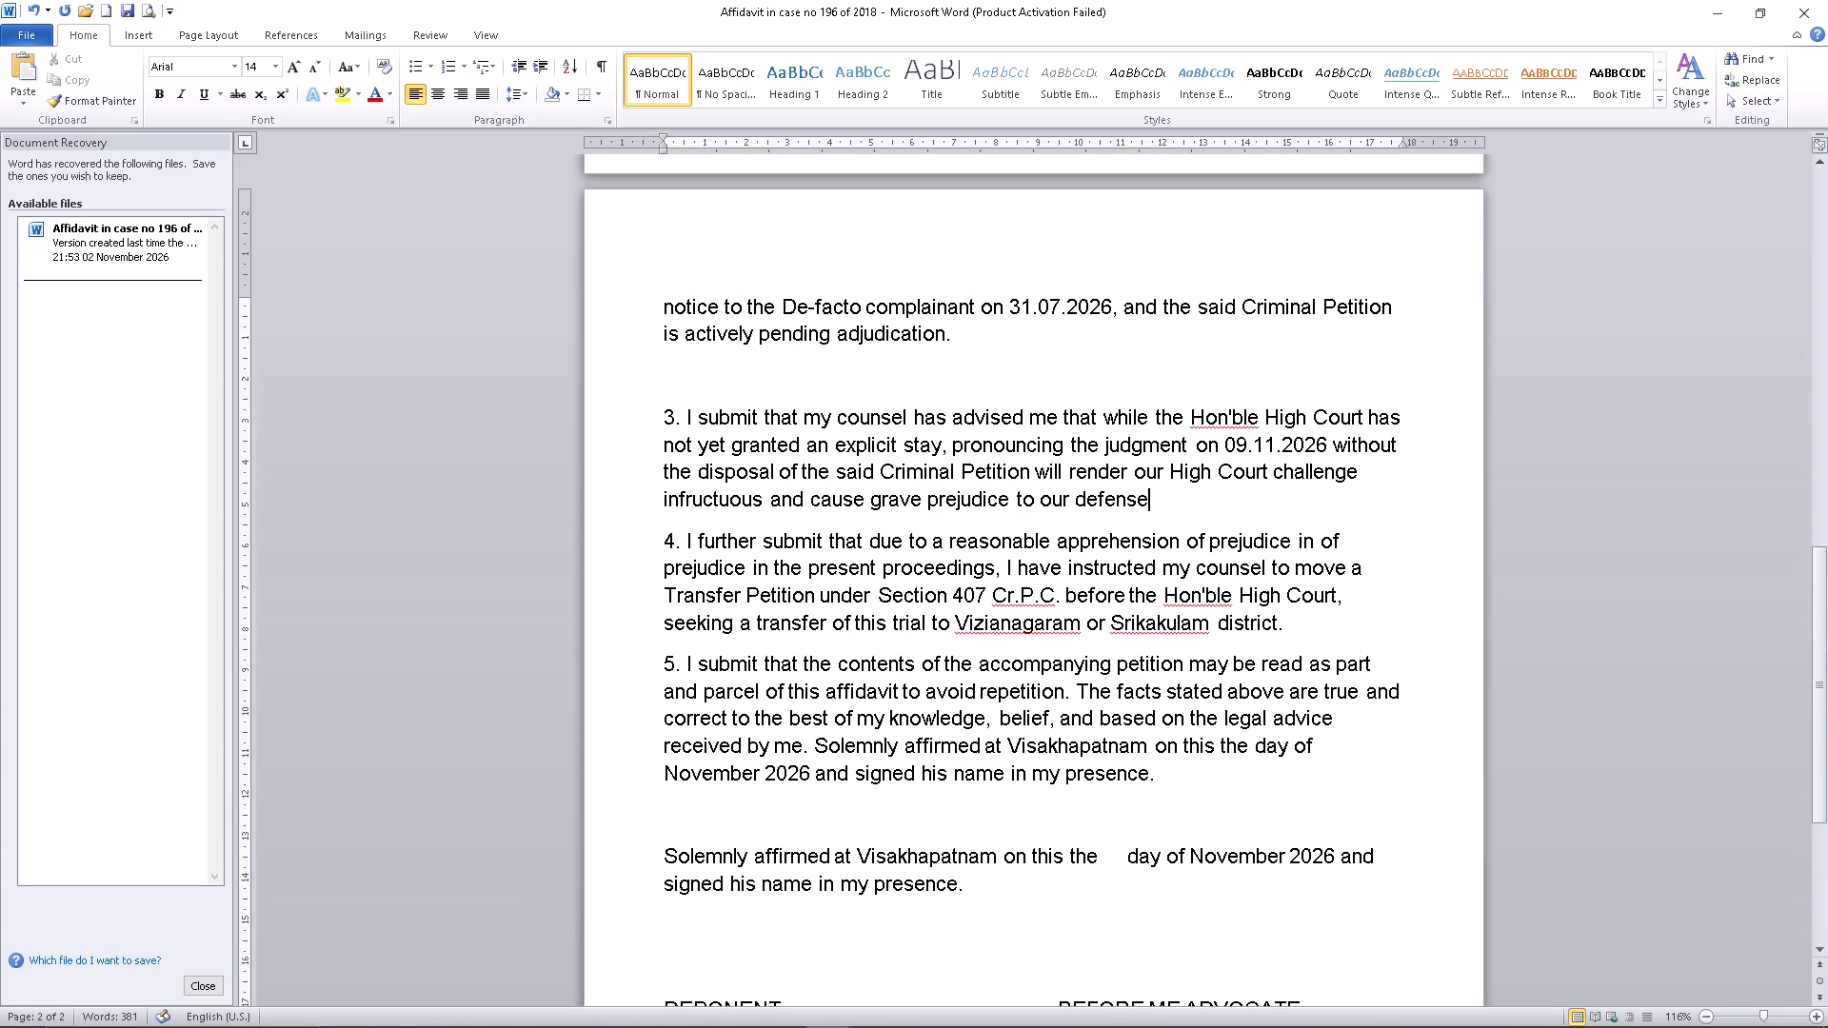
{"action": "left_click", "coordinate": [720, 401]}
{"action": "key", "text": "BackSpace"}
{"action": "scroll", "coordinate": [675, 493], "scroll_direction": "up", "scroll_amount": 4}
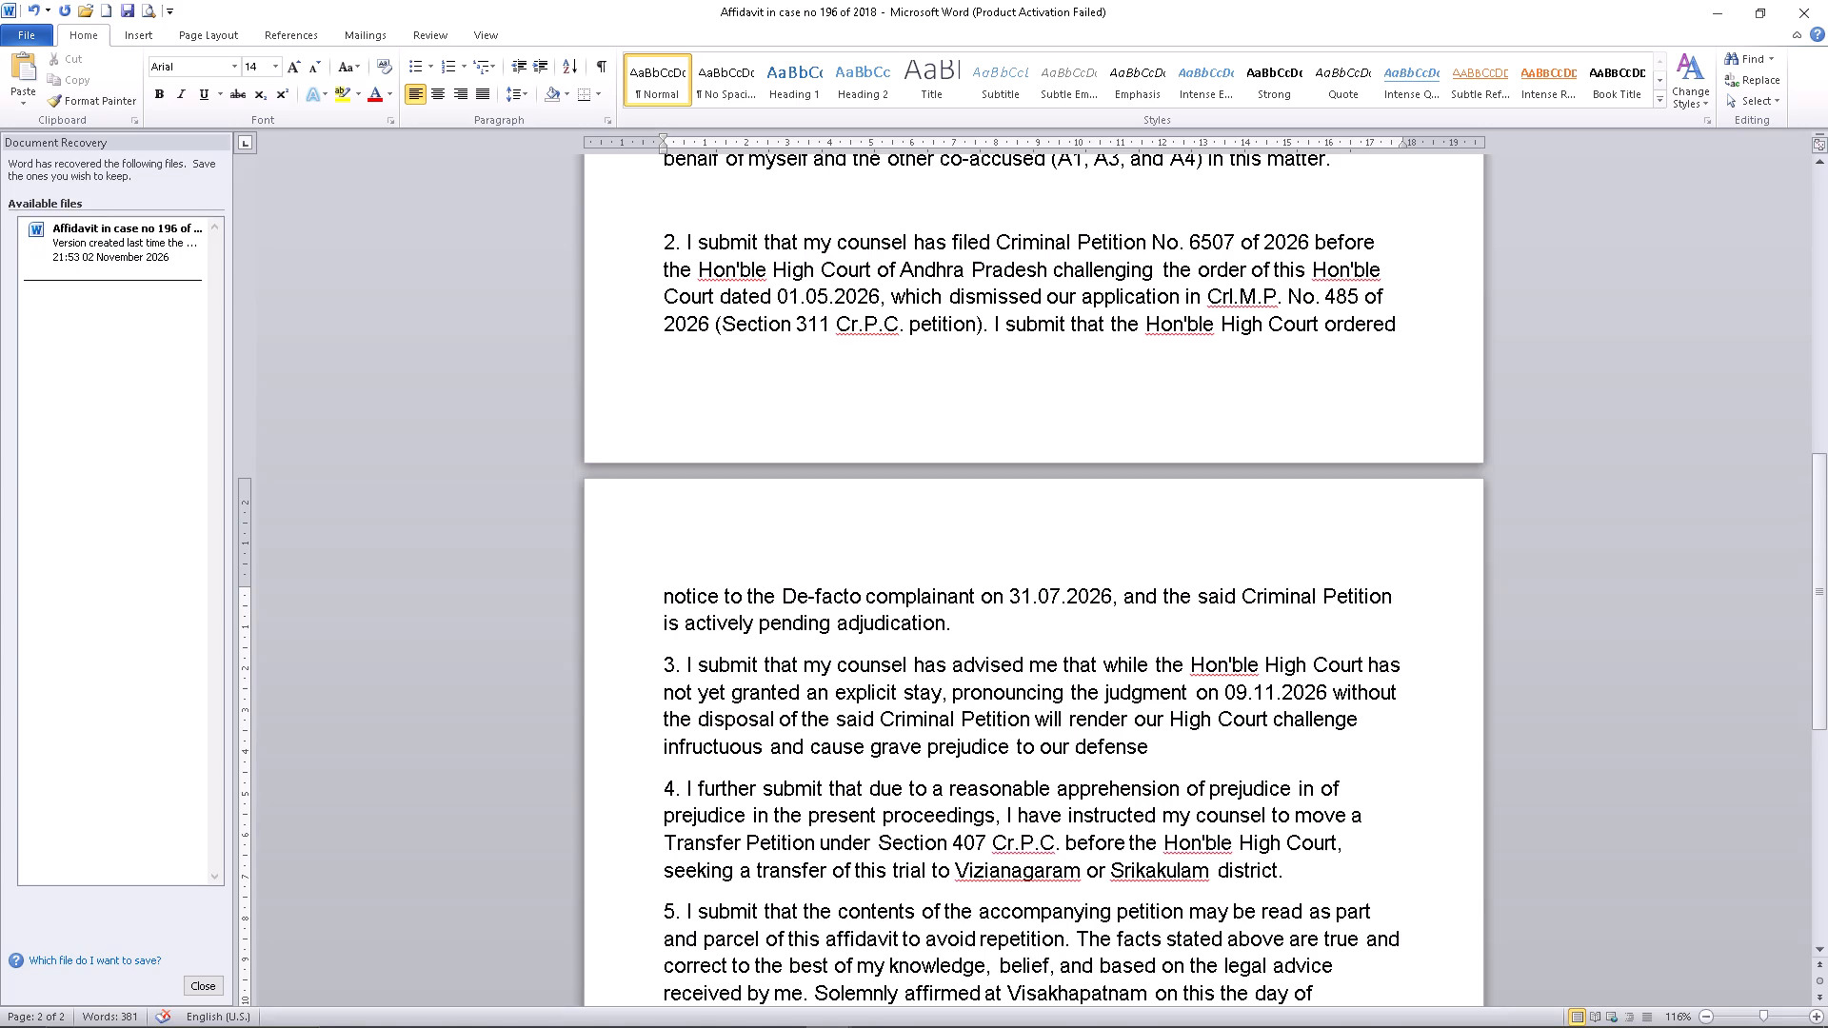
{"action": "scroll", "coordinate": [685, 531], "scroll_direction": "up", "scroll_amount": 1}
{"action": "scroll", "coordinate": [696, 385], "scroll_direction": "up", "scroll_amount": 1}
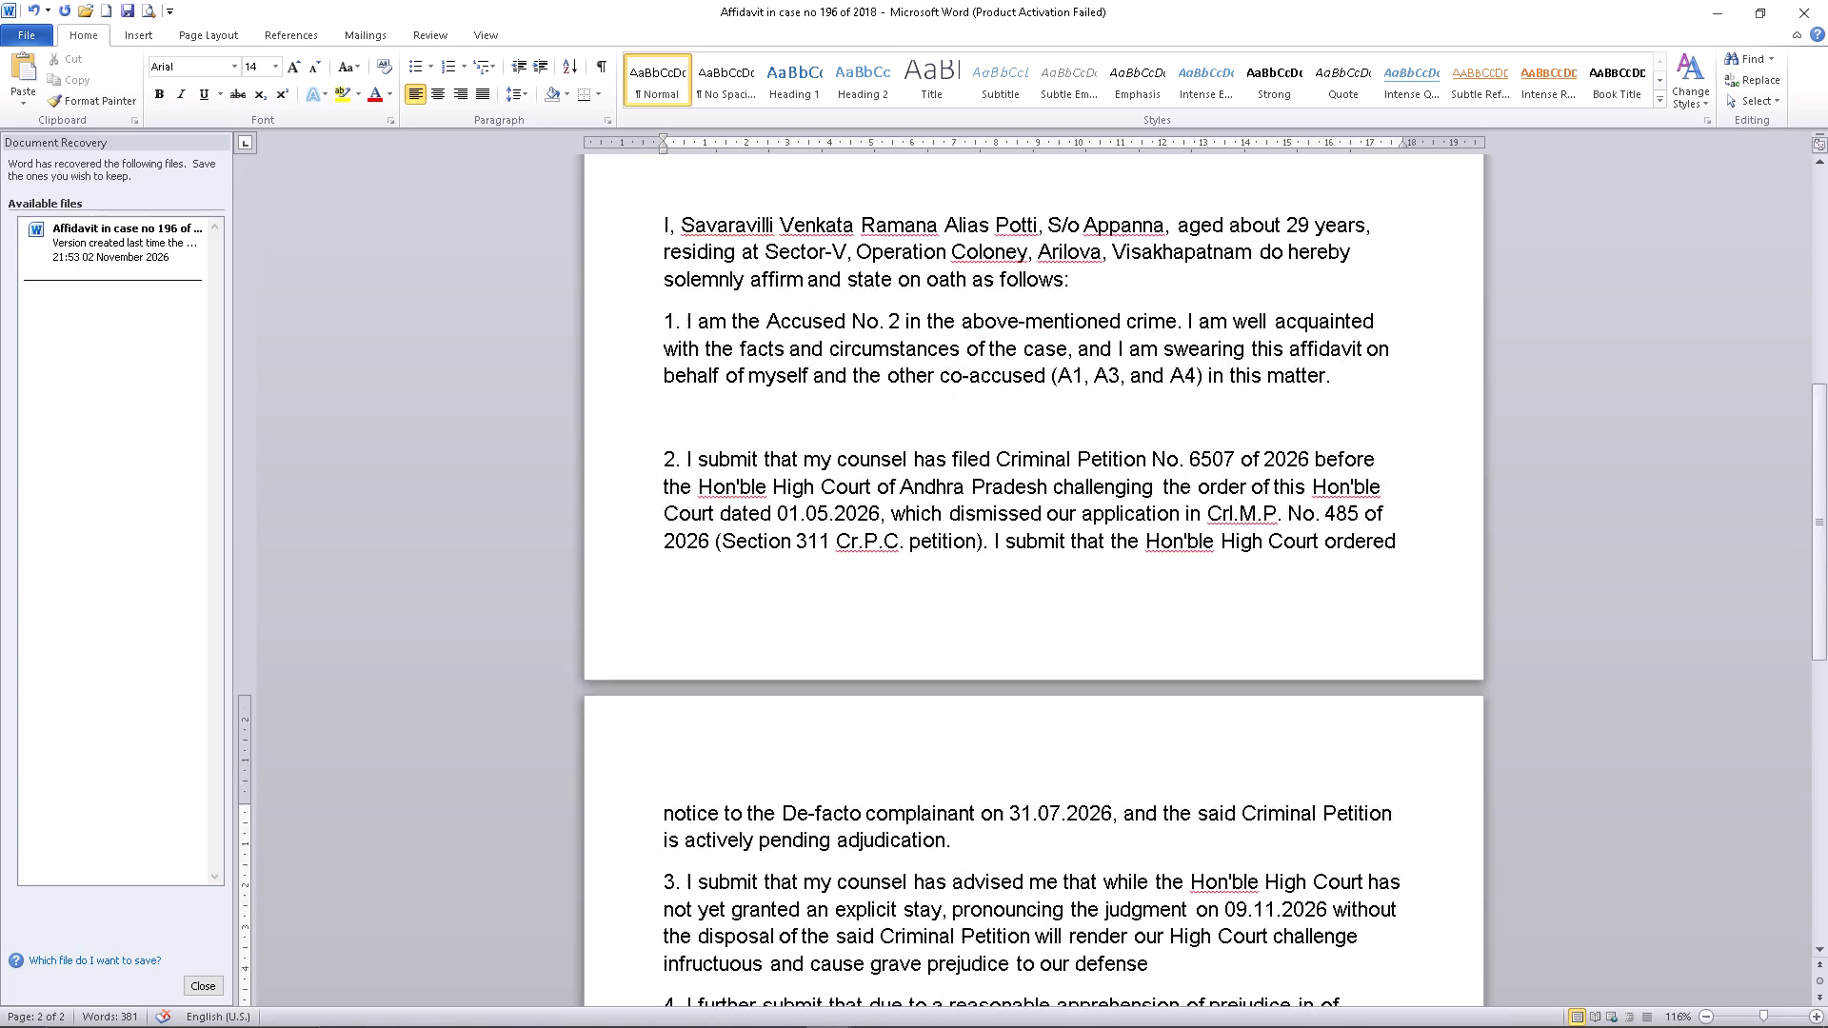
{"action": "scroll", "coordinate": [696, 399], "scroll_direction": "up", "scroll_amount": 2}
{"action": "left_click", "coordinate": [702, 496]}
{"action": "key", "text": "BackSpace"}
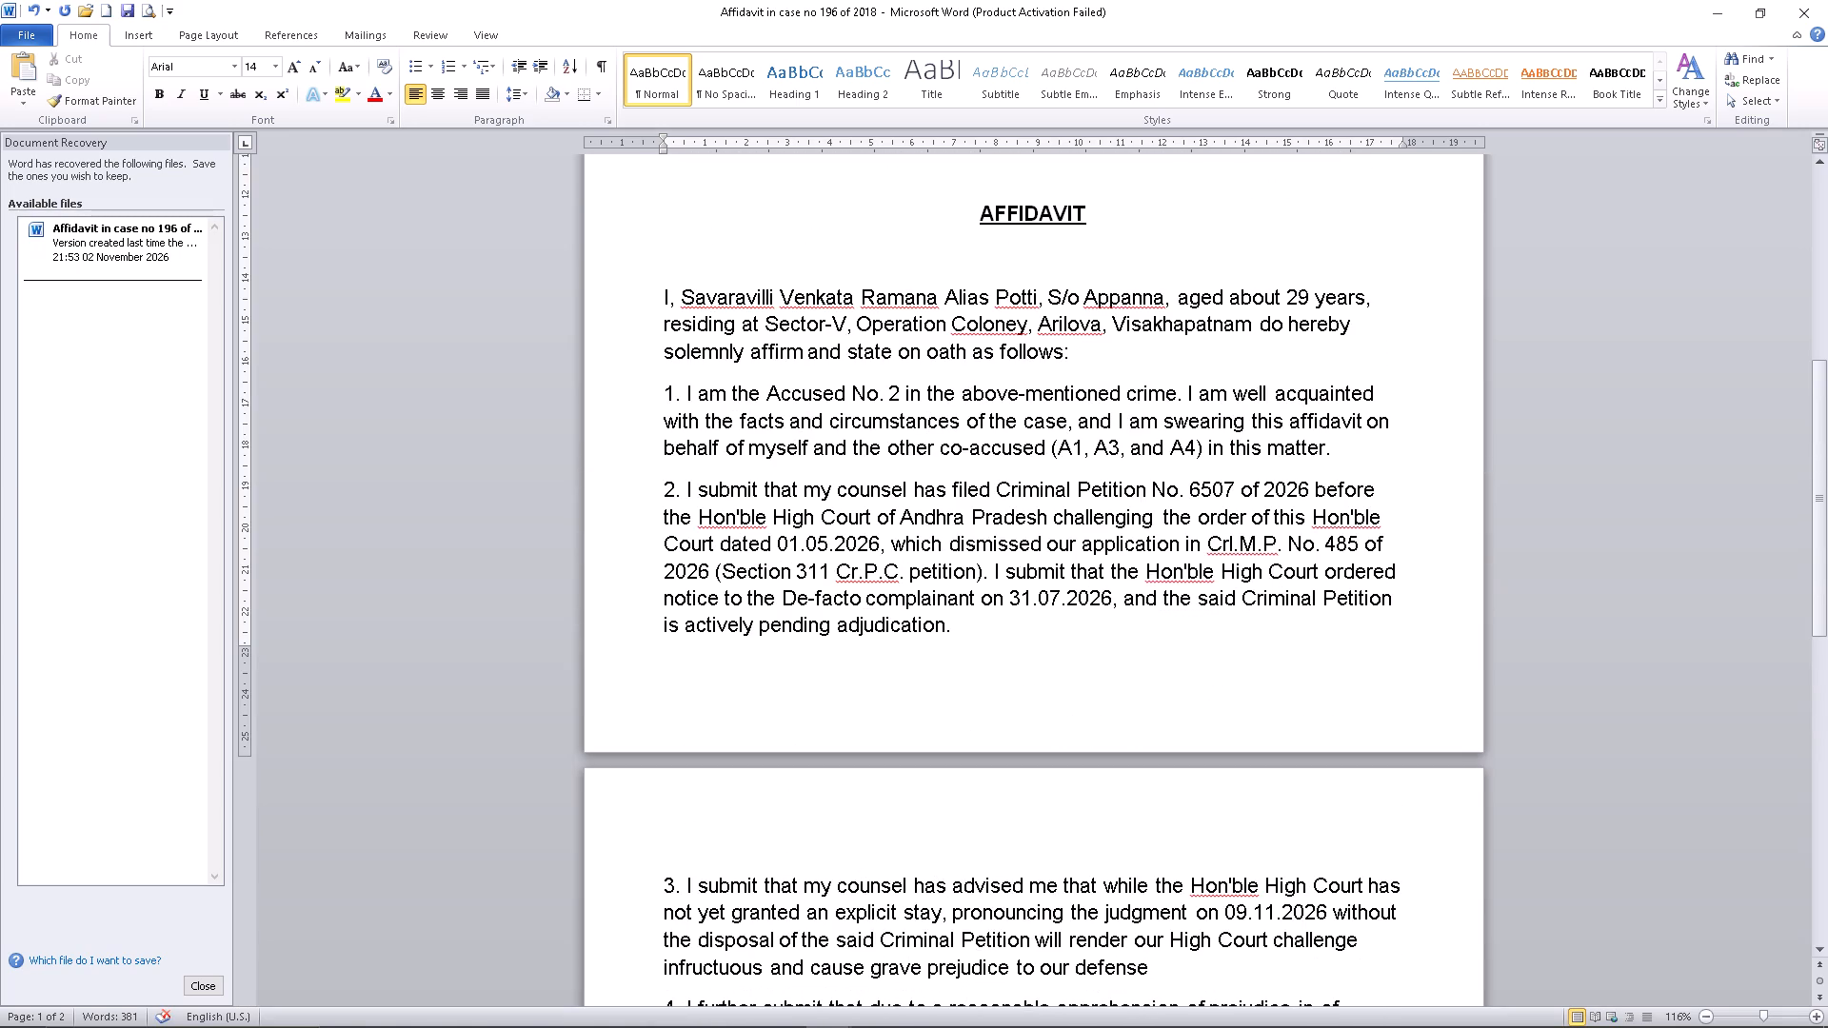
In paragraph 1, change the deponent to Accused No. 1 and the first listed co-accused to A2.
{"action": "left_click", "coordinate": [897, 397]}
{"action": "key", "text": "BackSpace"}
{"action": "key", "text": "1"}
{"action": "left_click", "coordinate": [1082, 448]}
{"action": "key", "text": "BackSpace"}
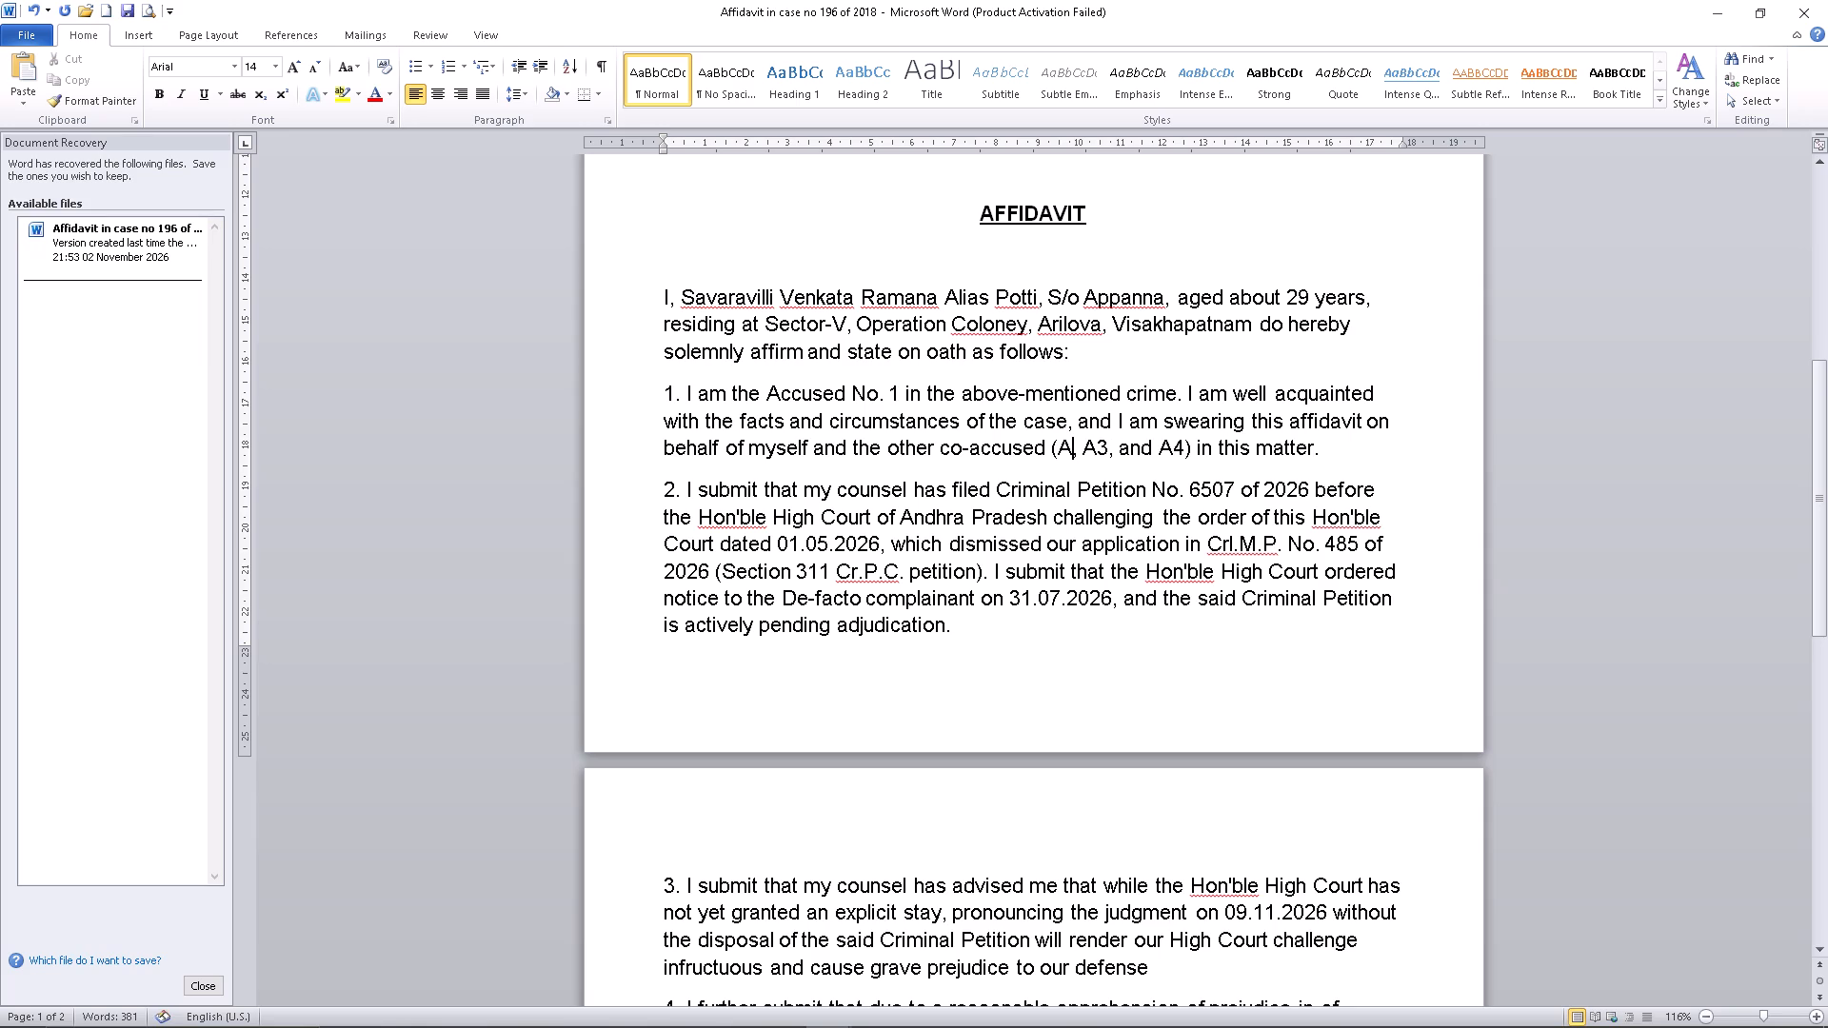
{"action": "key", "text": "2"}
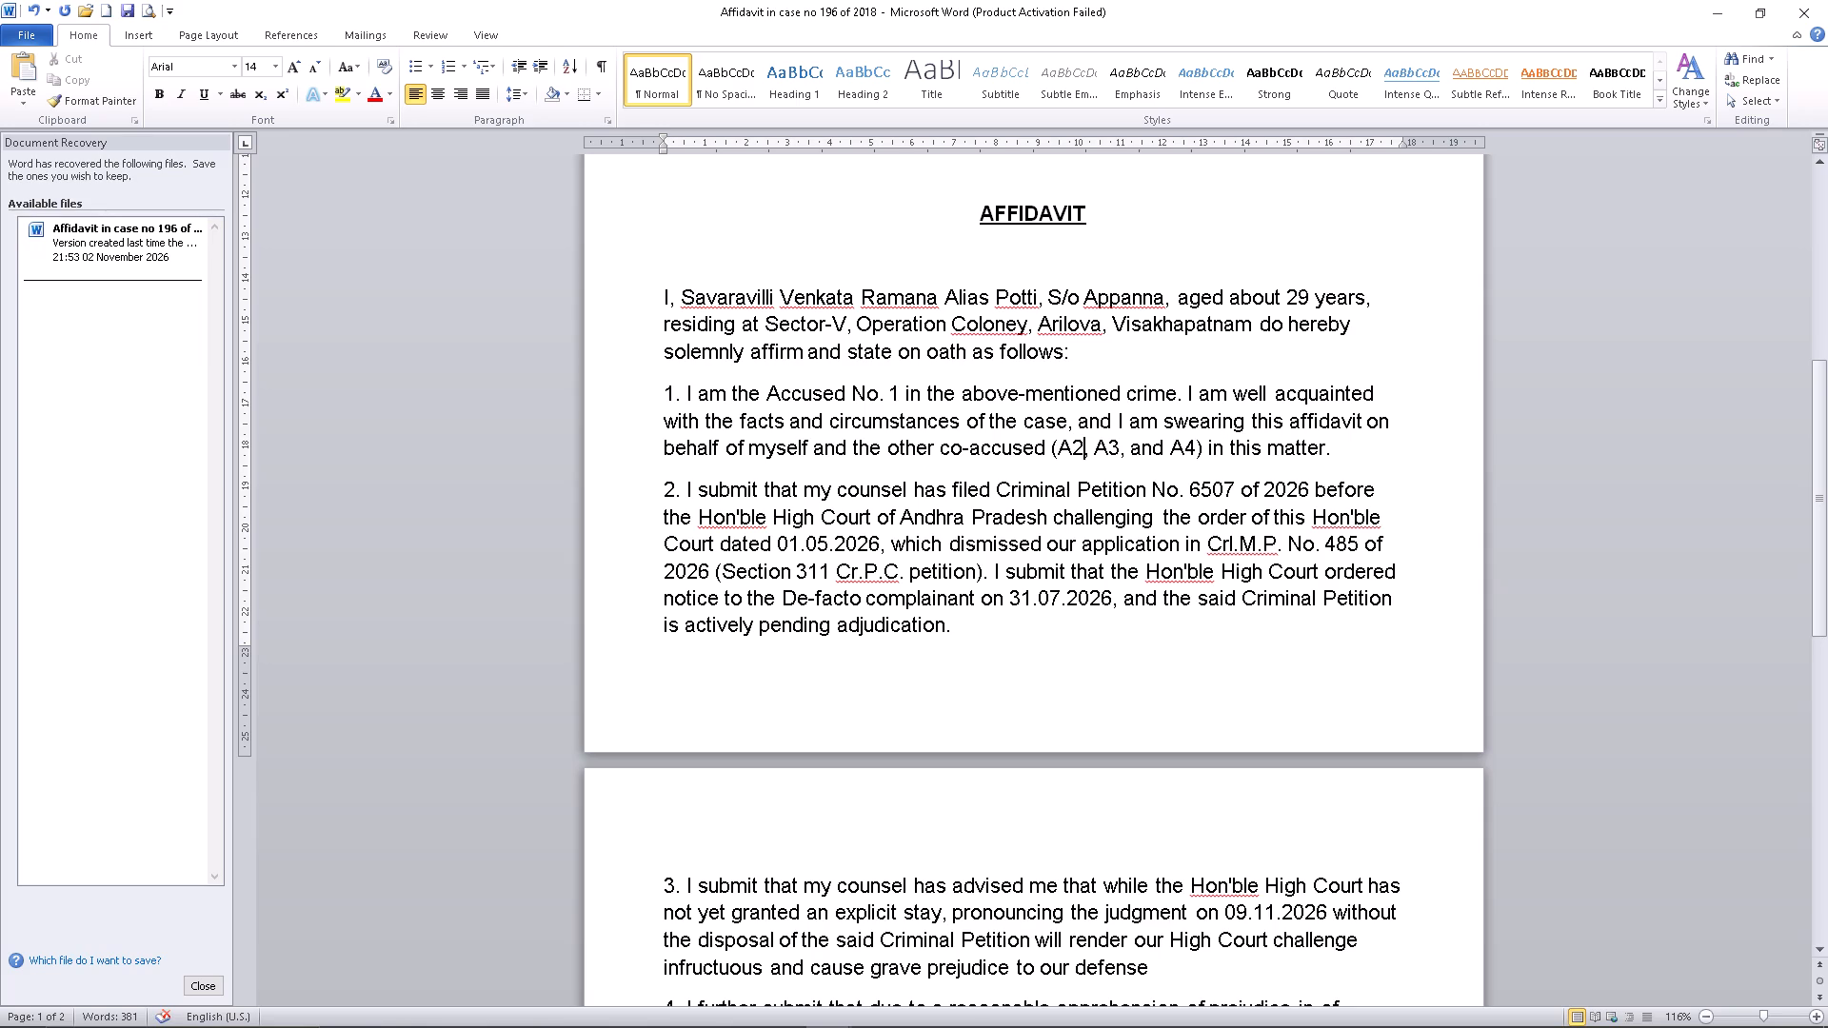
Delete the blank line between the AFFIDAVIT heading and the deponent's opening paragraph.
{"action": "scroll", "coordinate": [919, 635], "scroll_direction": "down", "scroll_amount": 4}
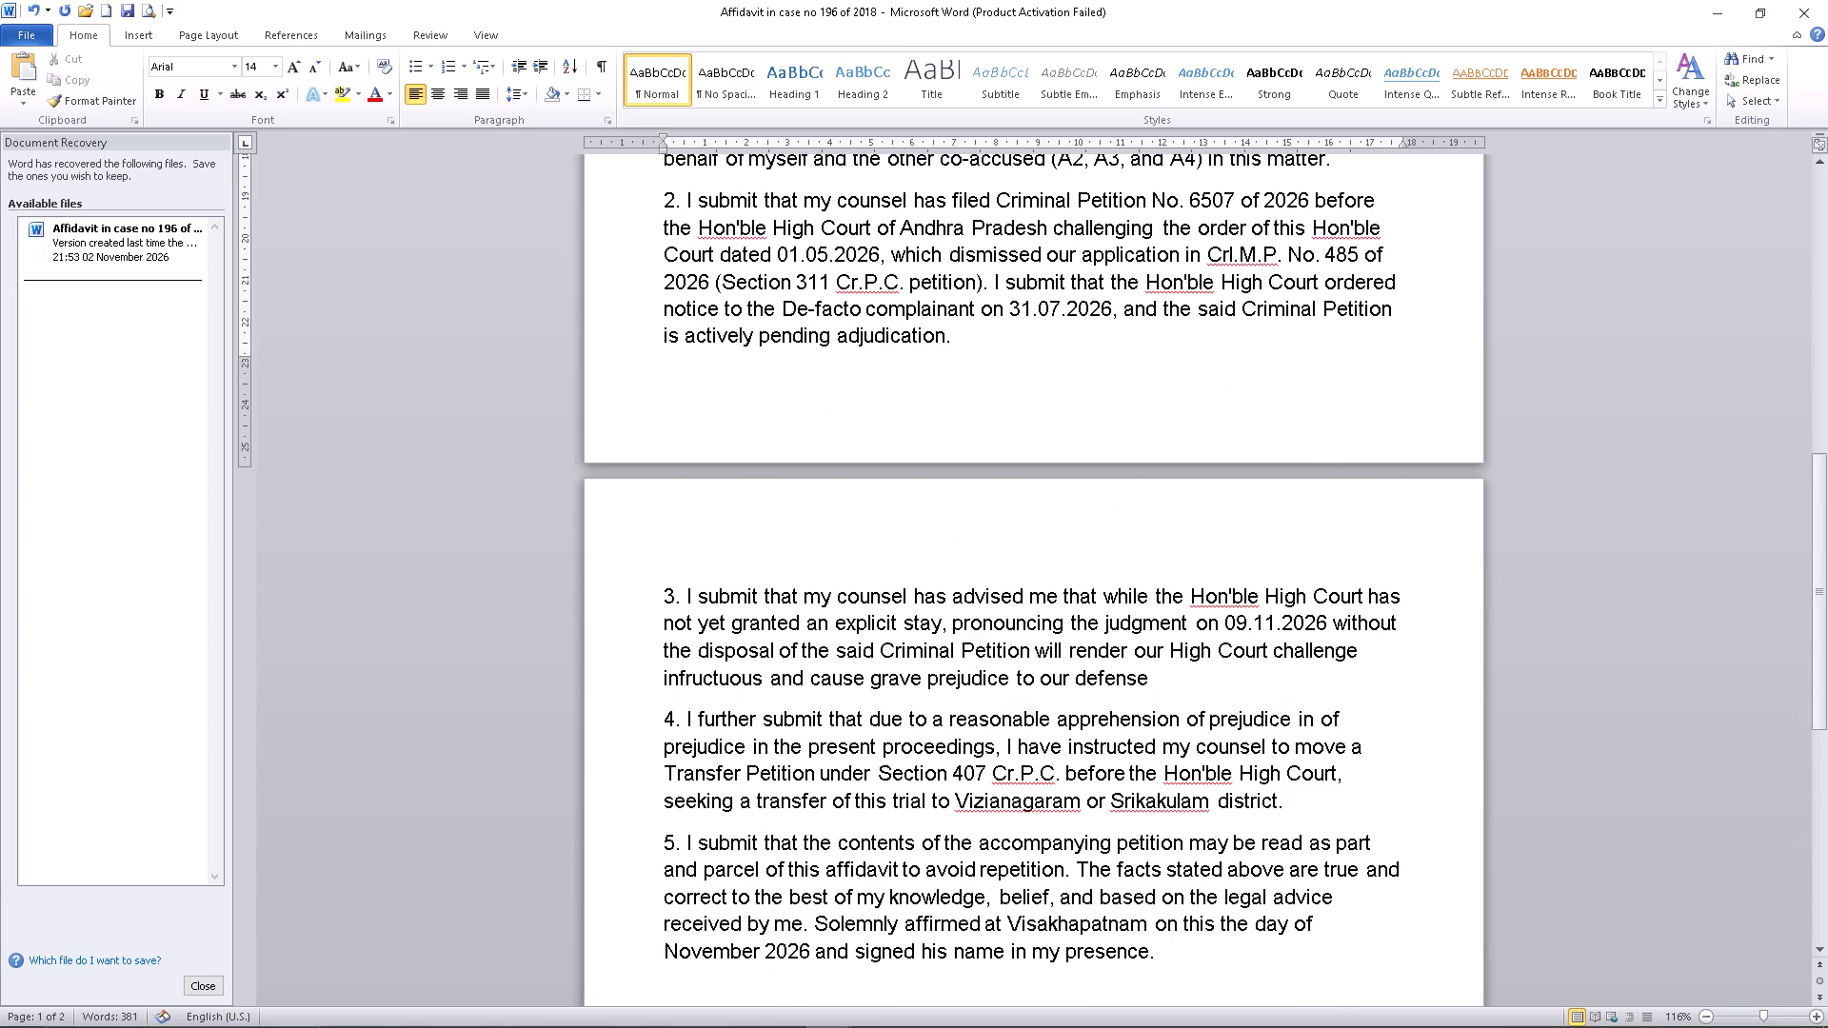
{"action": "scroll", "coordinate": [919, 636], "scroll_direction": "down", "scroll_amount": 4}
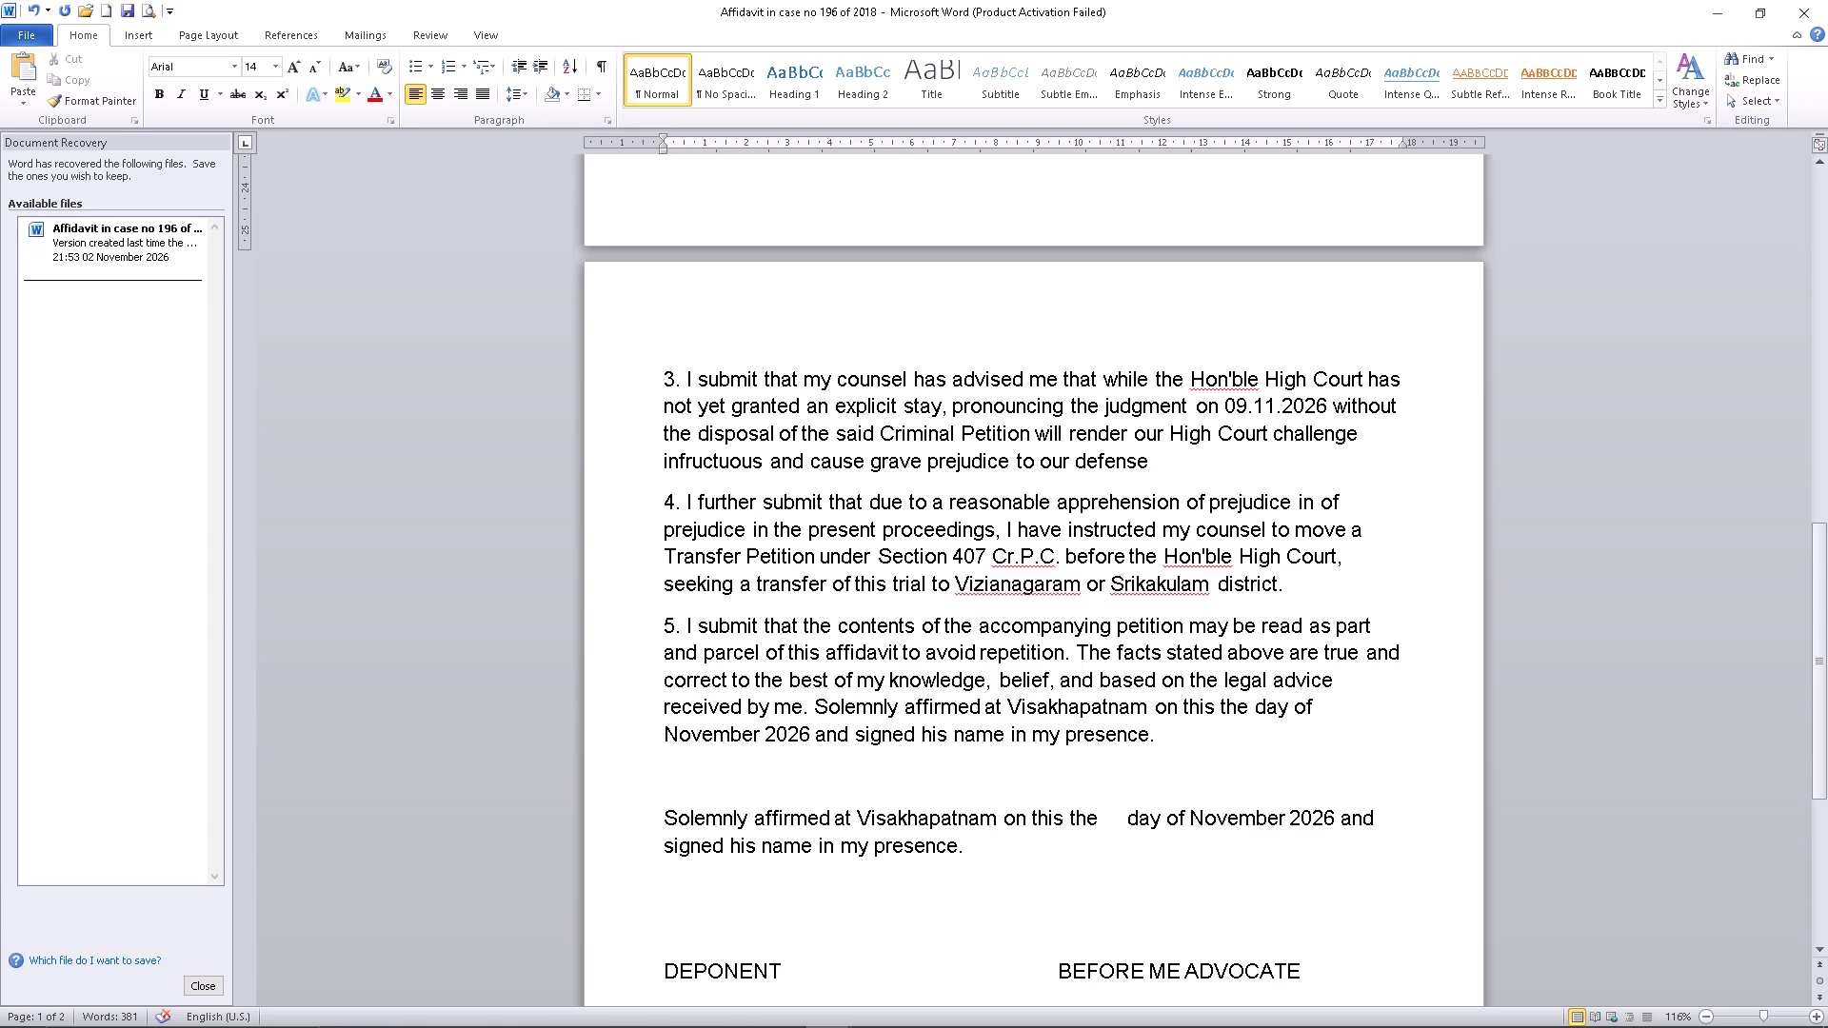
{"action": "scroll", "coordinate": [891, 720], "scroll_direction": "up", "scroll_amount": 11}
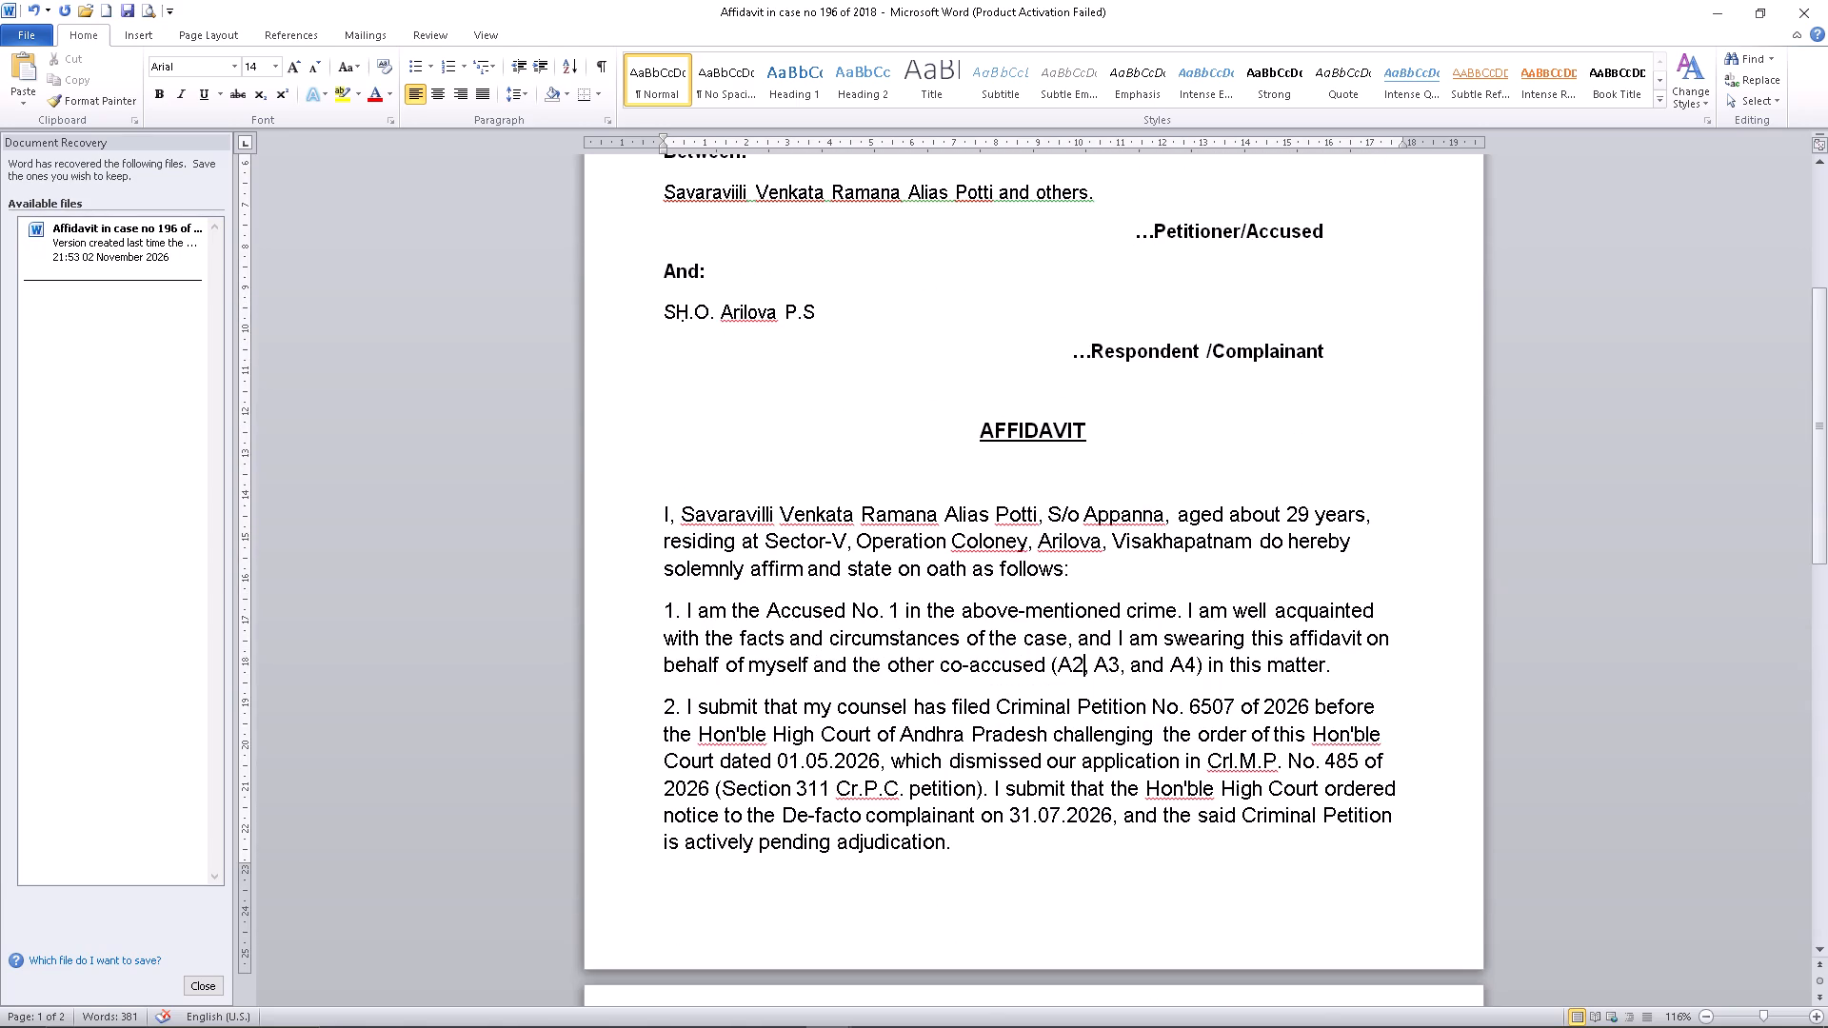
{"action": "left_click", "coordinate": [921, 484]}
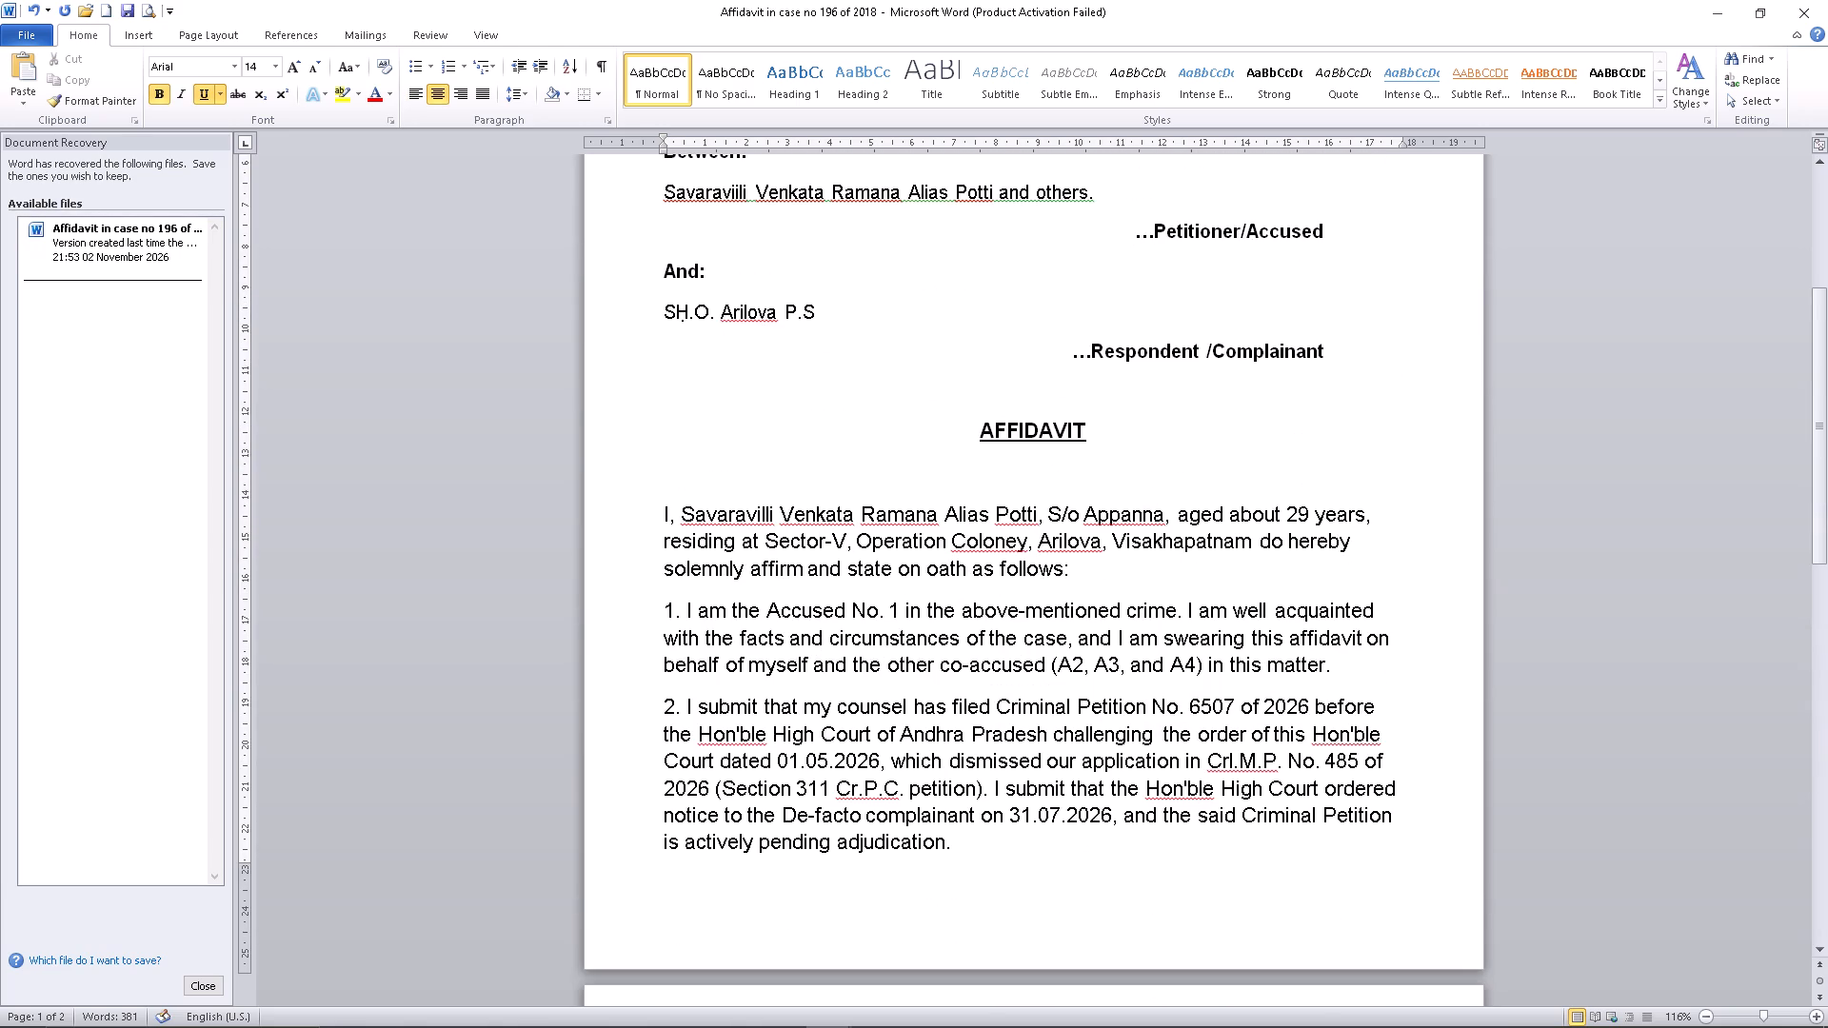
{"action": "left_click", "coordinate": [864, 487]}
{"action": "left_click", "coordinate": [754, 472]}
{"action": "key", "text": "BackSpace"}
{"action": "key", "text": "BackSpace"}
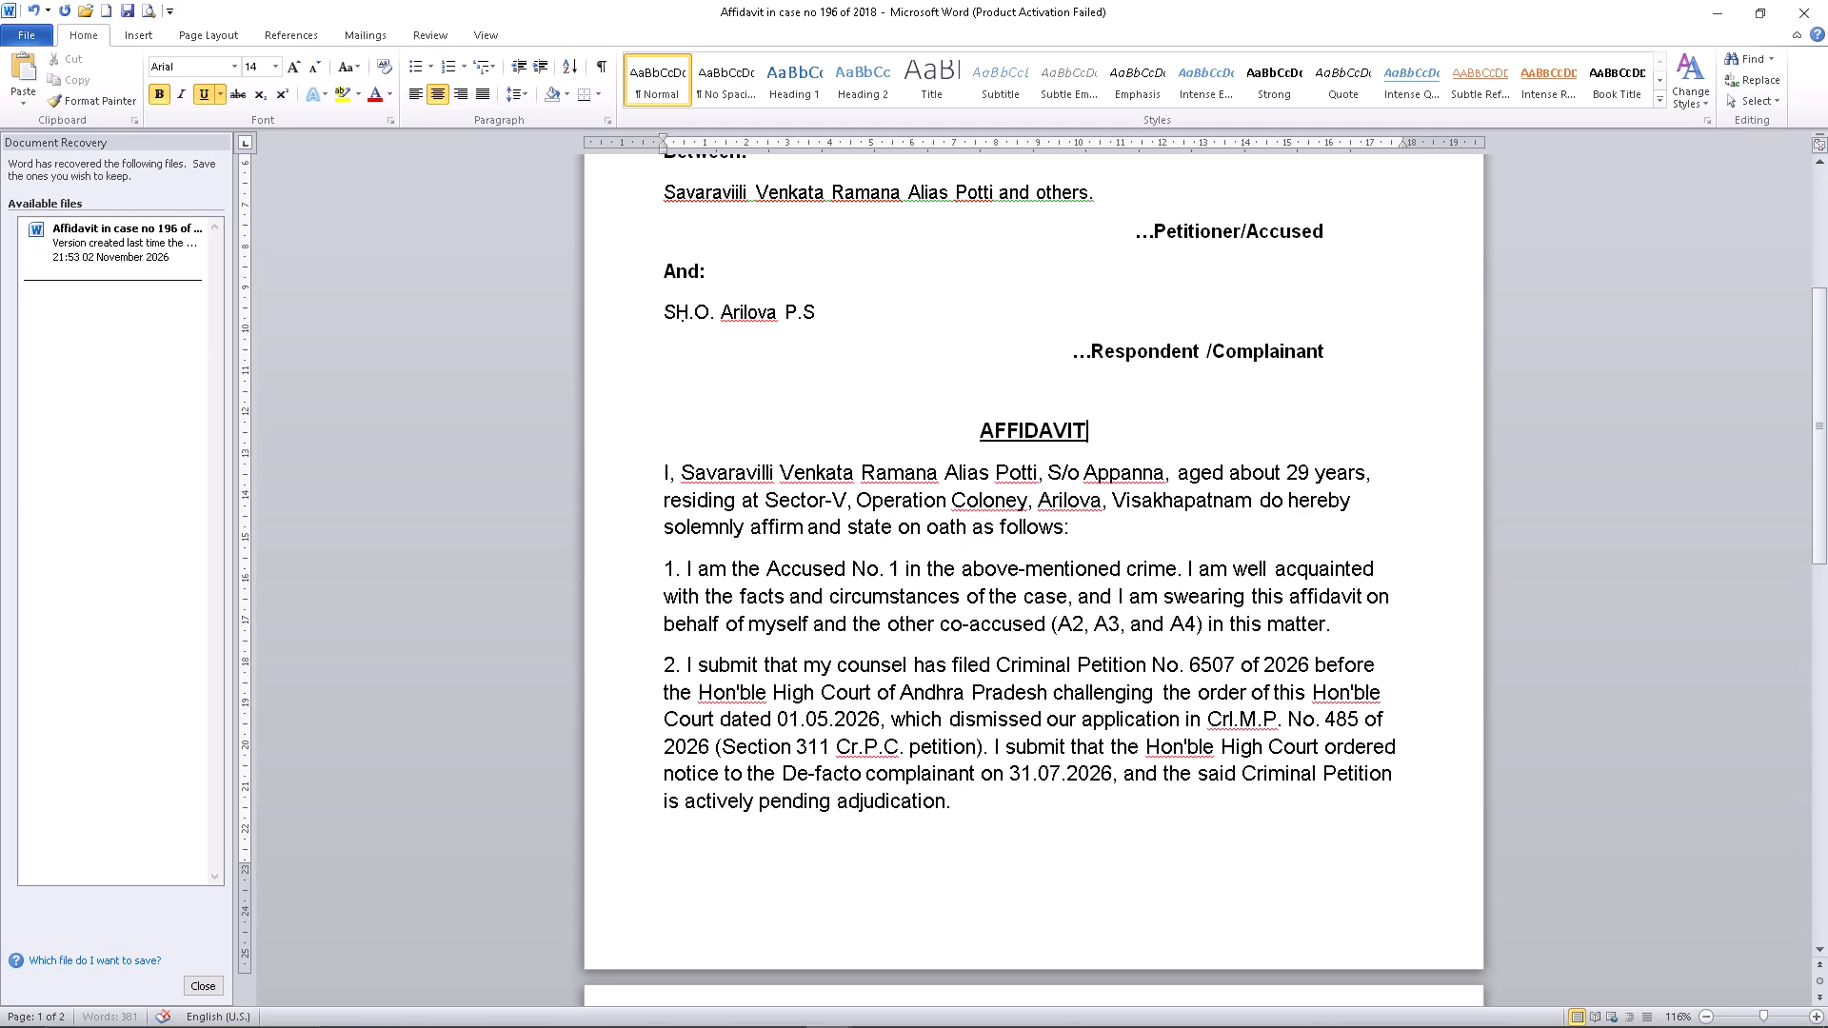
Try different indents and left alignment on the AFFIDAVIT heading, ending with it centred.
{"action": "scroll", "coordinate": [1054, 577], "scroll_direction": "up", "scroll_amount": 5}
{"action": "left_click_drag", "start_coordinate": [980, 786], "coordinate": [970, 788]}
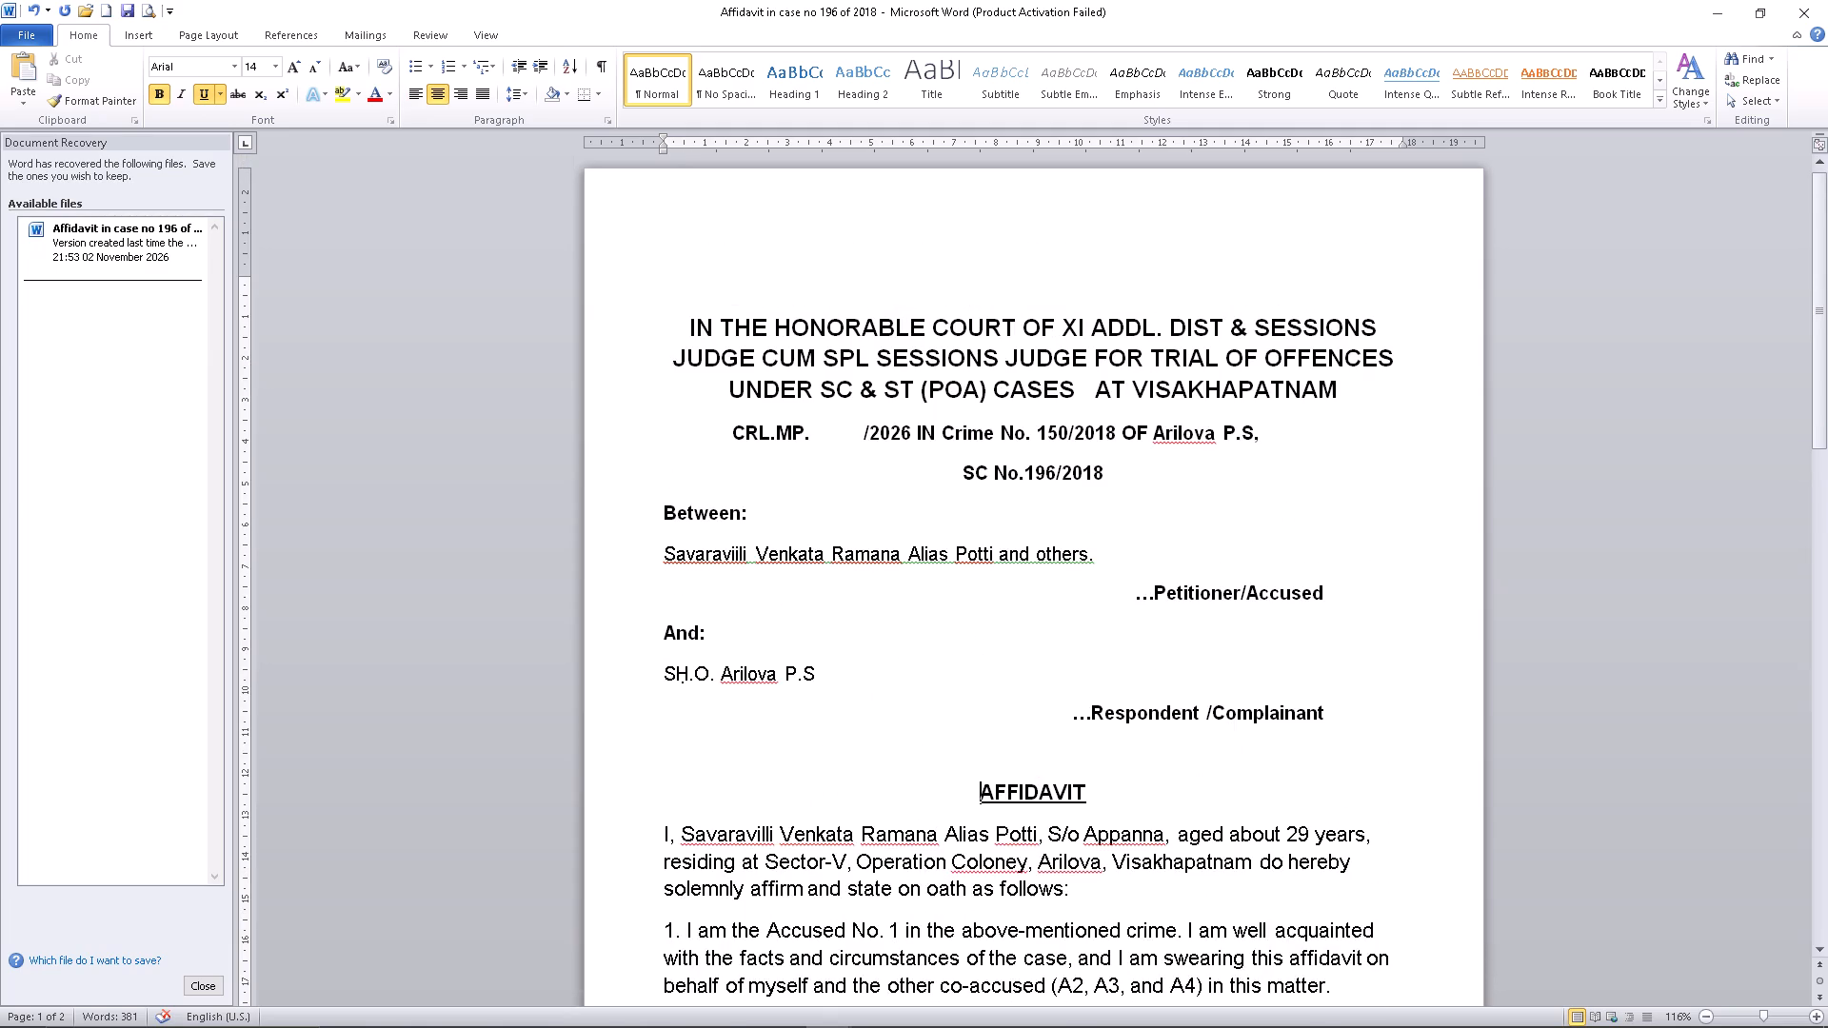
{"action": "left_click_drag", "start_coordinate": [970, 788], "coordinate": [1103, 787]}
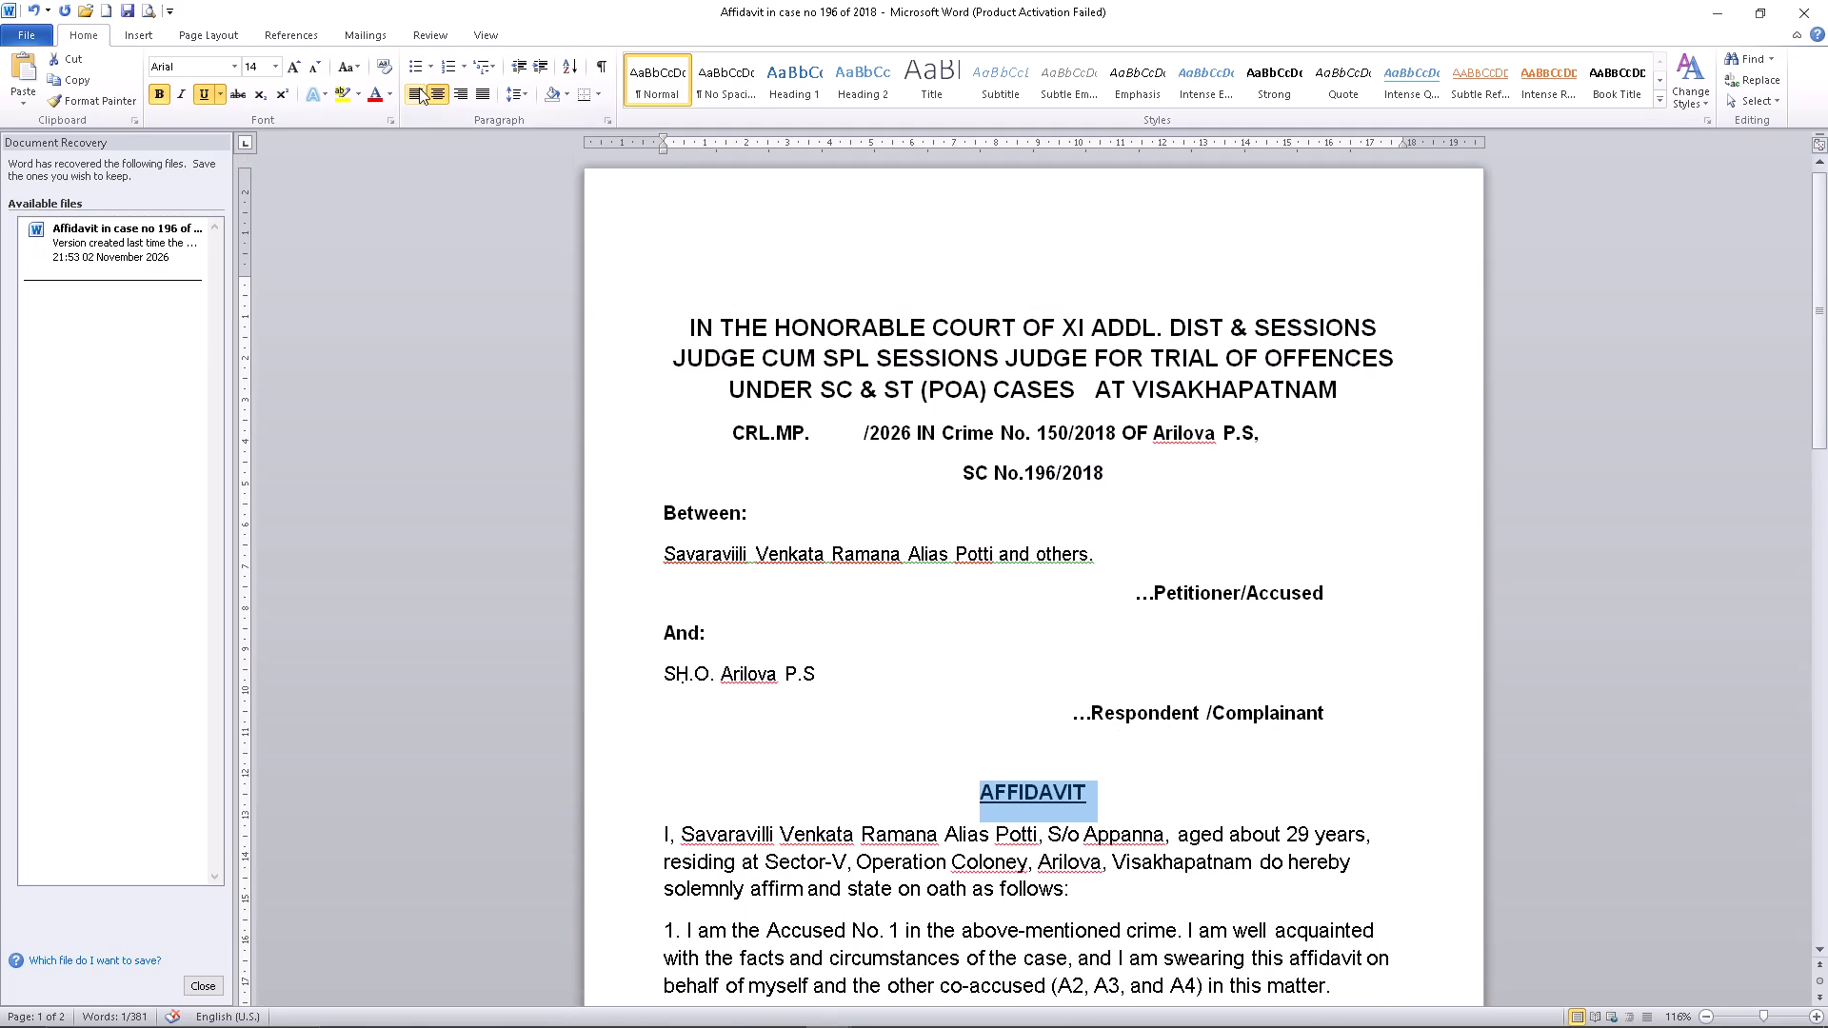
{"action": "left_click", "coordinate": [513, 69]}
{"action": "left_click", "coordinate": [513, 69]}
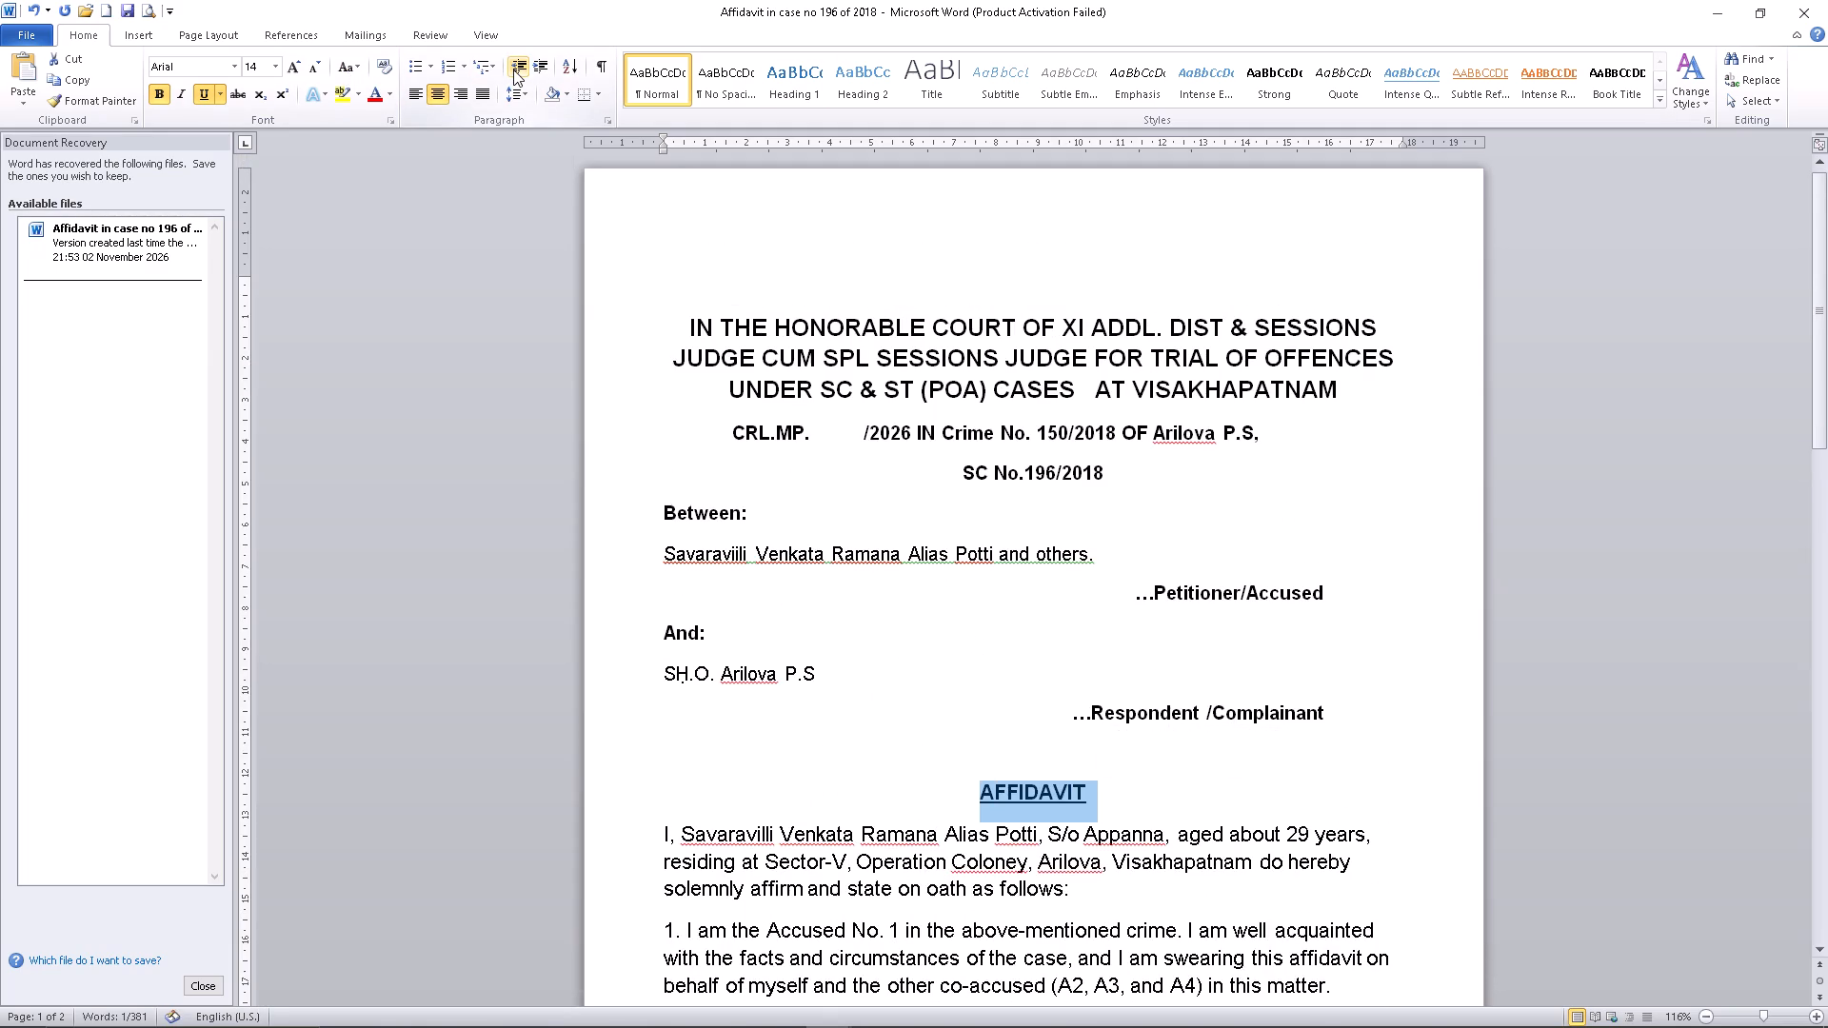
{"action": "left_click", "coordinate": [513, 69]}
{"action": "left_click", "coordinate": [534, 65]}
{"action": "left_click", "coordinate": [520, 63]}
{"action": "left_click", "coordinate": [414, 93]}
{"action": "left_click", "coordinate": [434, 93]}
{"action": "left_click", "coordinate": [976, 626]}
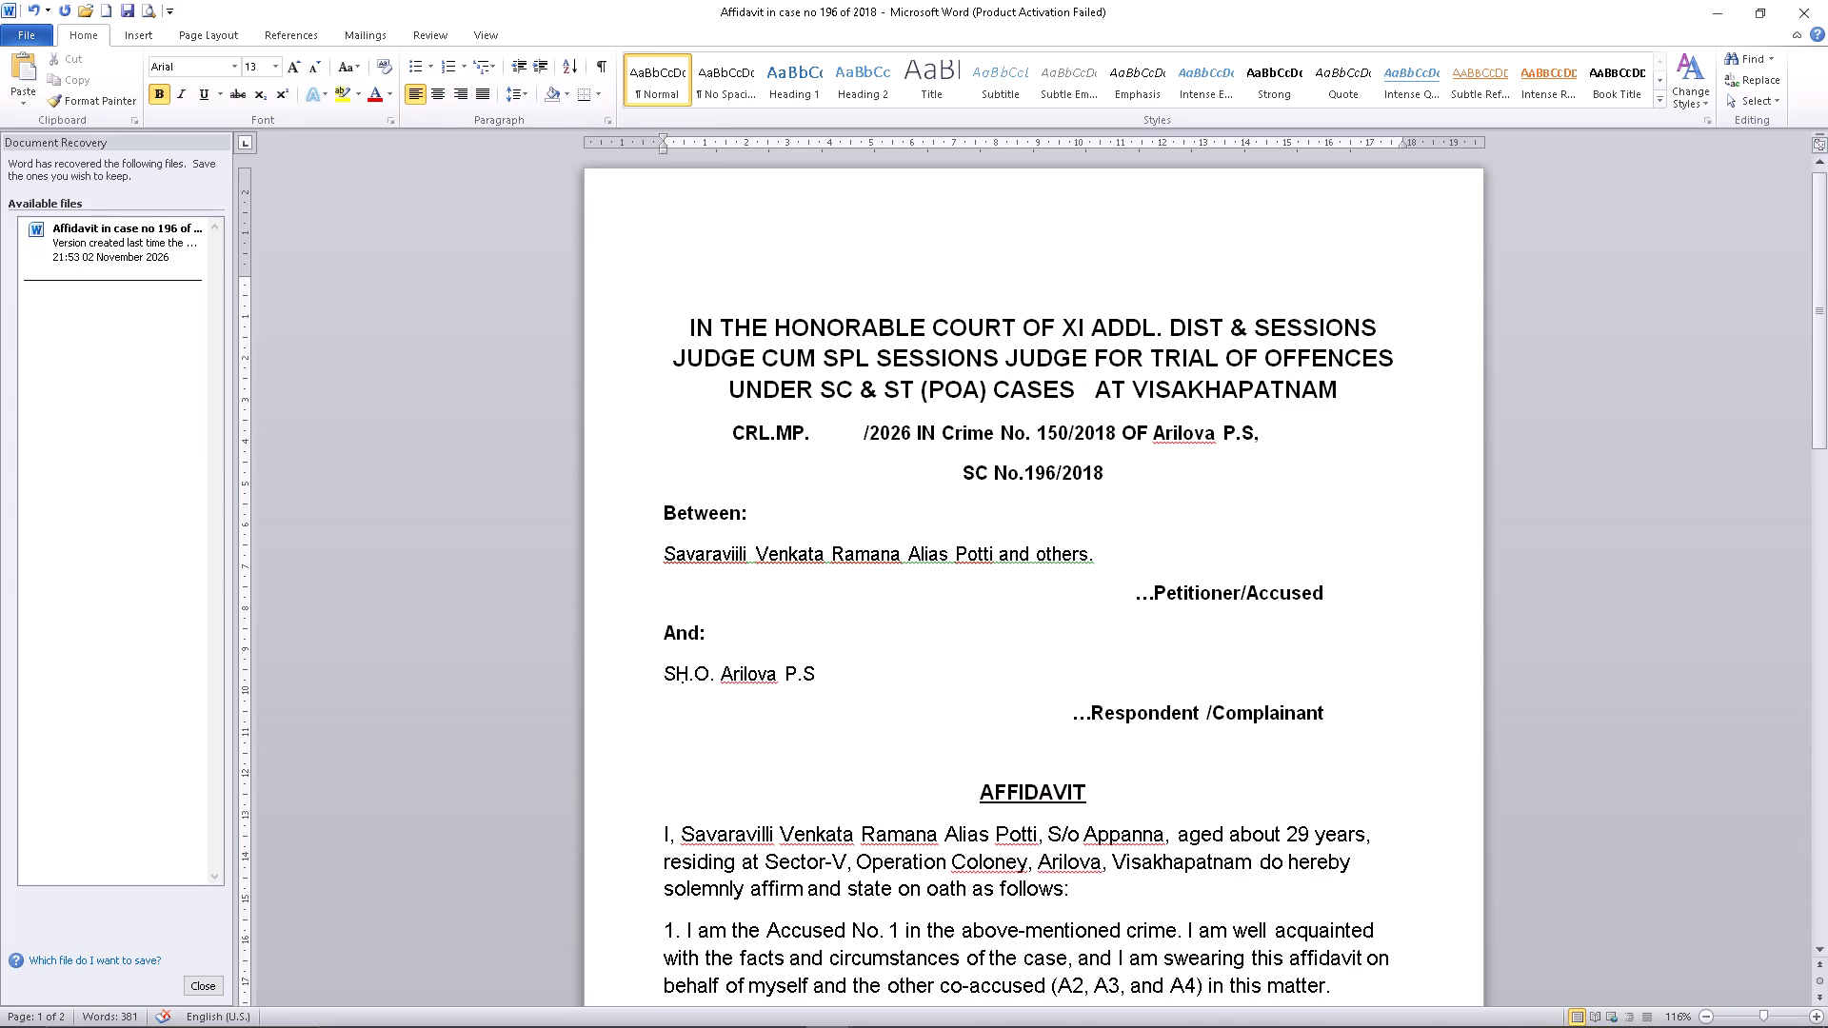
Check the affidavit through to its signature lines and save the document.
{"action": "scroll", "coordinate": [844, 524], "scroll_direction": "down", "scroll_amount": 20}
{"action": "scroll", "coordinate": [844, 524], "scroll_direction": "down", "scroll_amount": 3}
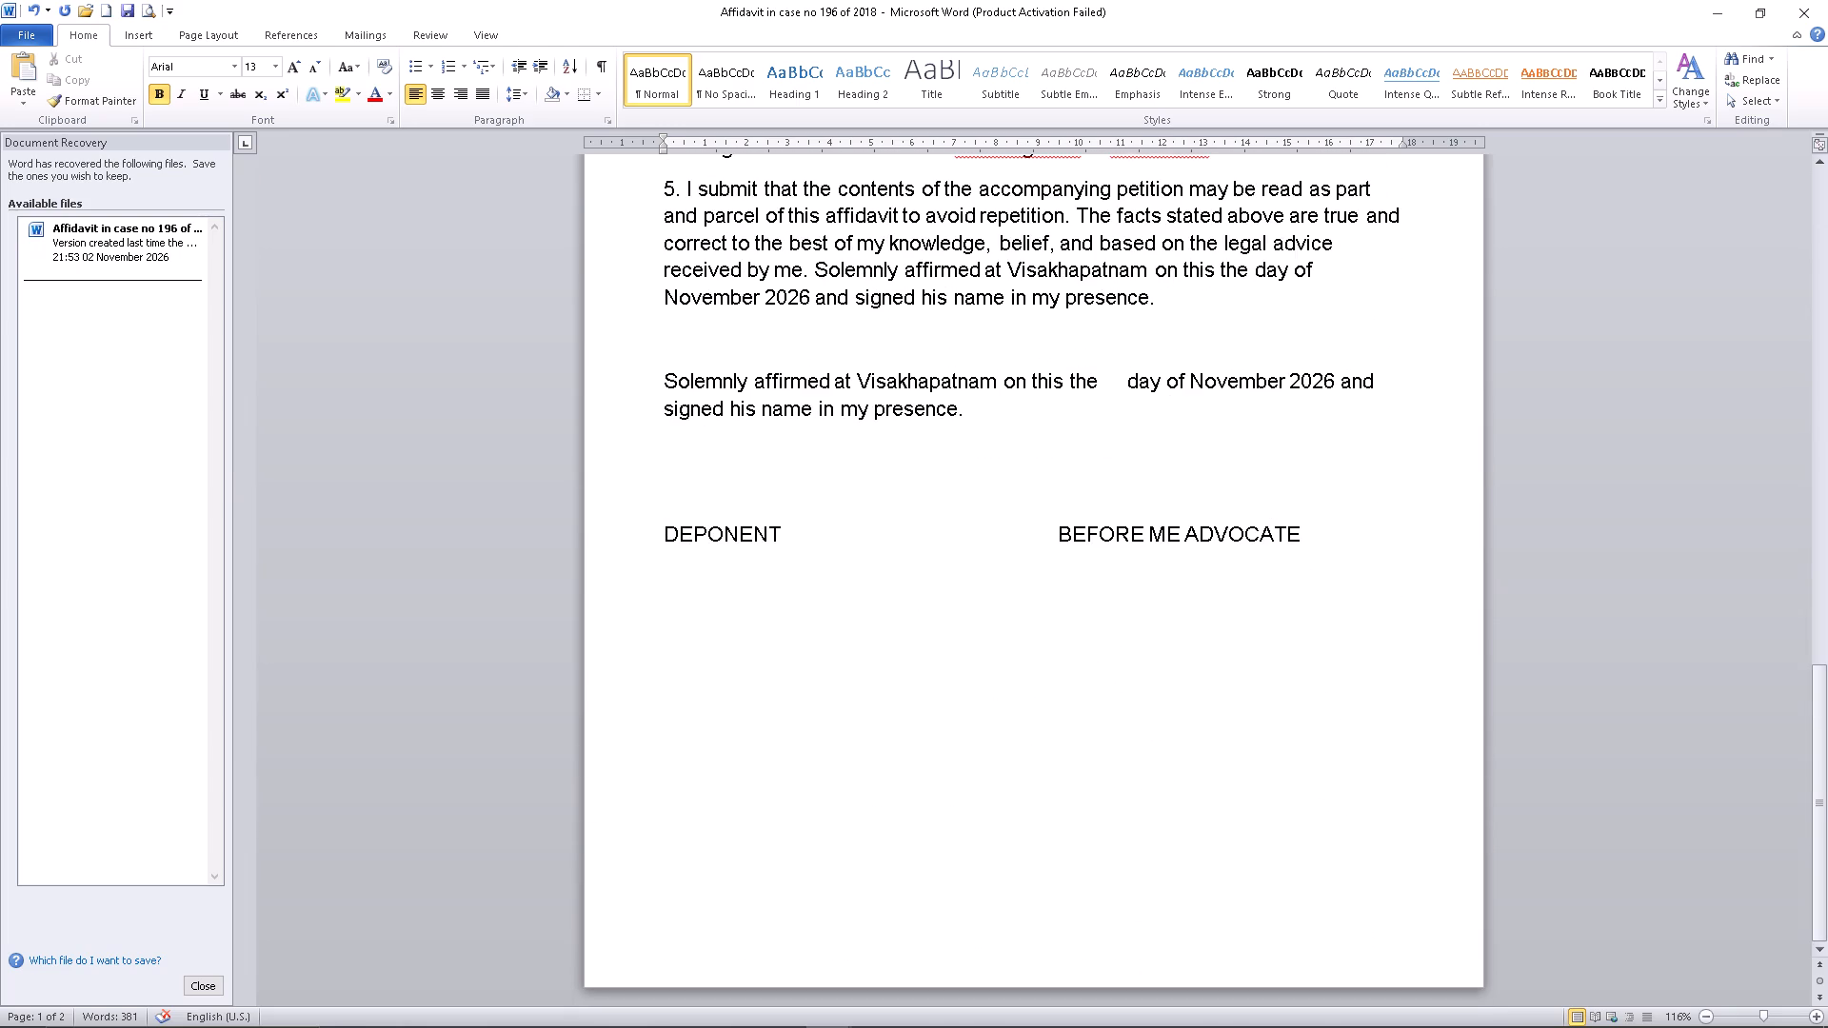
{"action": "scroll", "coordinate": [871, 524], "scroll_direction": "down", "scroll_amount": 7}
{"action": "scroll", "coordinate": [984, 605], "scroll_direction": "up", "scroll_amount": 9}
{"action": "scroll", "coordinate": [940, 592], "scroll_direction": "up", "scroll_amount": 16}
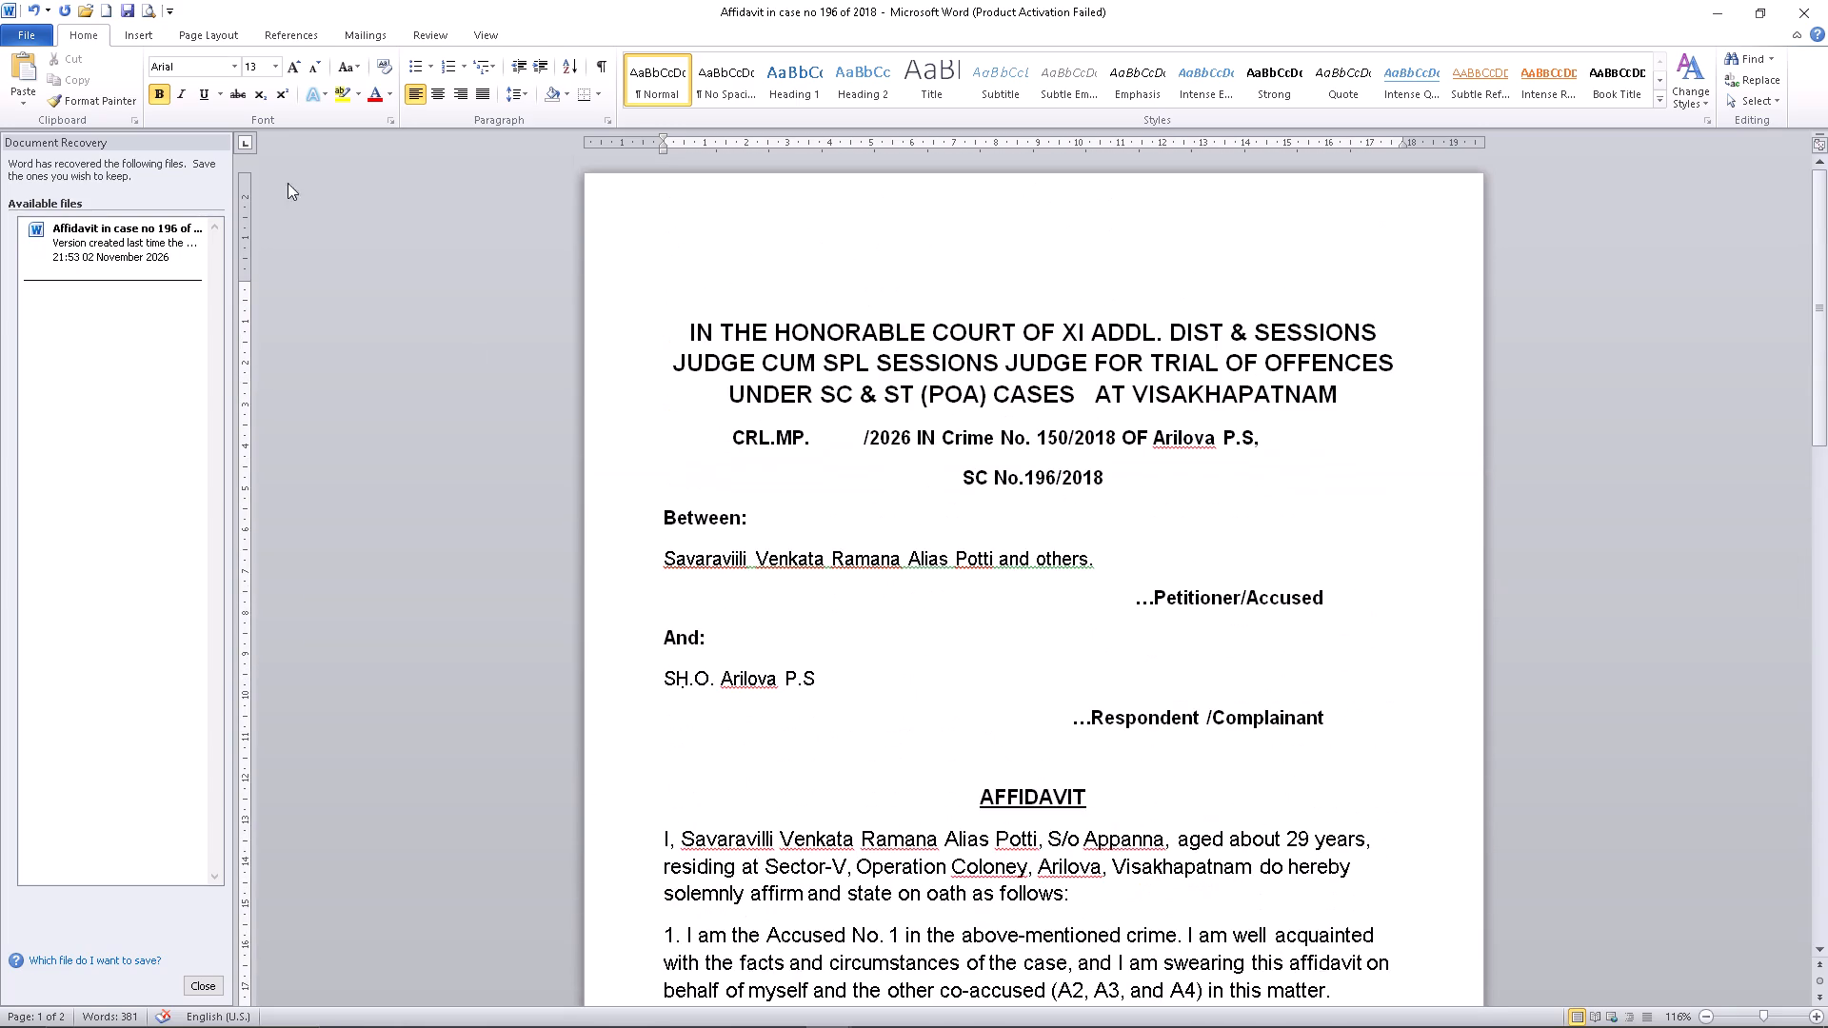
{"action": "left_click", "coordinate": [33, 32]}
{"action": "left_click", "coordinate": [58, 69]}
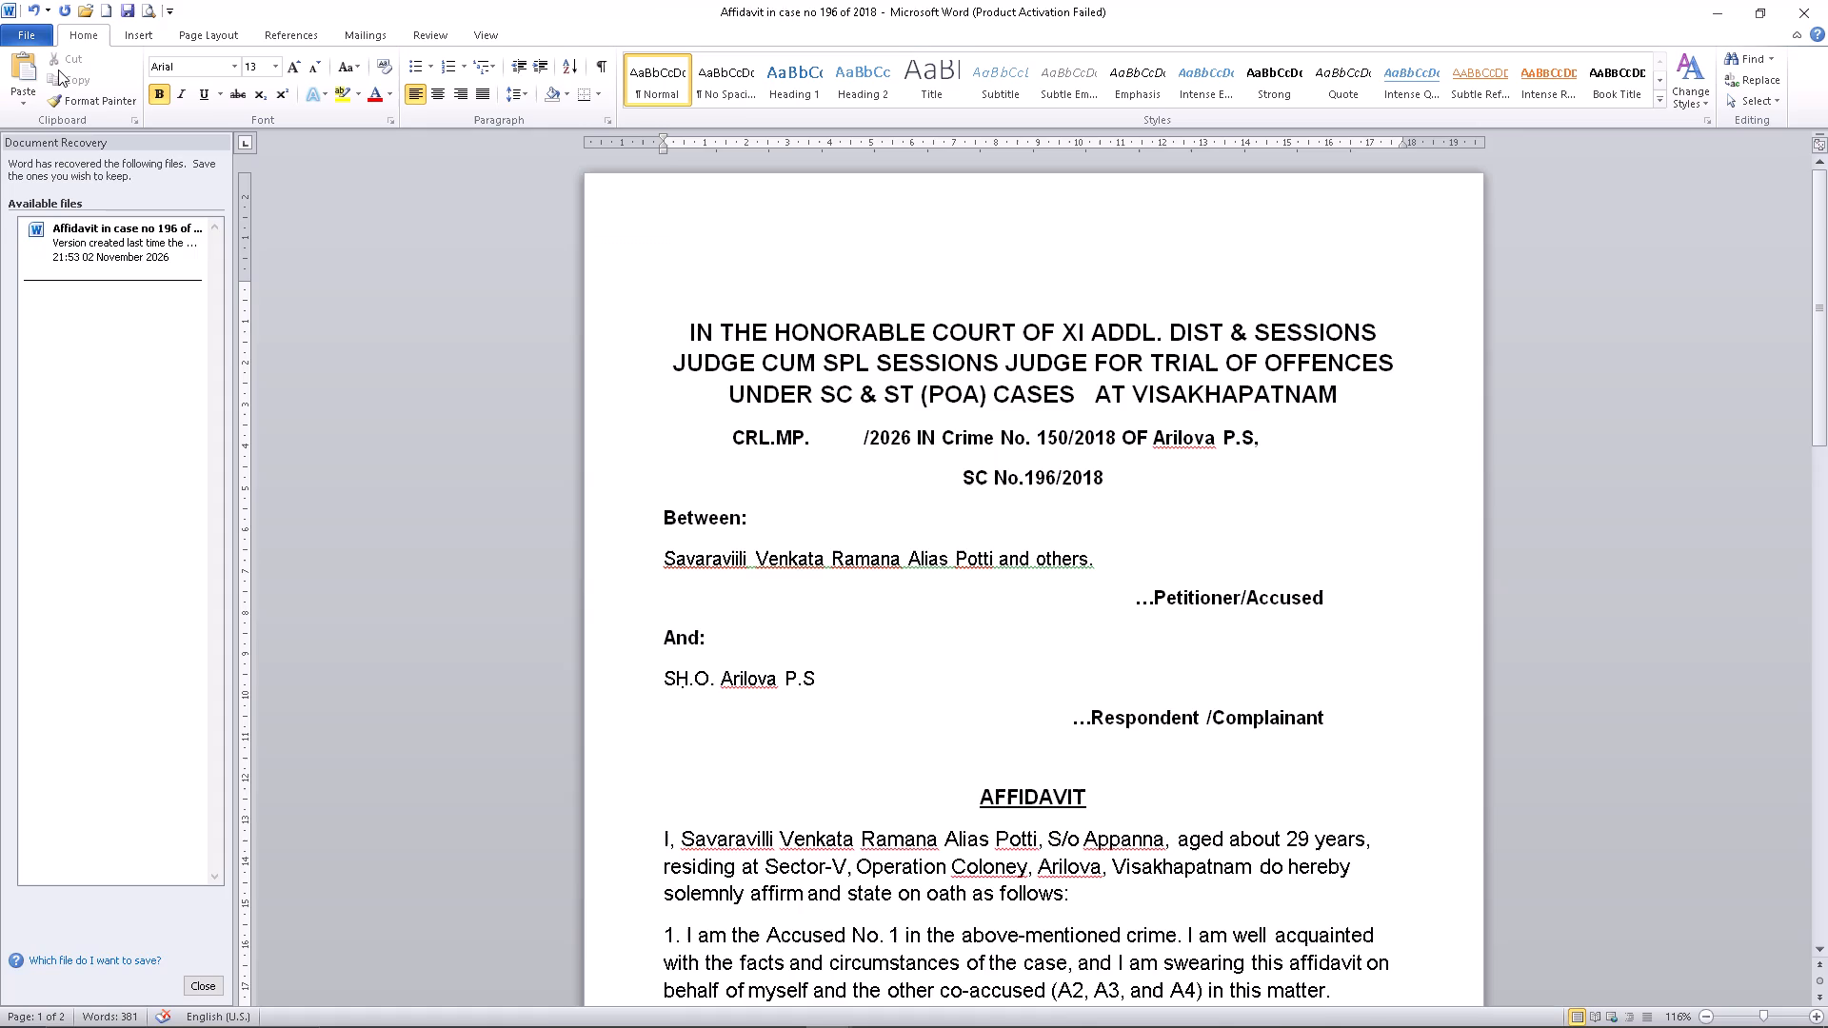
{"action": "scroll", "coordinate": [959, 536], "scroll_direction": "down", "scroll_amount": 4}
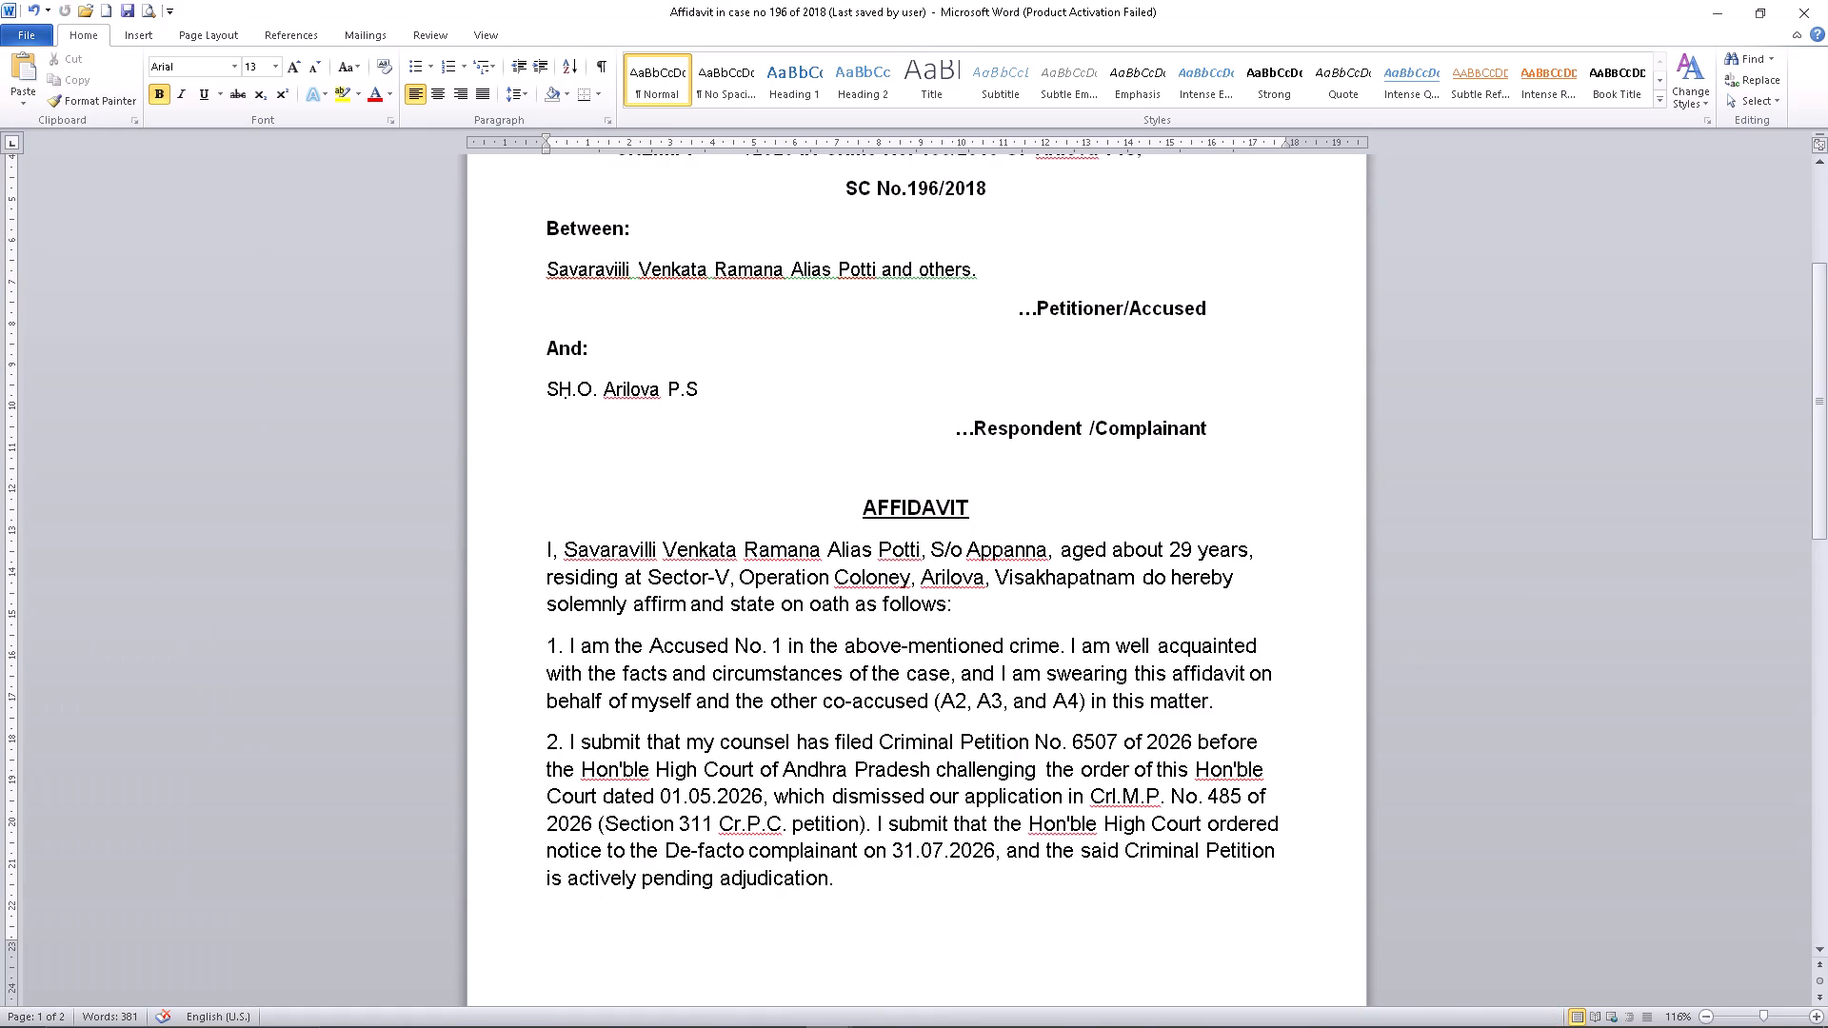
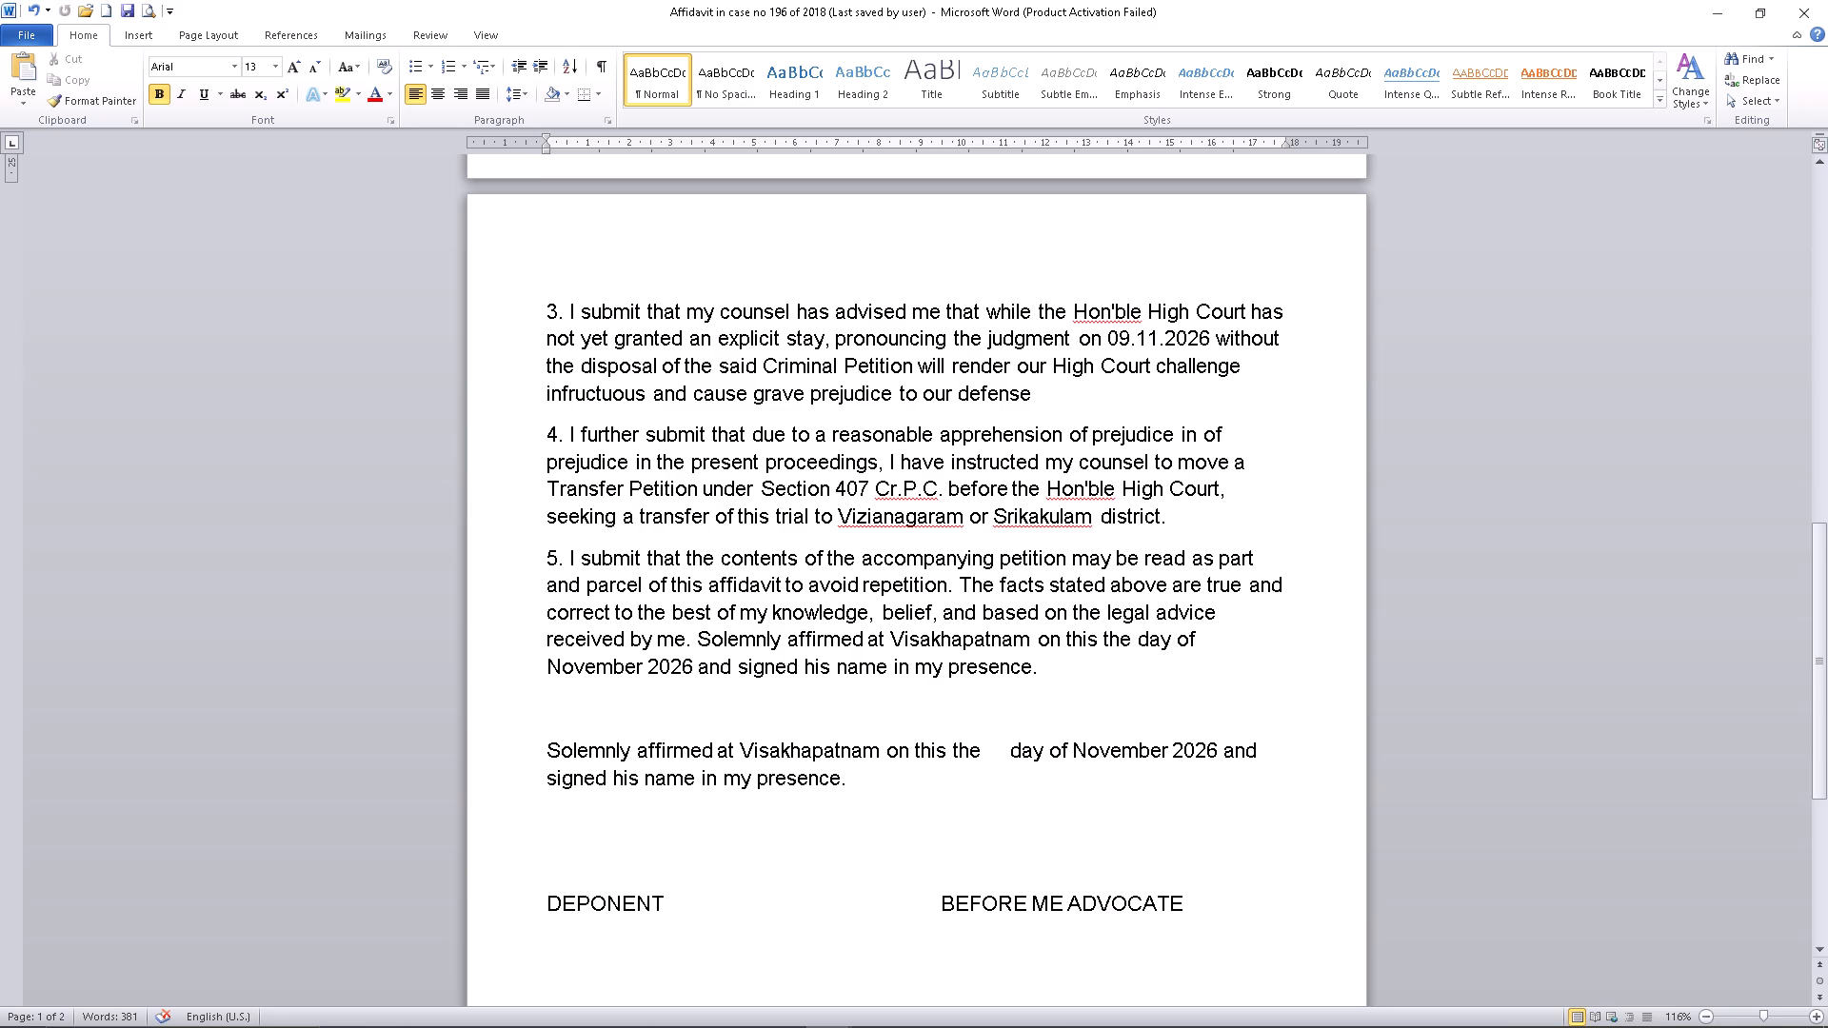
In paragraph 4, delete the repeated words "in of prejudice" so the phrase reads "apprehension of prejudice in the present proceedings".
{"action": "left_click_drag", "start_coordinate": [625, 465], "coordinate": [1208, 447]}
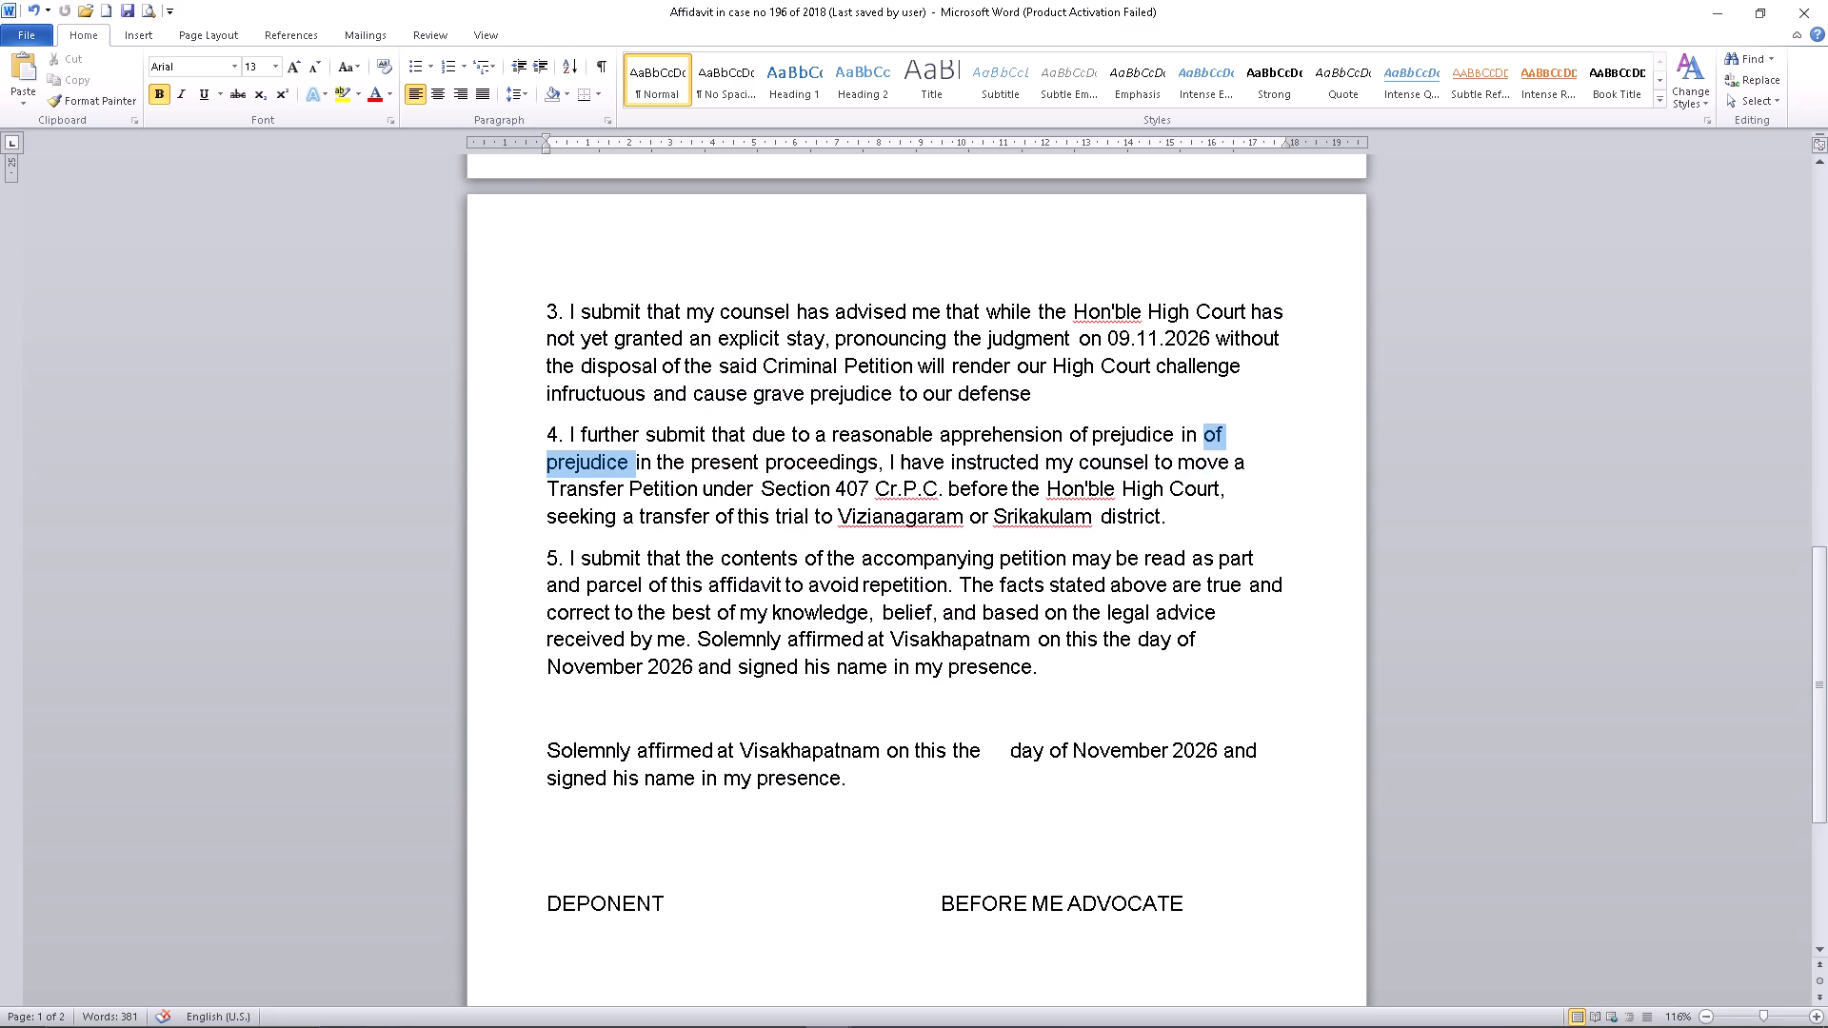
{"action": "left_click_drag", "start_coordinate": [1208, 447], "coordinate": [1207, 434]}
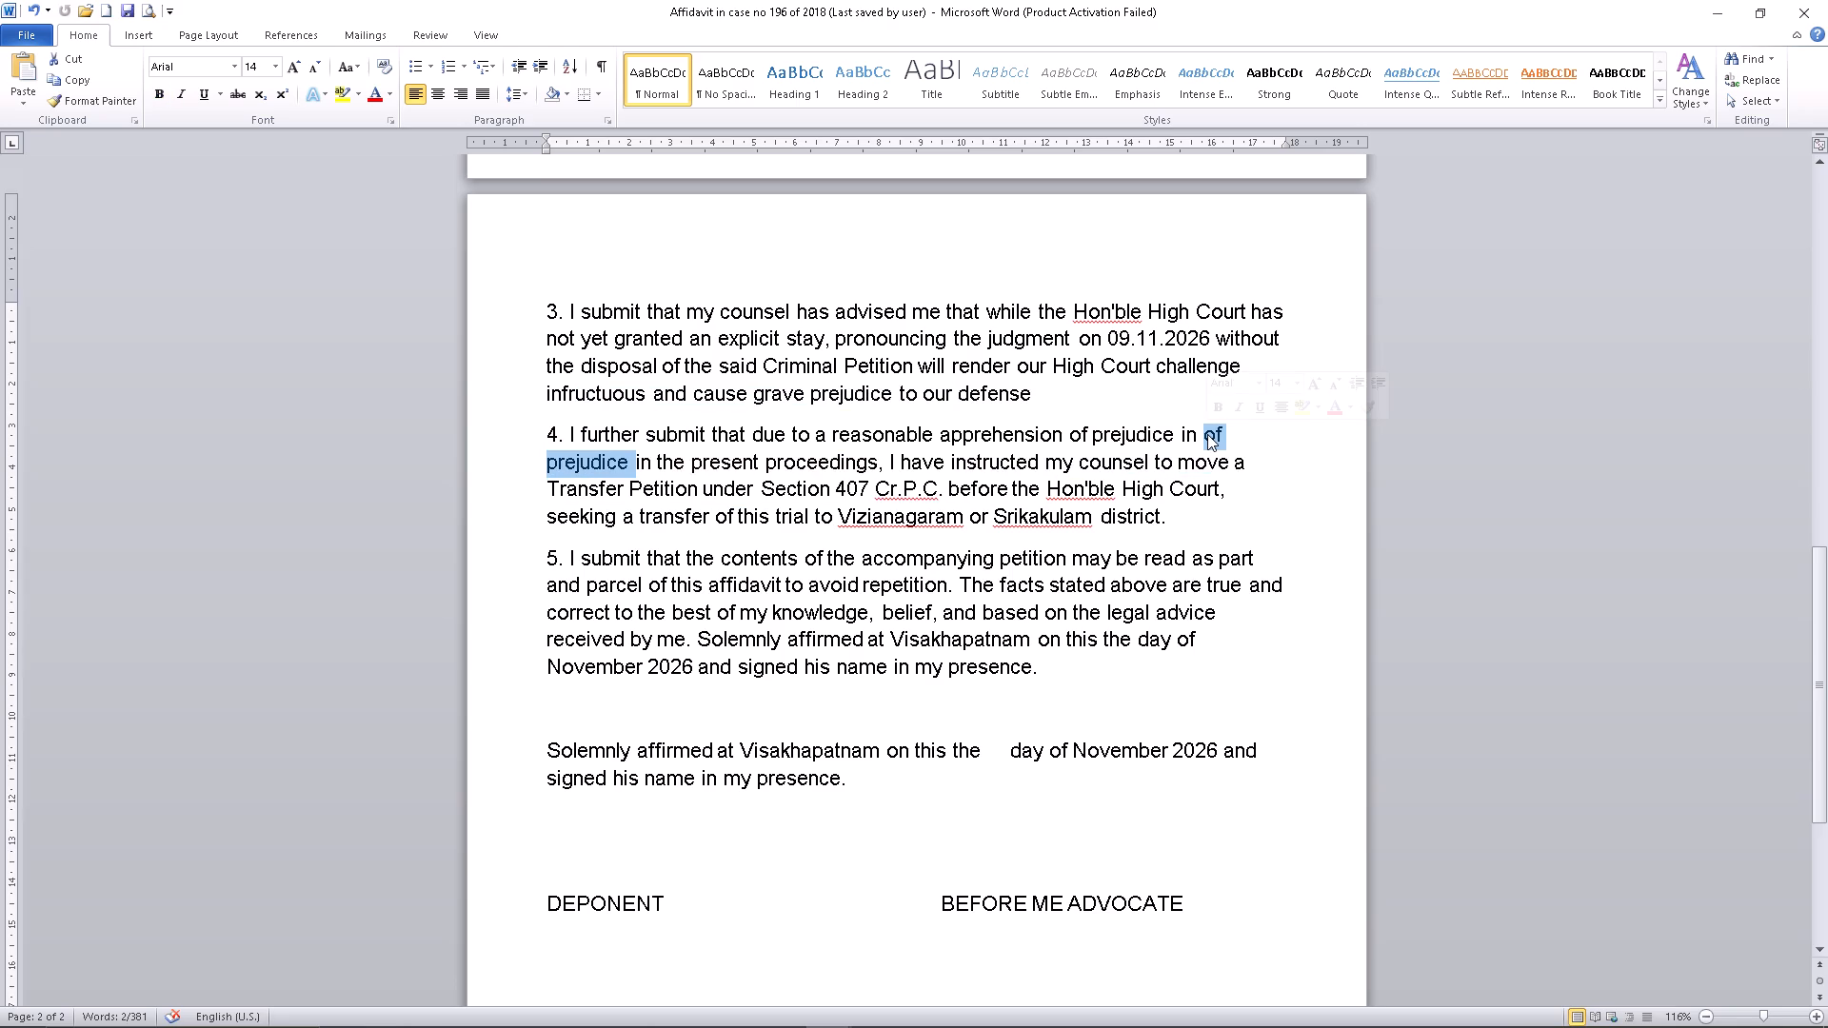
{"action": "key", "text": "BackSpace"}
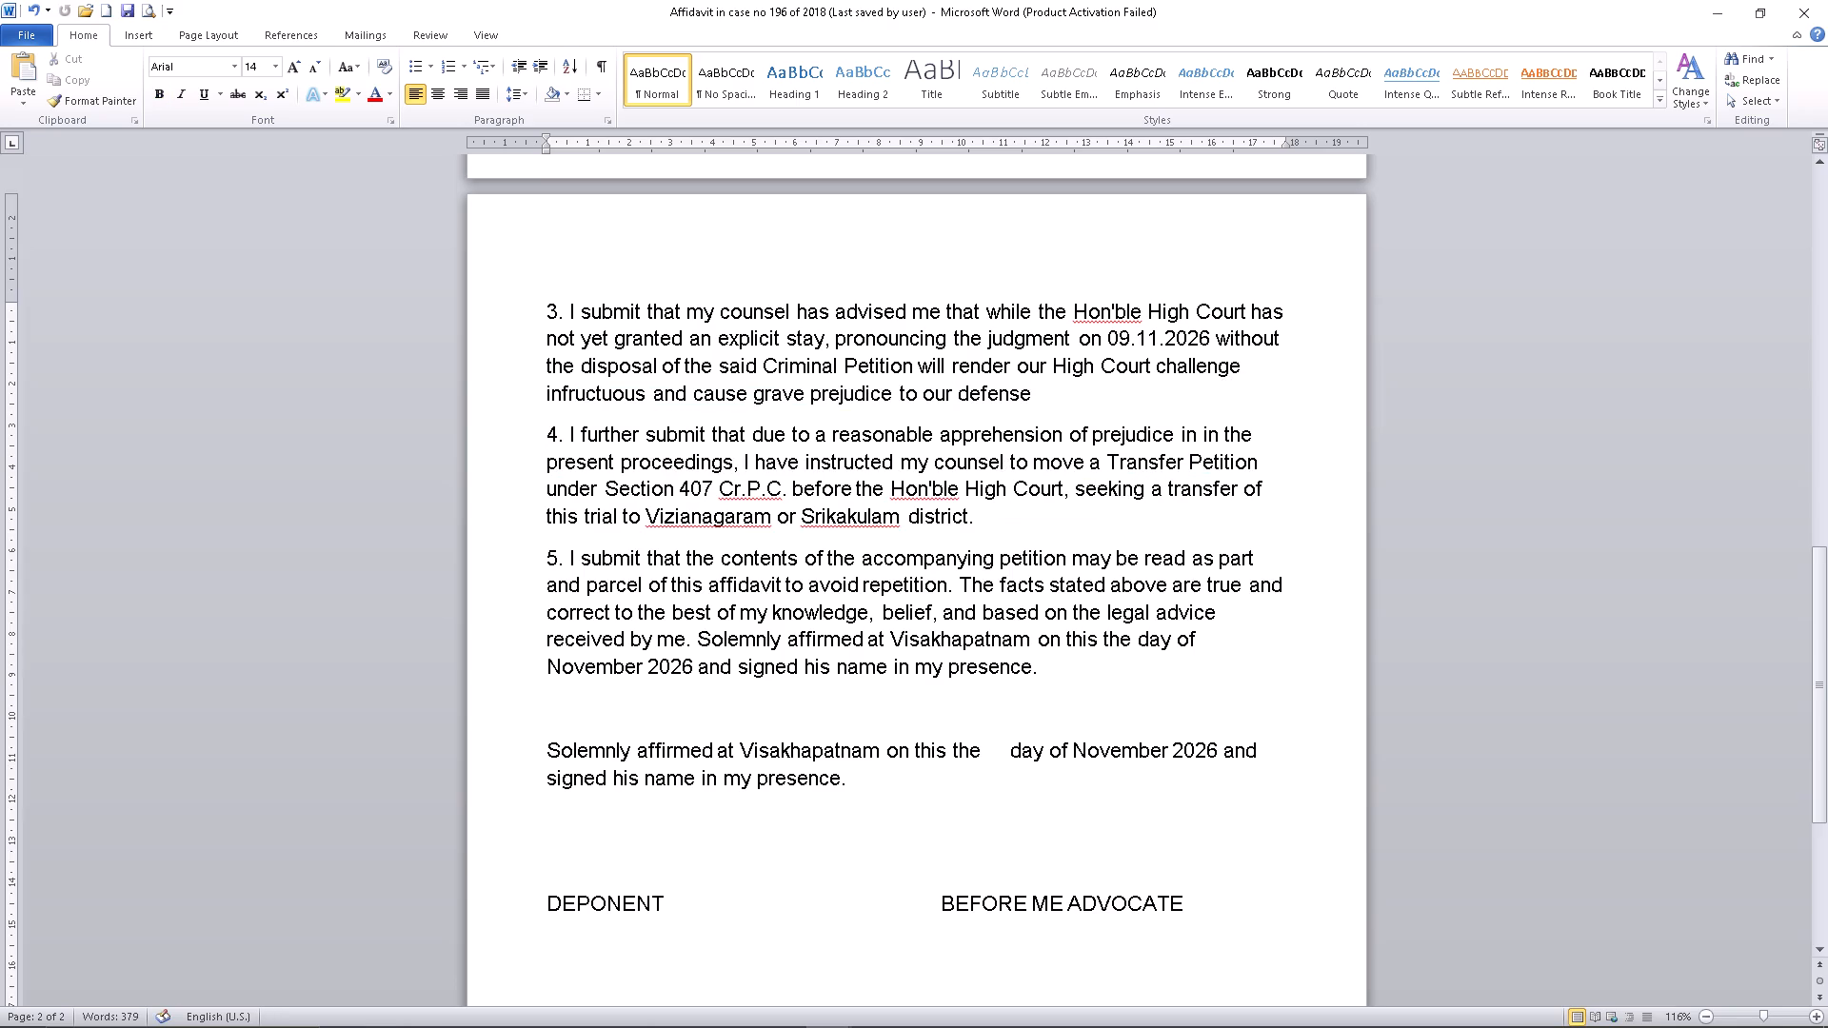
{"action": "key", "text": "BackSpace"}
{"action": "key", "text": "BackSpace"}
{"action": "key", "text": "BackSpace"}
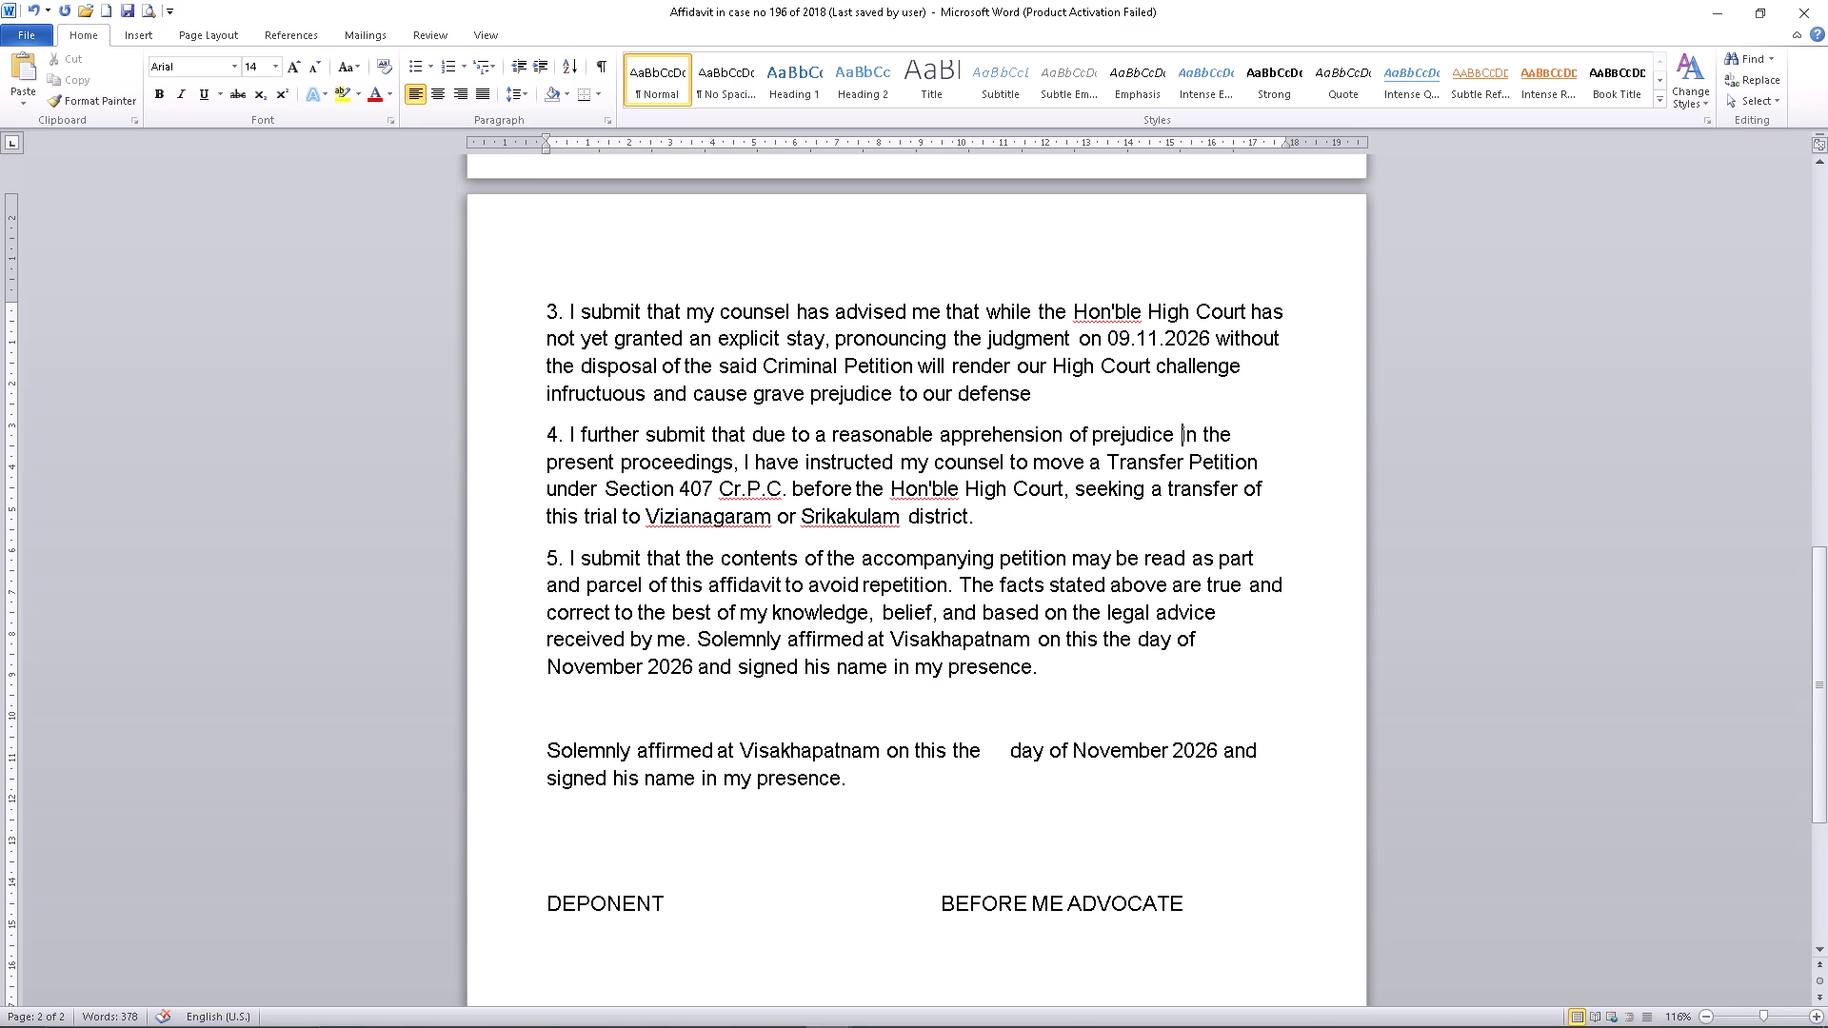
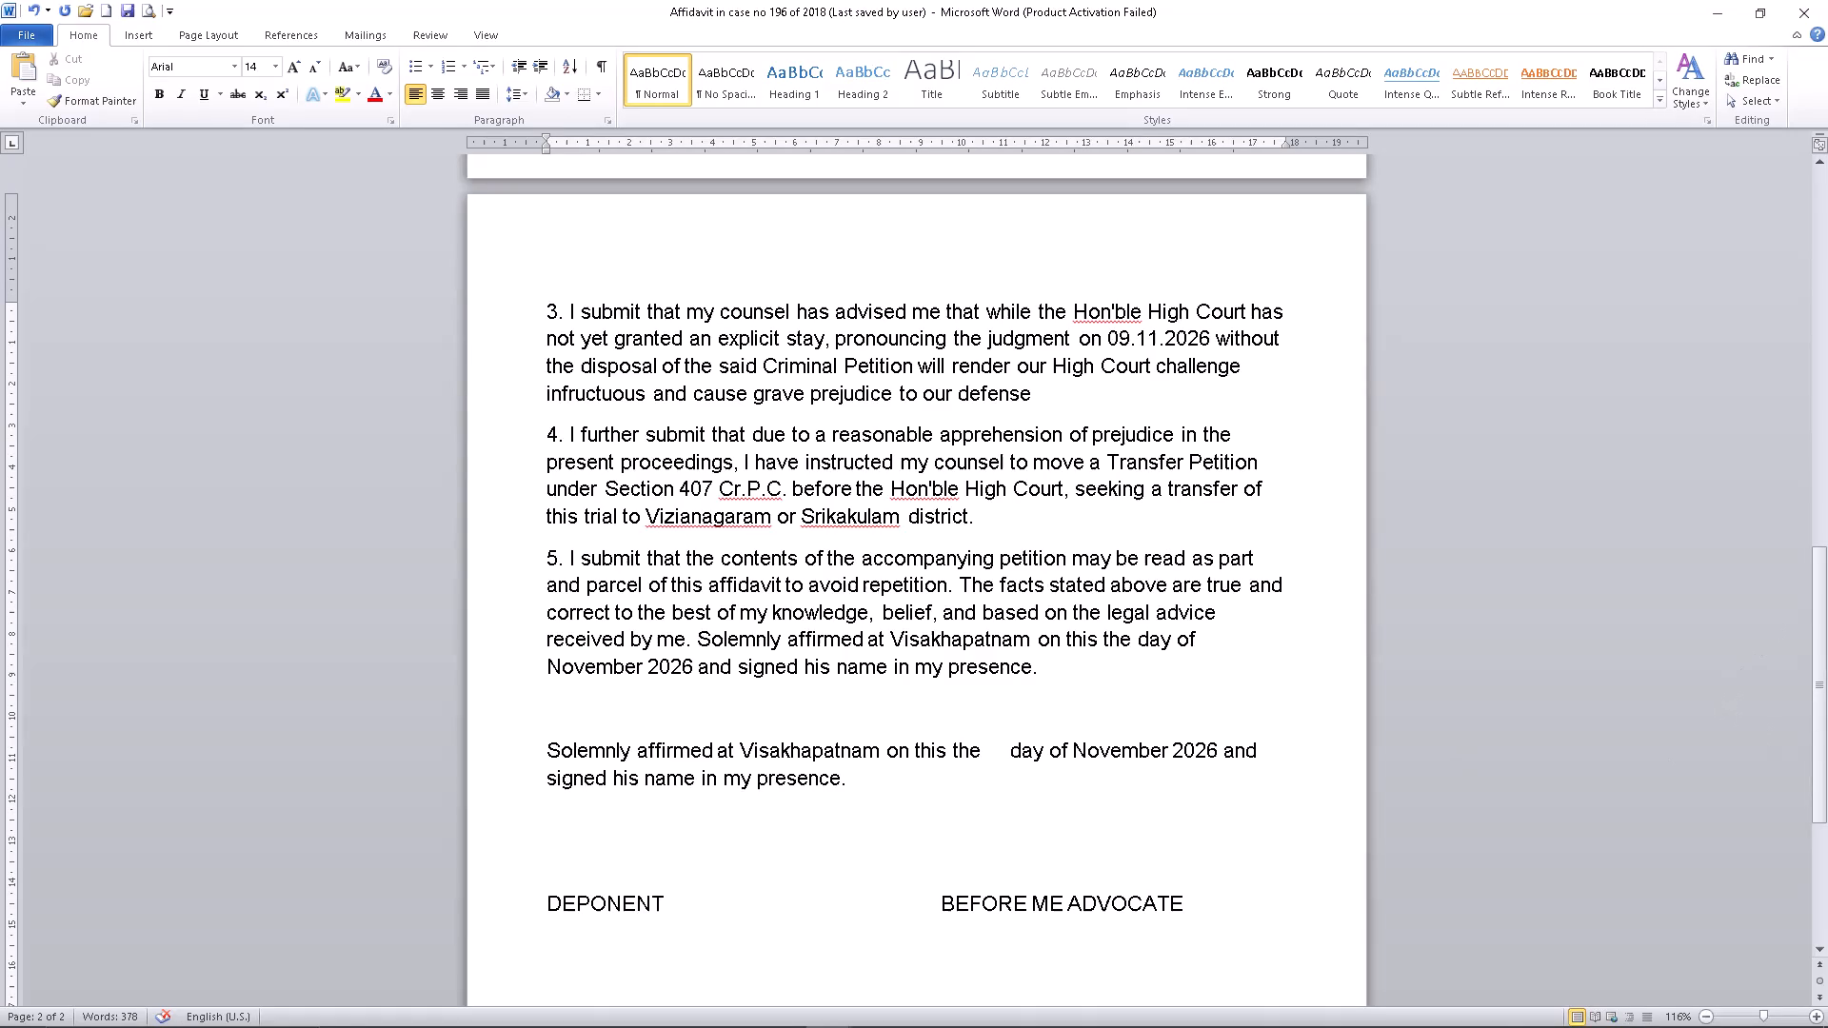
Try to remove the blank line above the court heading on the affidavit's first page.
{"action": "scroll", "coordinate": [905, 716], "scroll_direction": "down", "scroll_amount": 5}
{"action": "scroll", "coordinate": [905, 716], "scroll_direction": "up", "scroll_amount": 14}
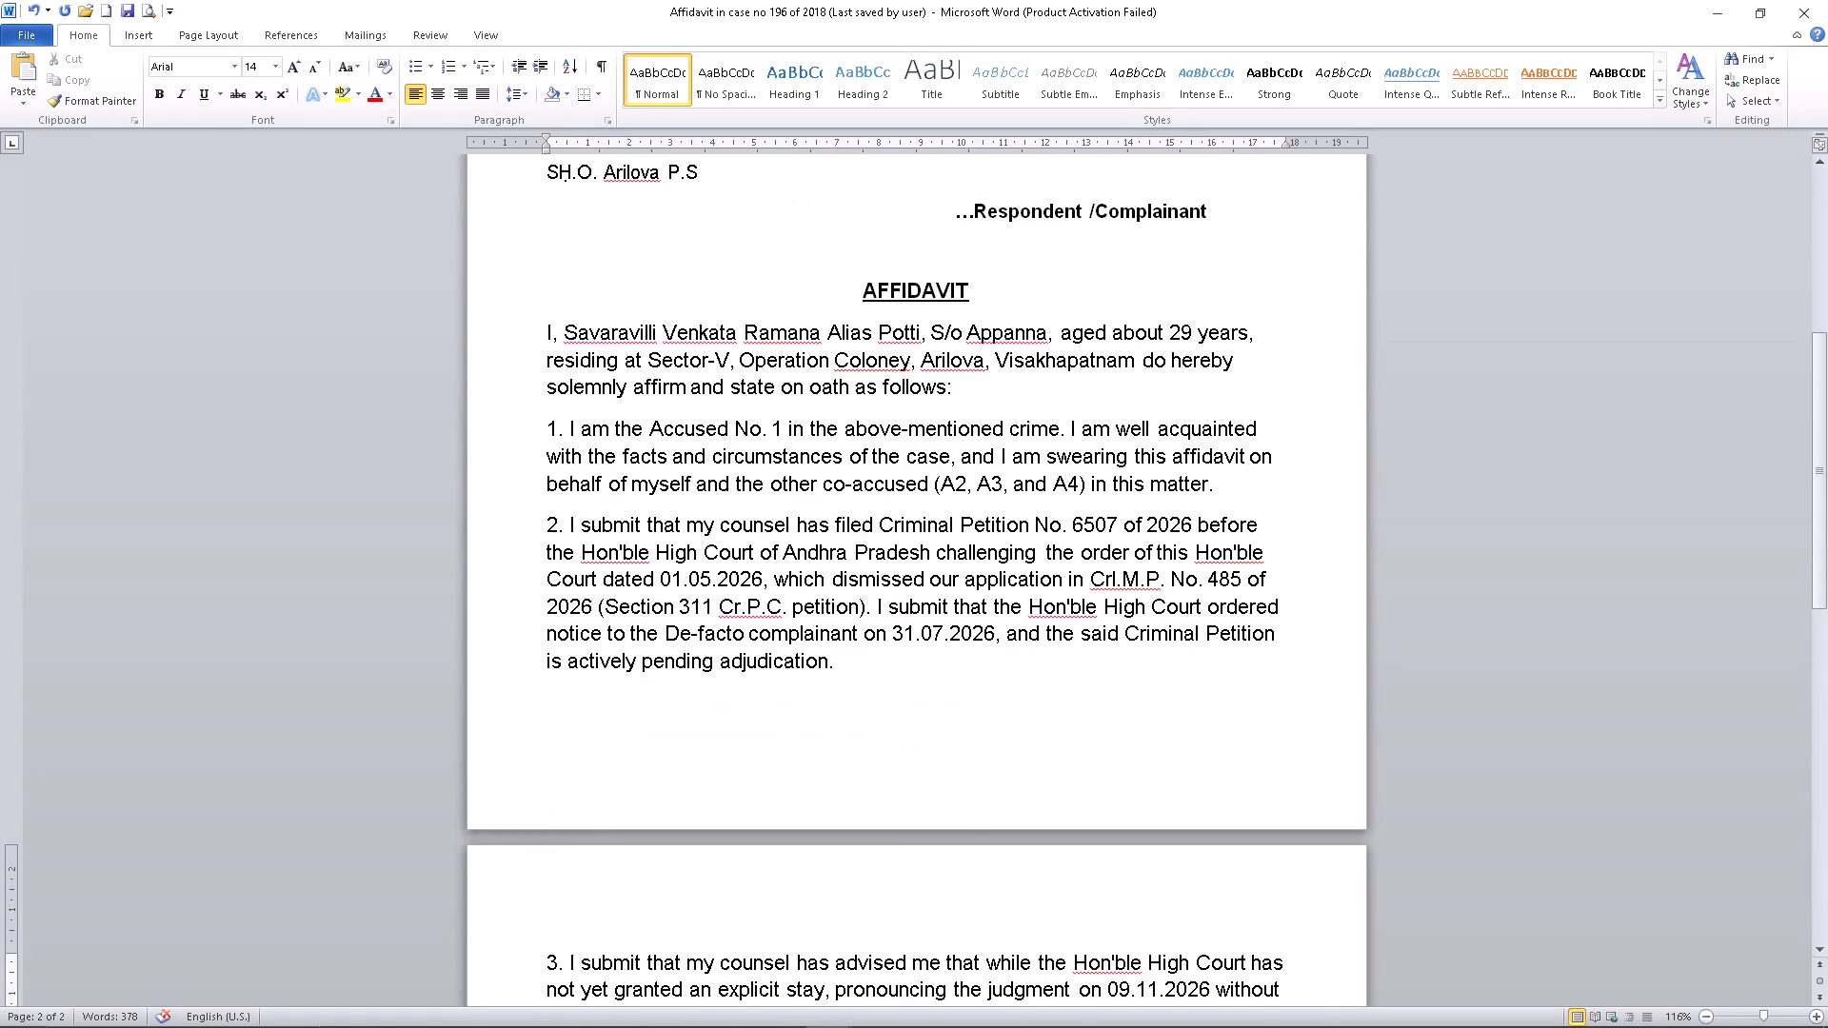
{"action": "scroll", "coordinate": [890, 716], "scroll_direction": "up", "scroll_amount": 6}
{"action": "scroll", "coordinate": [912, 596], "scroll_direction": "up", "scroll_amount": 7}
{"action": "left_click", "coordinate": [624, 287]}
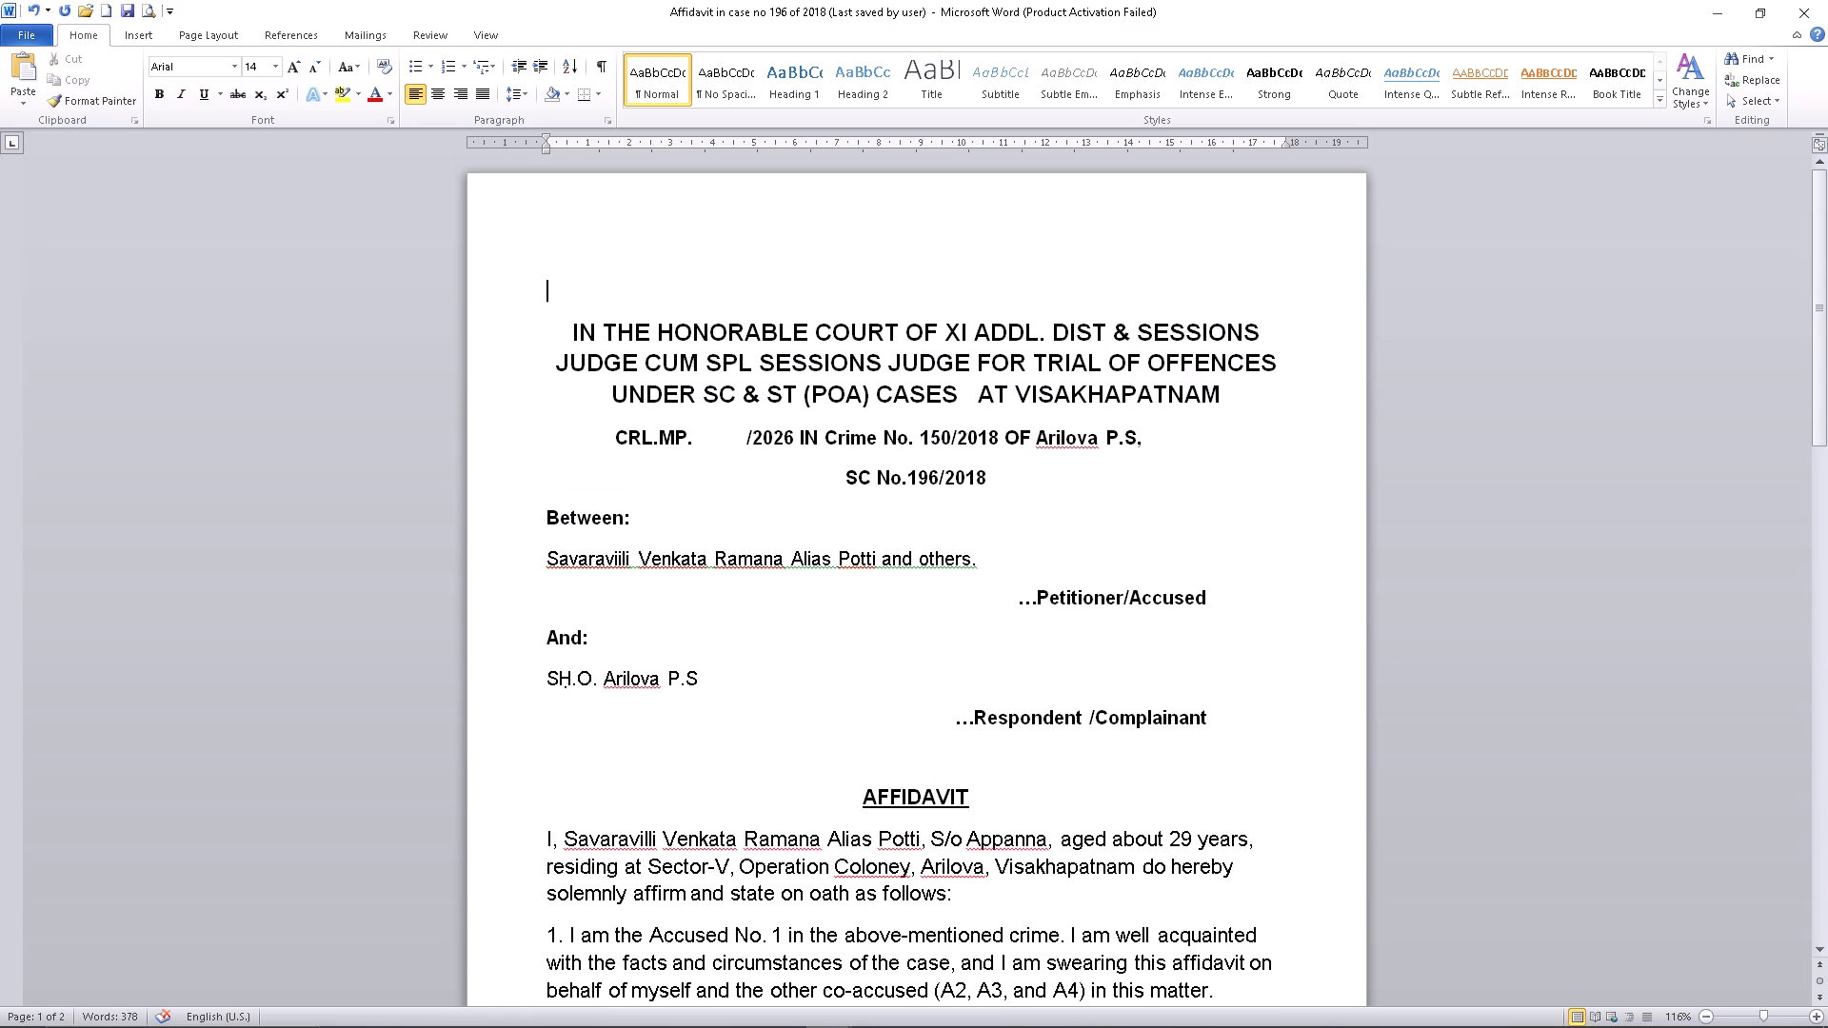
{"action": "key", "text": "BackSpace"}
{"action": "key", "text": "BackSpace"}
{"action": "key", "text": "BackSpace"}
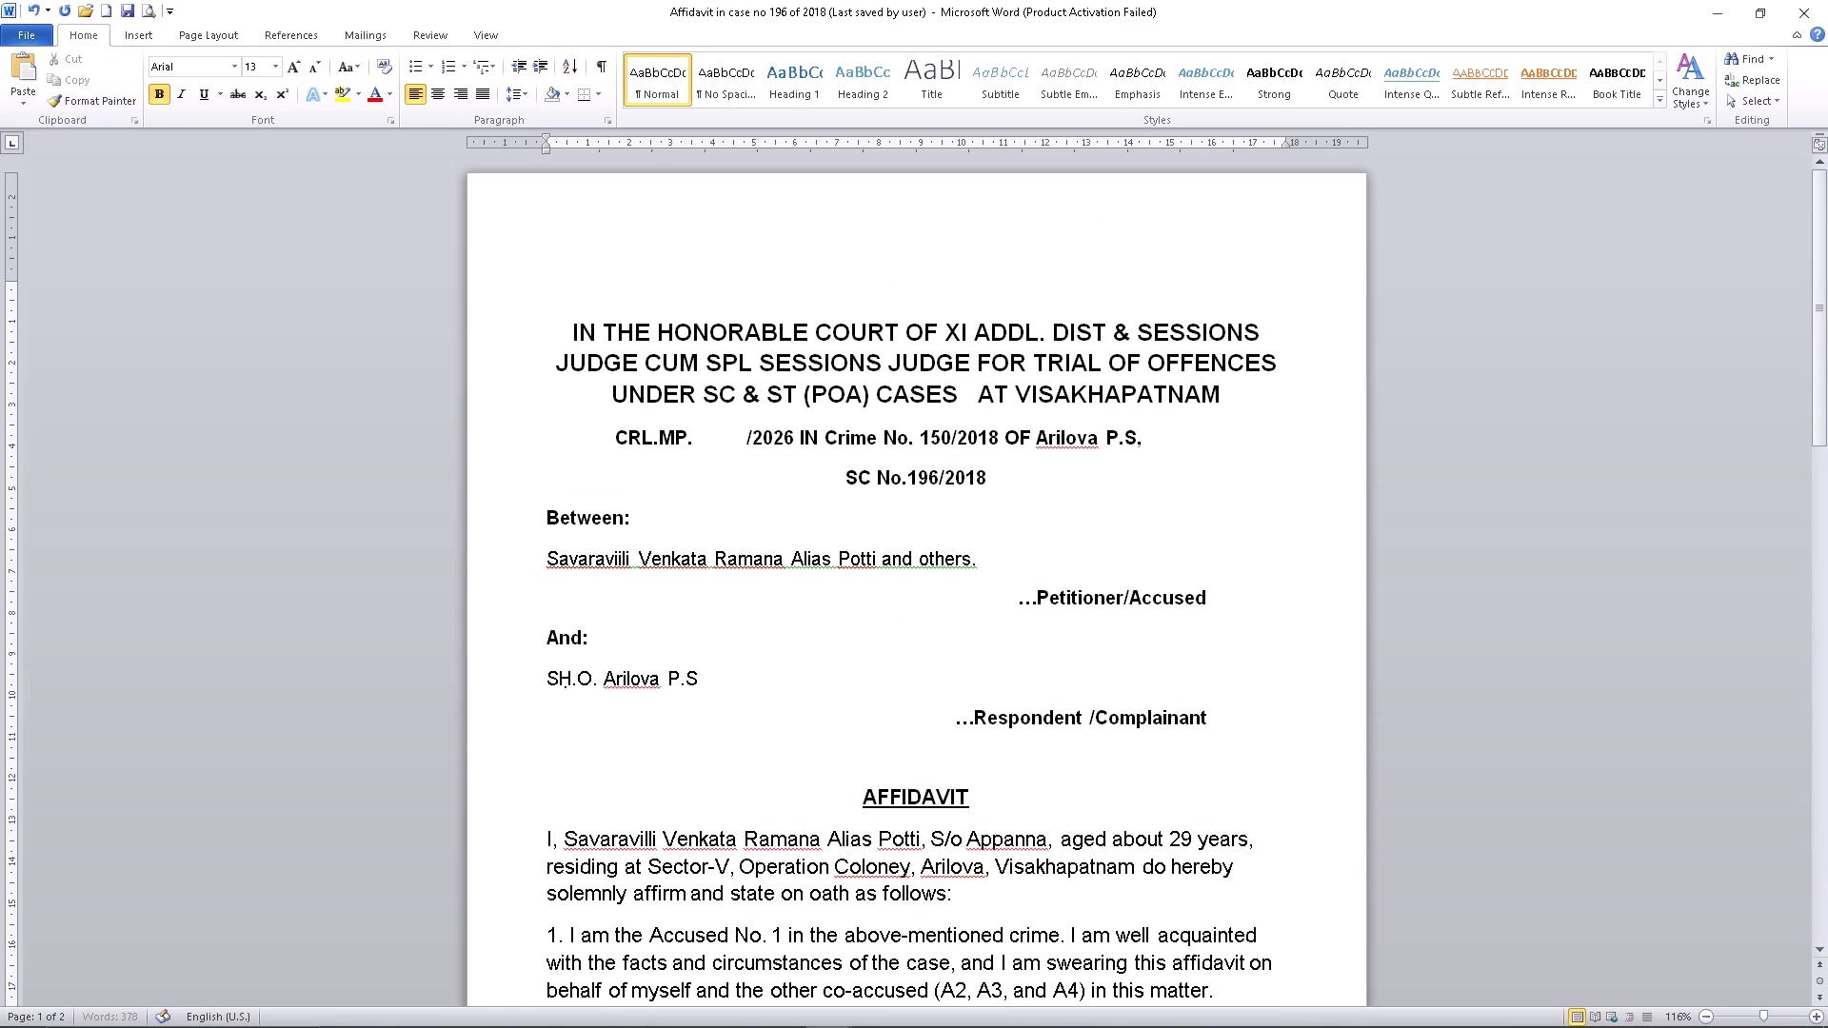
Save the affidavit document.
{"action": "left_click", "coordinate": [18, 29]}
{"action": "left_click", "coordinate": [37, 58]}
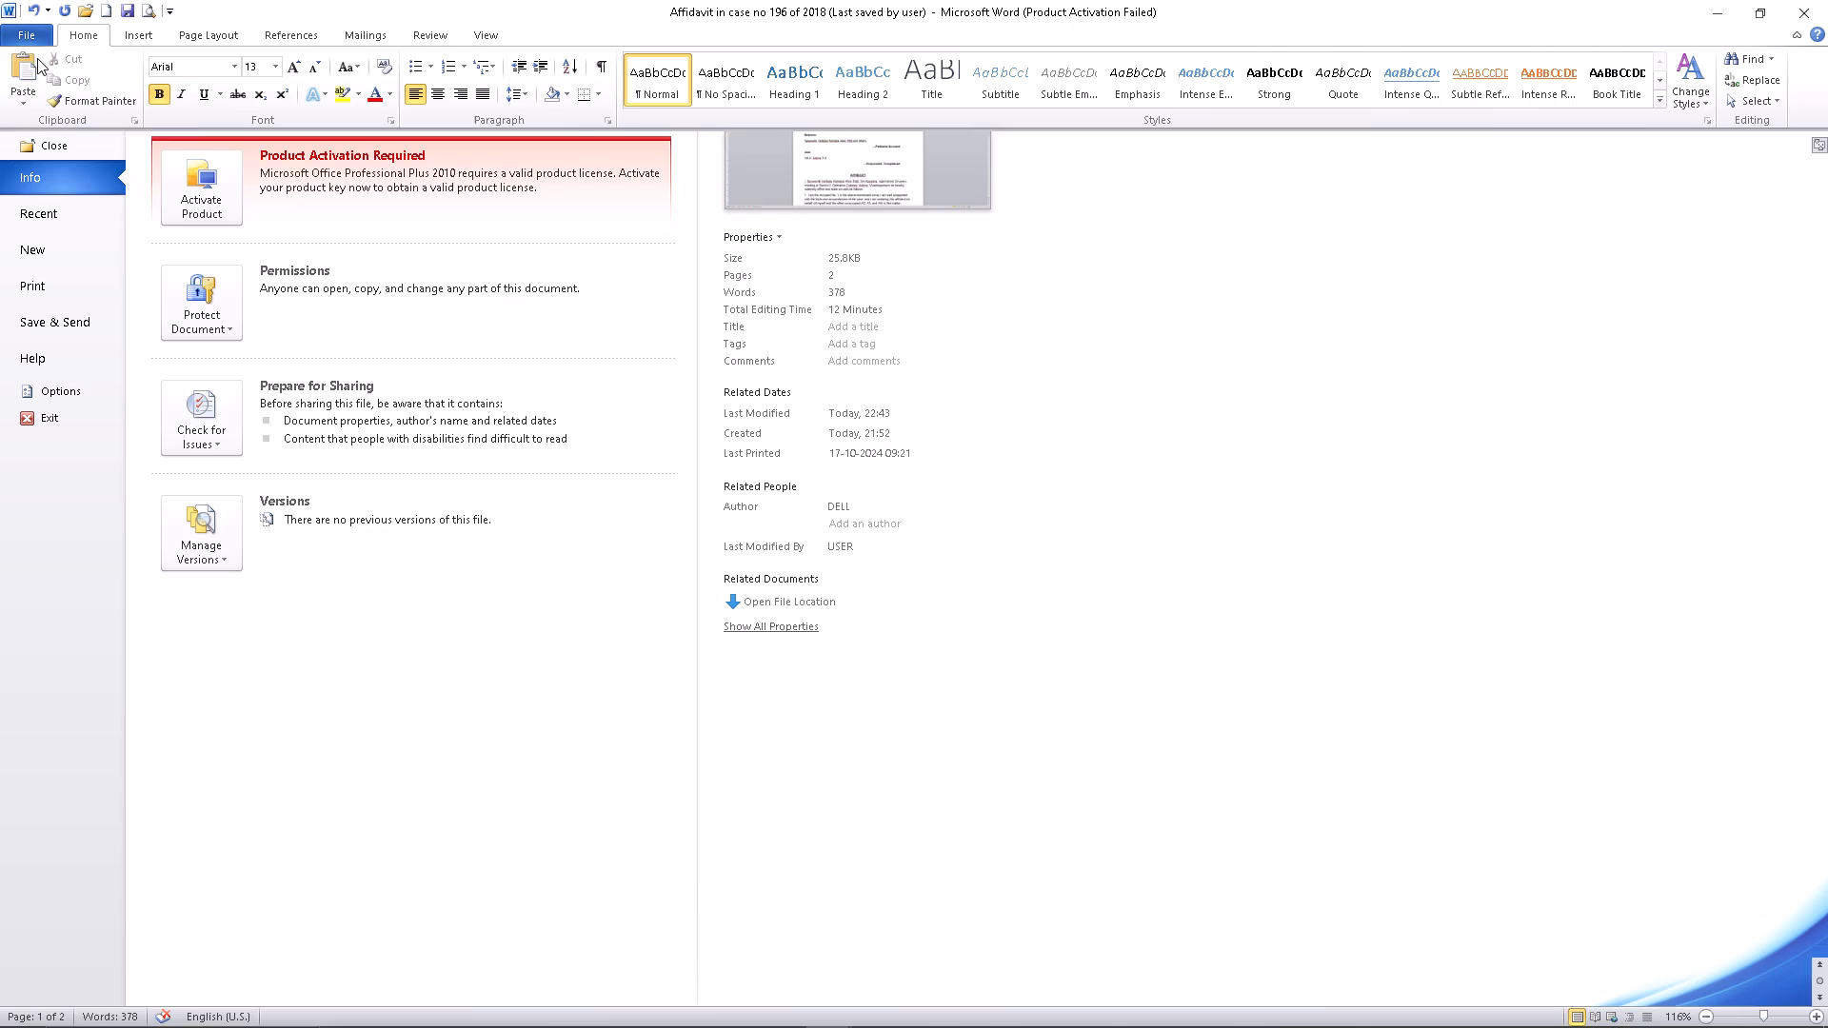
{"action": "scroll", "coordinate": [739, 382], "scroll_direction": "down", "scroll_amount": 13}
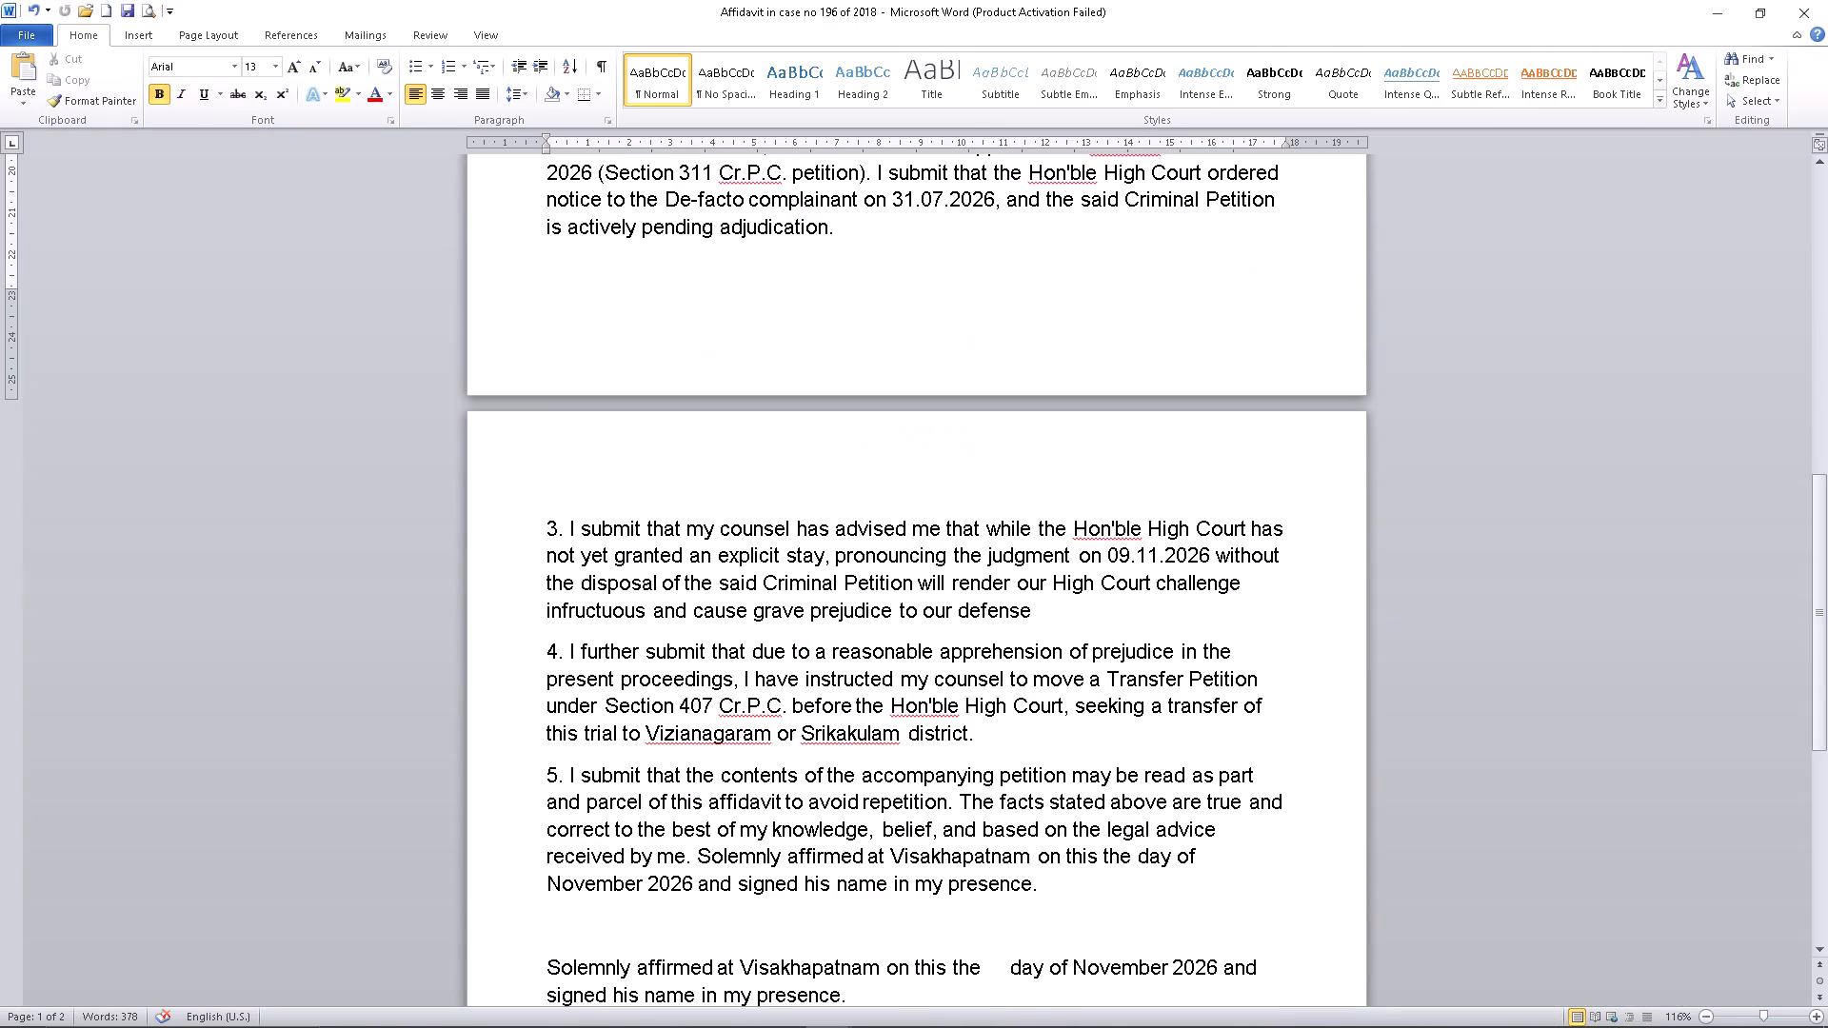
{"action": "scroll", "coordinate": [944, 471], "scroll_direction": "up", "scroll_amount": 14}
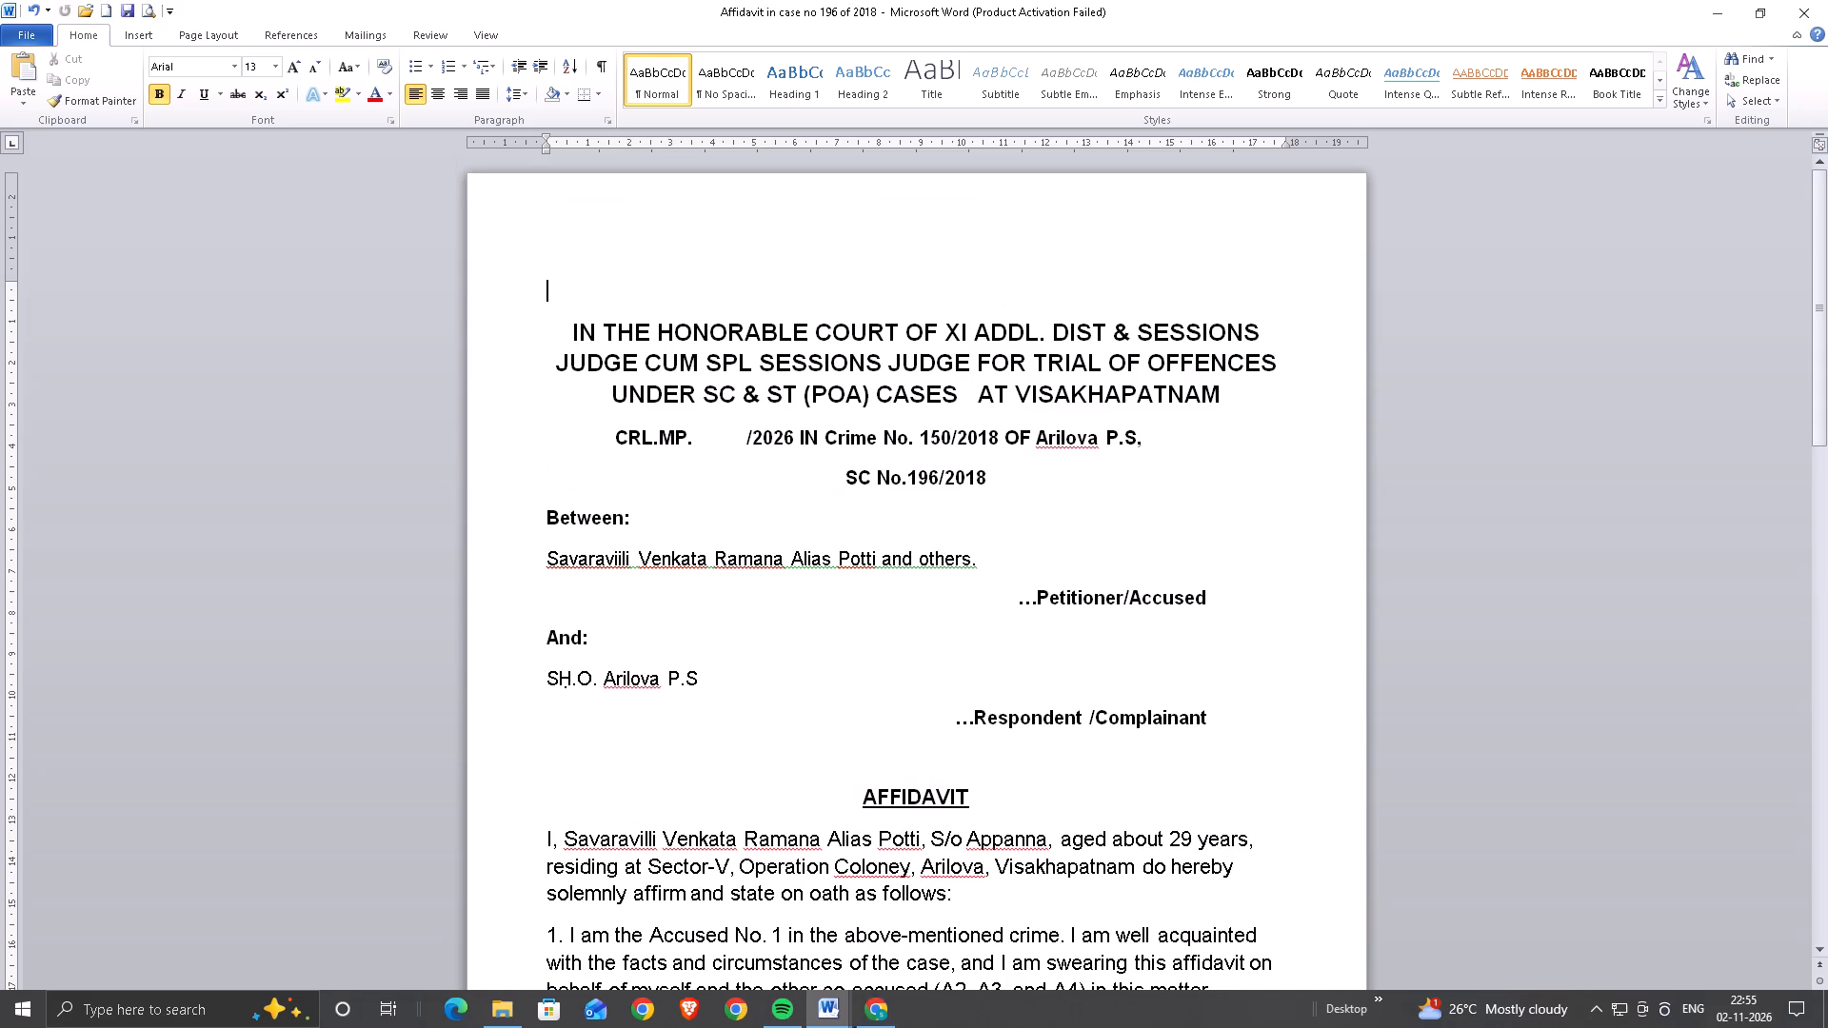
In the open Section 309 petition document, insert two blank lines between the prayer paragraph and the "Visakhapatnam" line.
{"action": "left_click", "coordinate": [832, 1006]}
{"action": "left_click", "coordinate": [761, 920]}
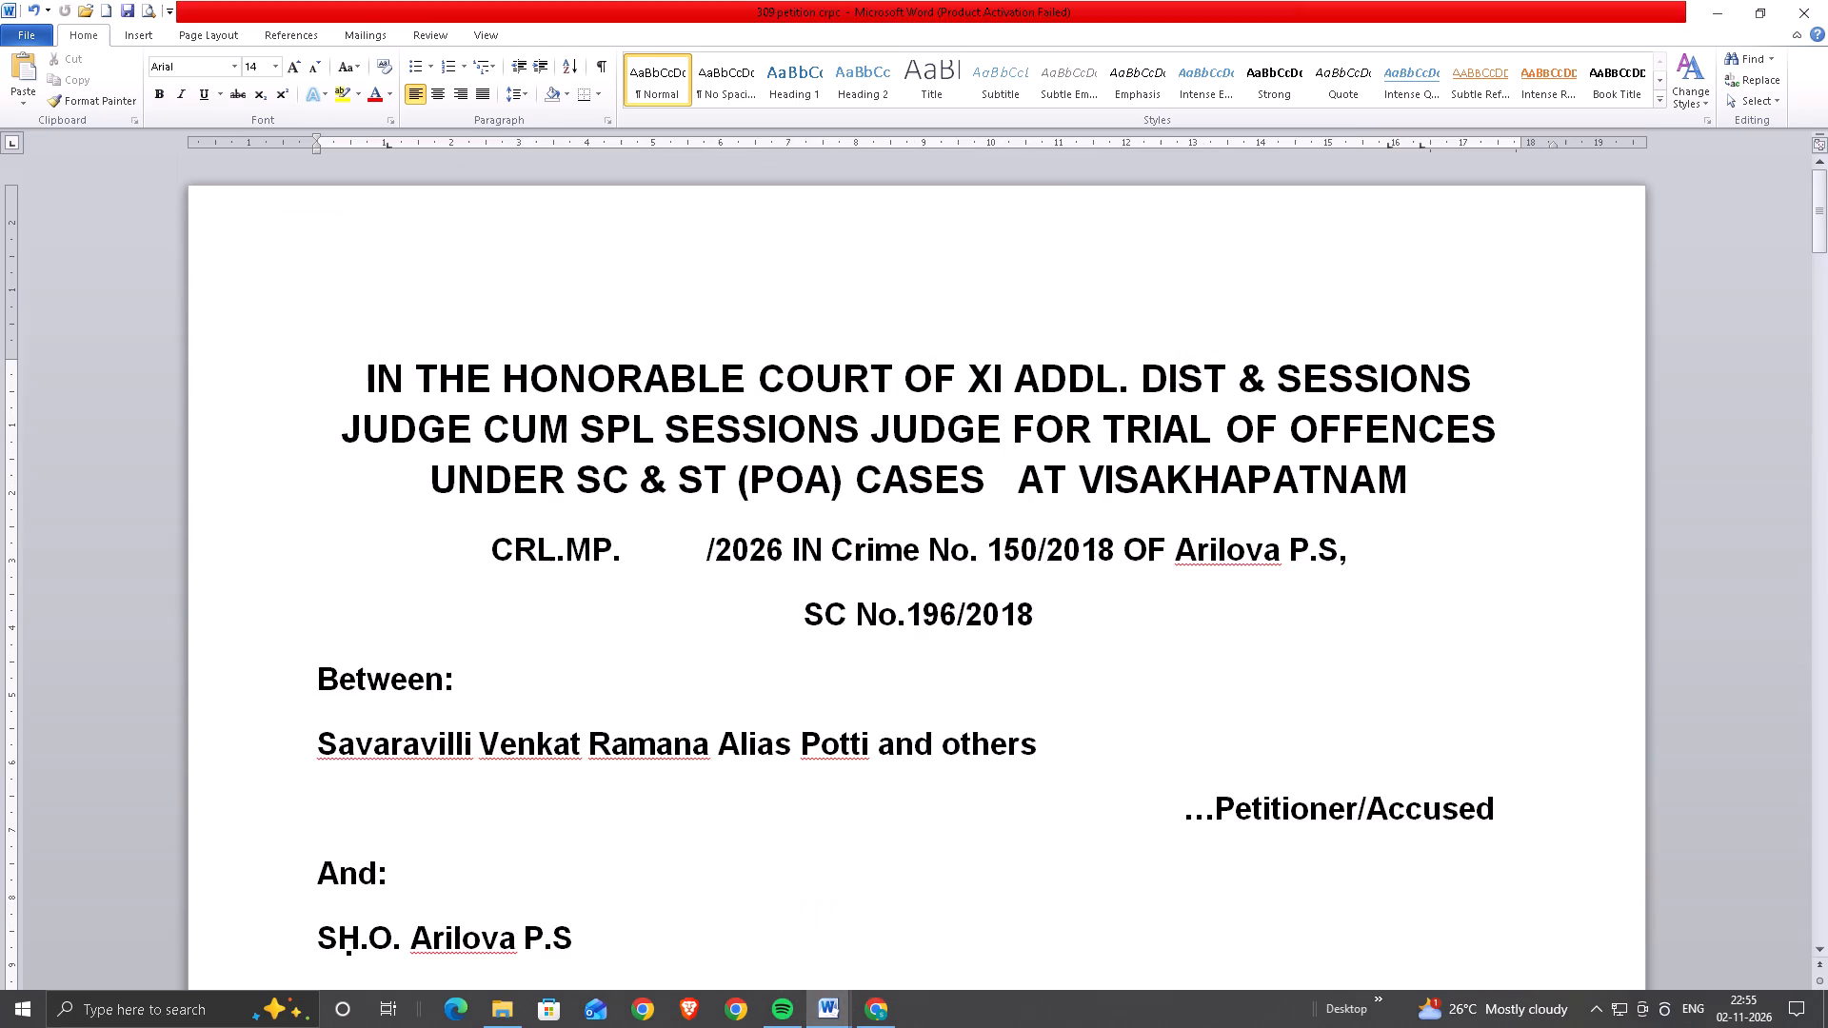
{"action": "scroll", "coordinate": [873, 502], "scroll_direction": "up", "scroll_amount": 1}
{"action": "scroll", "coordinate": [868, 524], "scroll_direction": "down", "scroll_amount": 10}
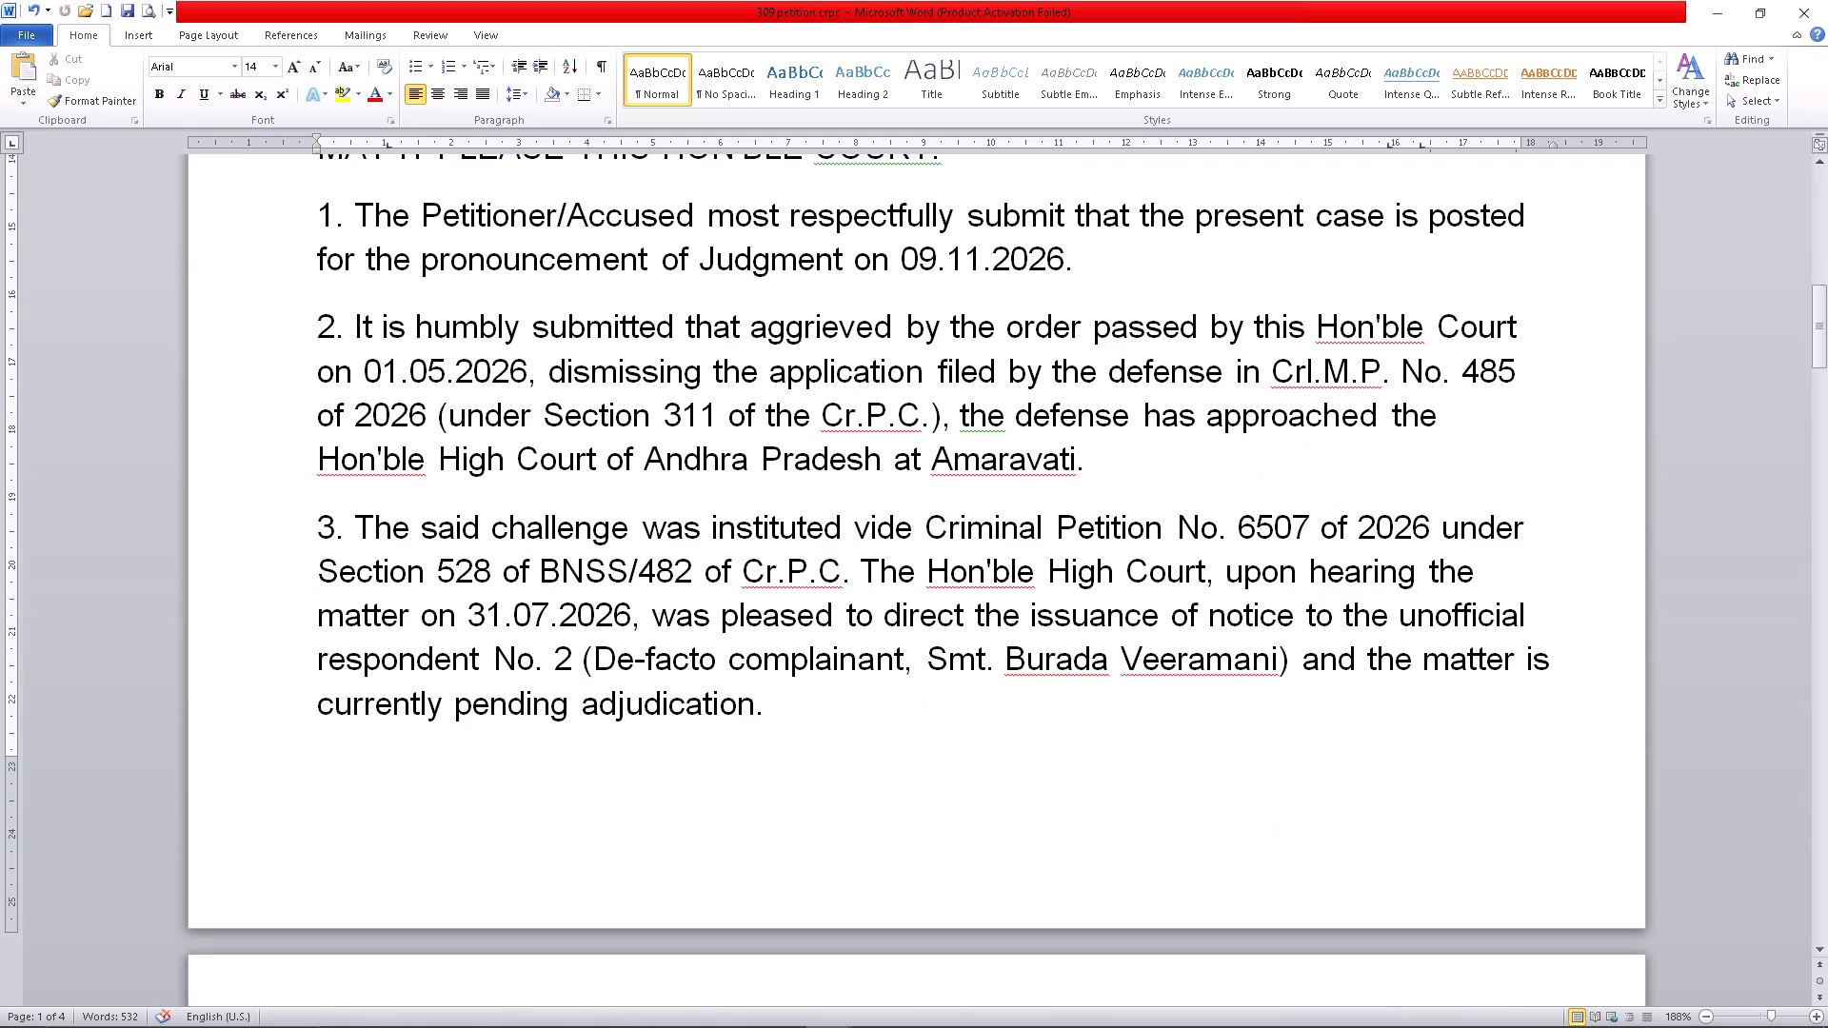
{"action": "scroll", "coordinate": [872, 527], "scroll_direction": "down", "scroll_amount": 4}
{"action": "scroll", "coordinate": [819, 527], "scroll_direction": "up", "scroll_amount": 1}
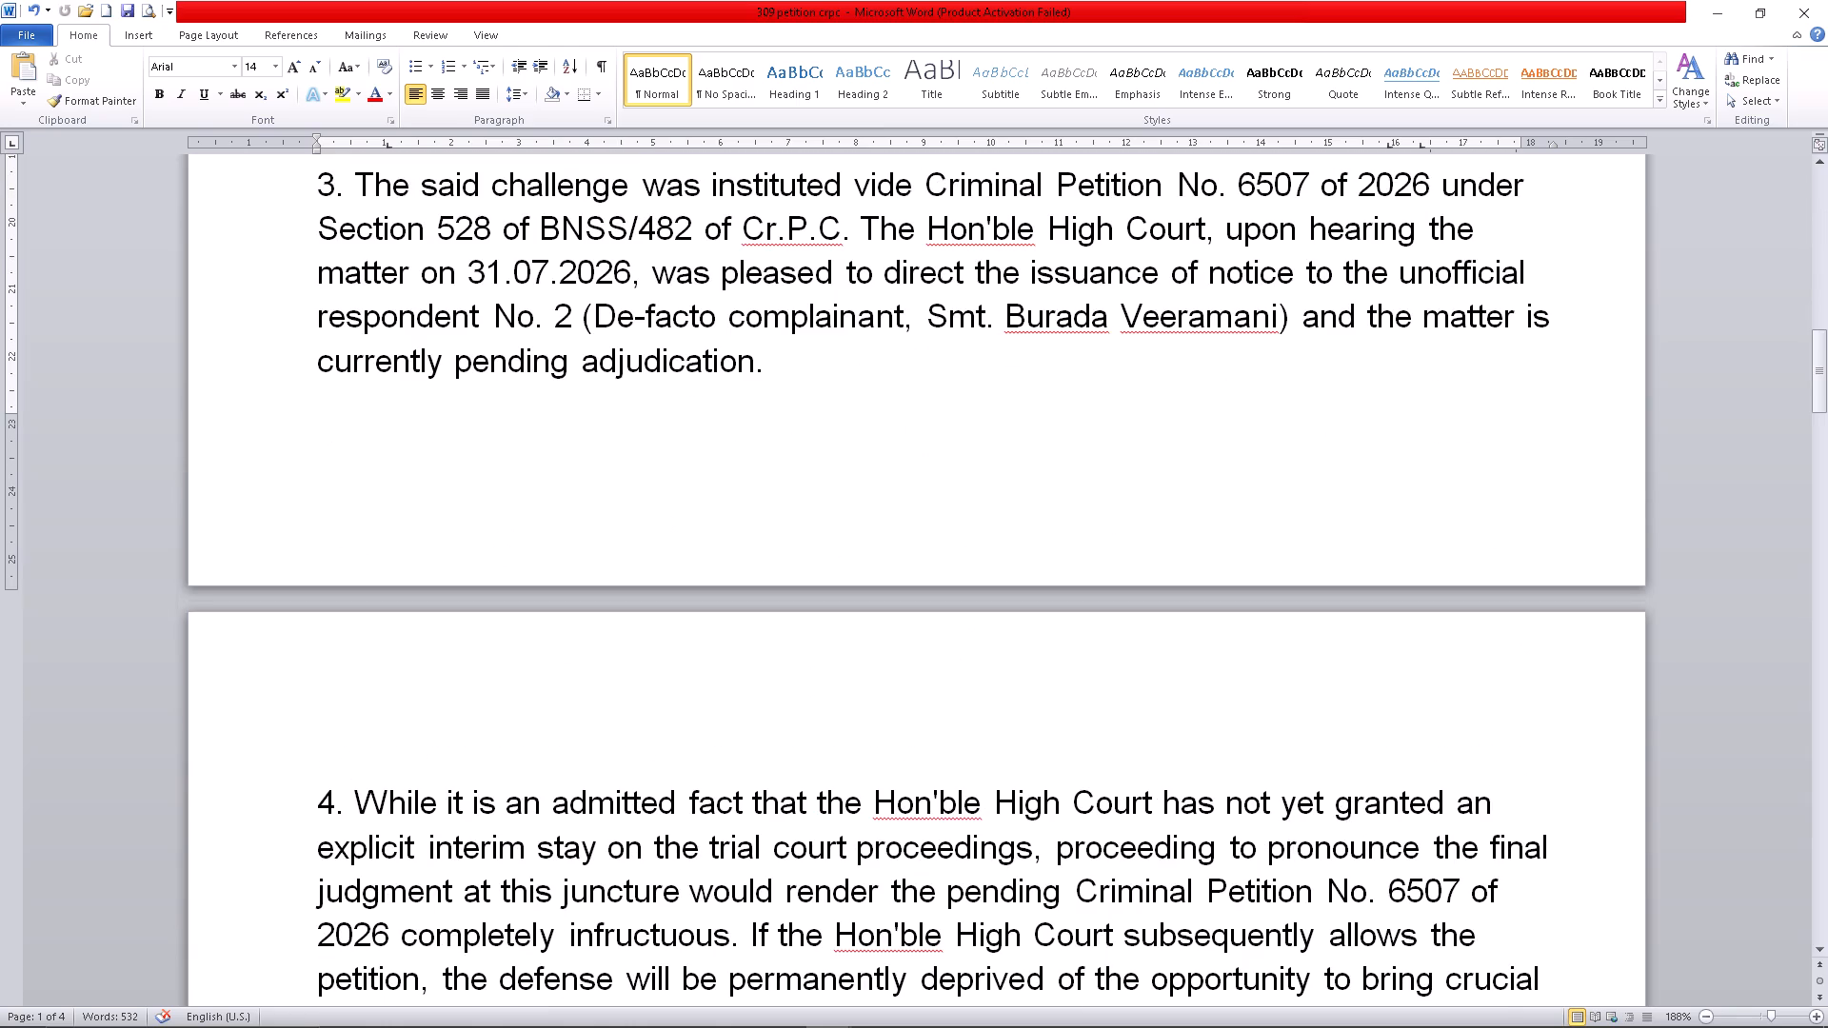
{"action": "scroll", "coordinate": [1081, 468], "scroll_direction": "down", "scroll_amount": 4}
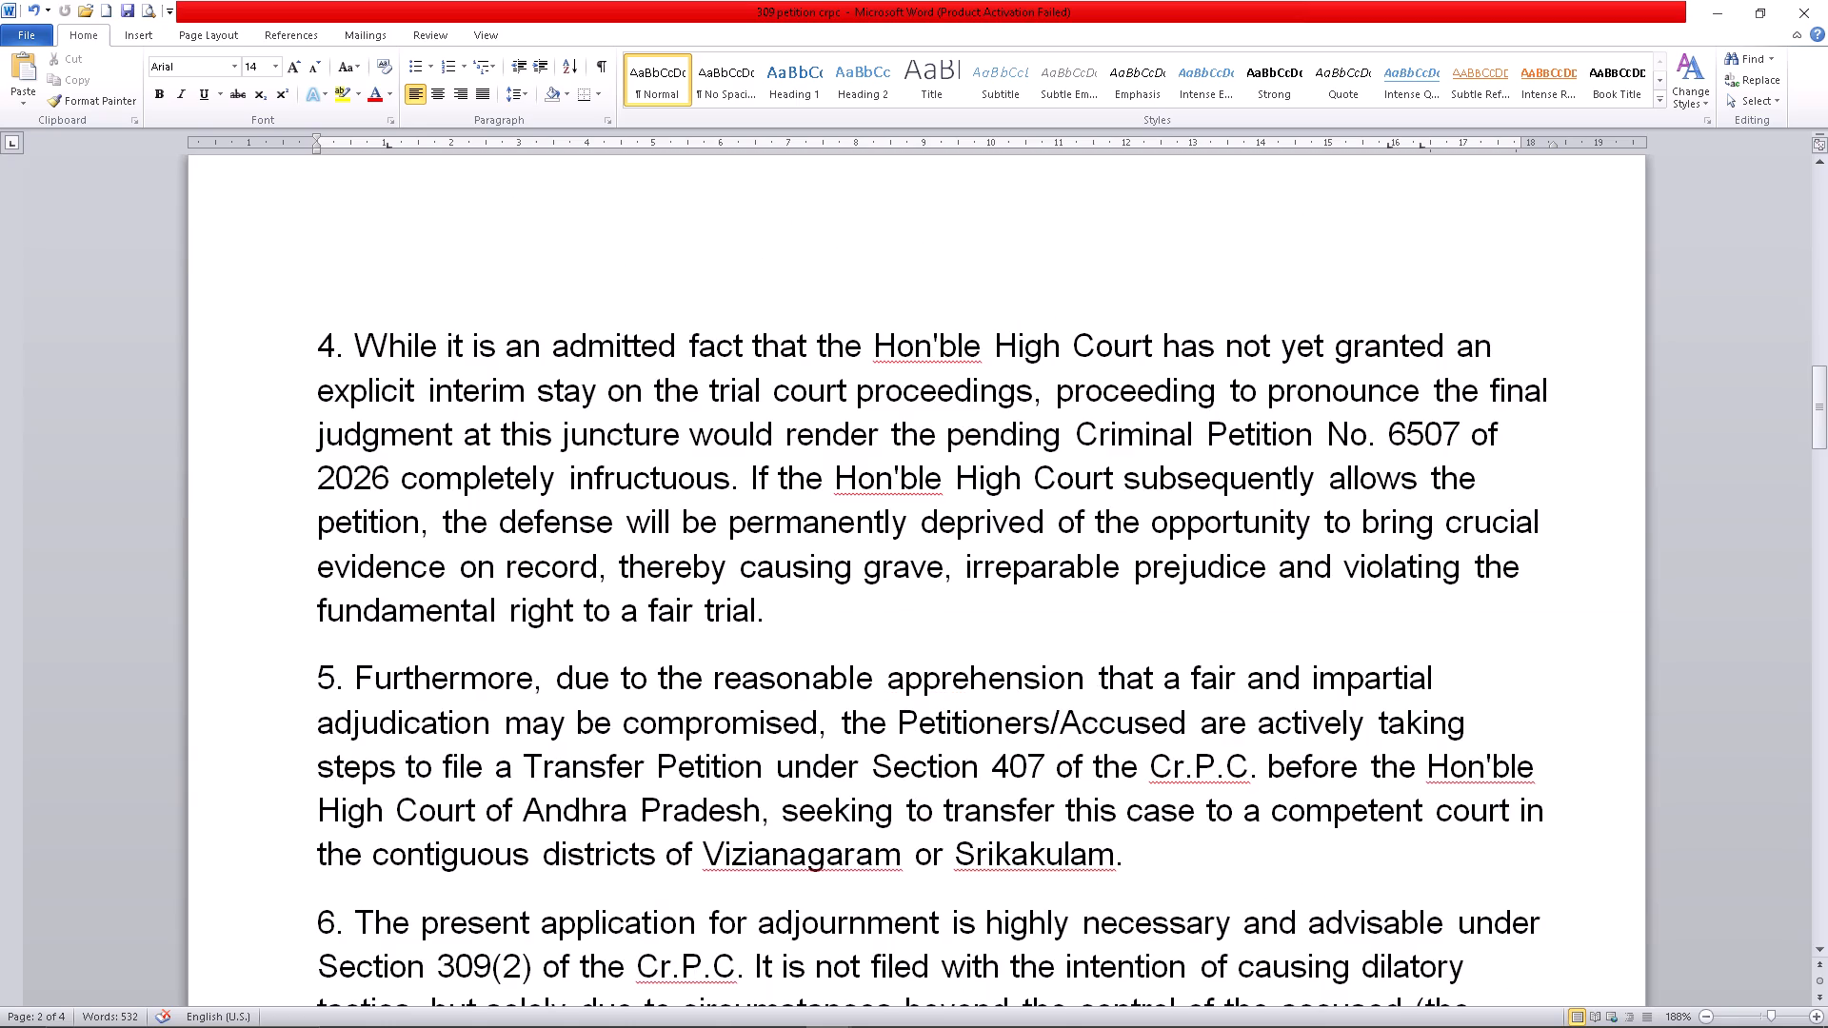
{"action": "scroll", "coordinate": [751, 480], "scroll_direction": "down", "scroll_amount": 5}
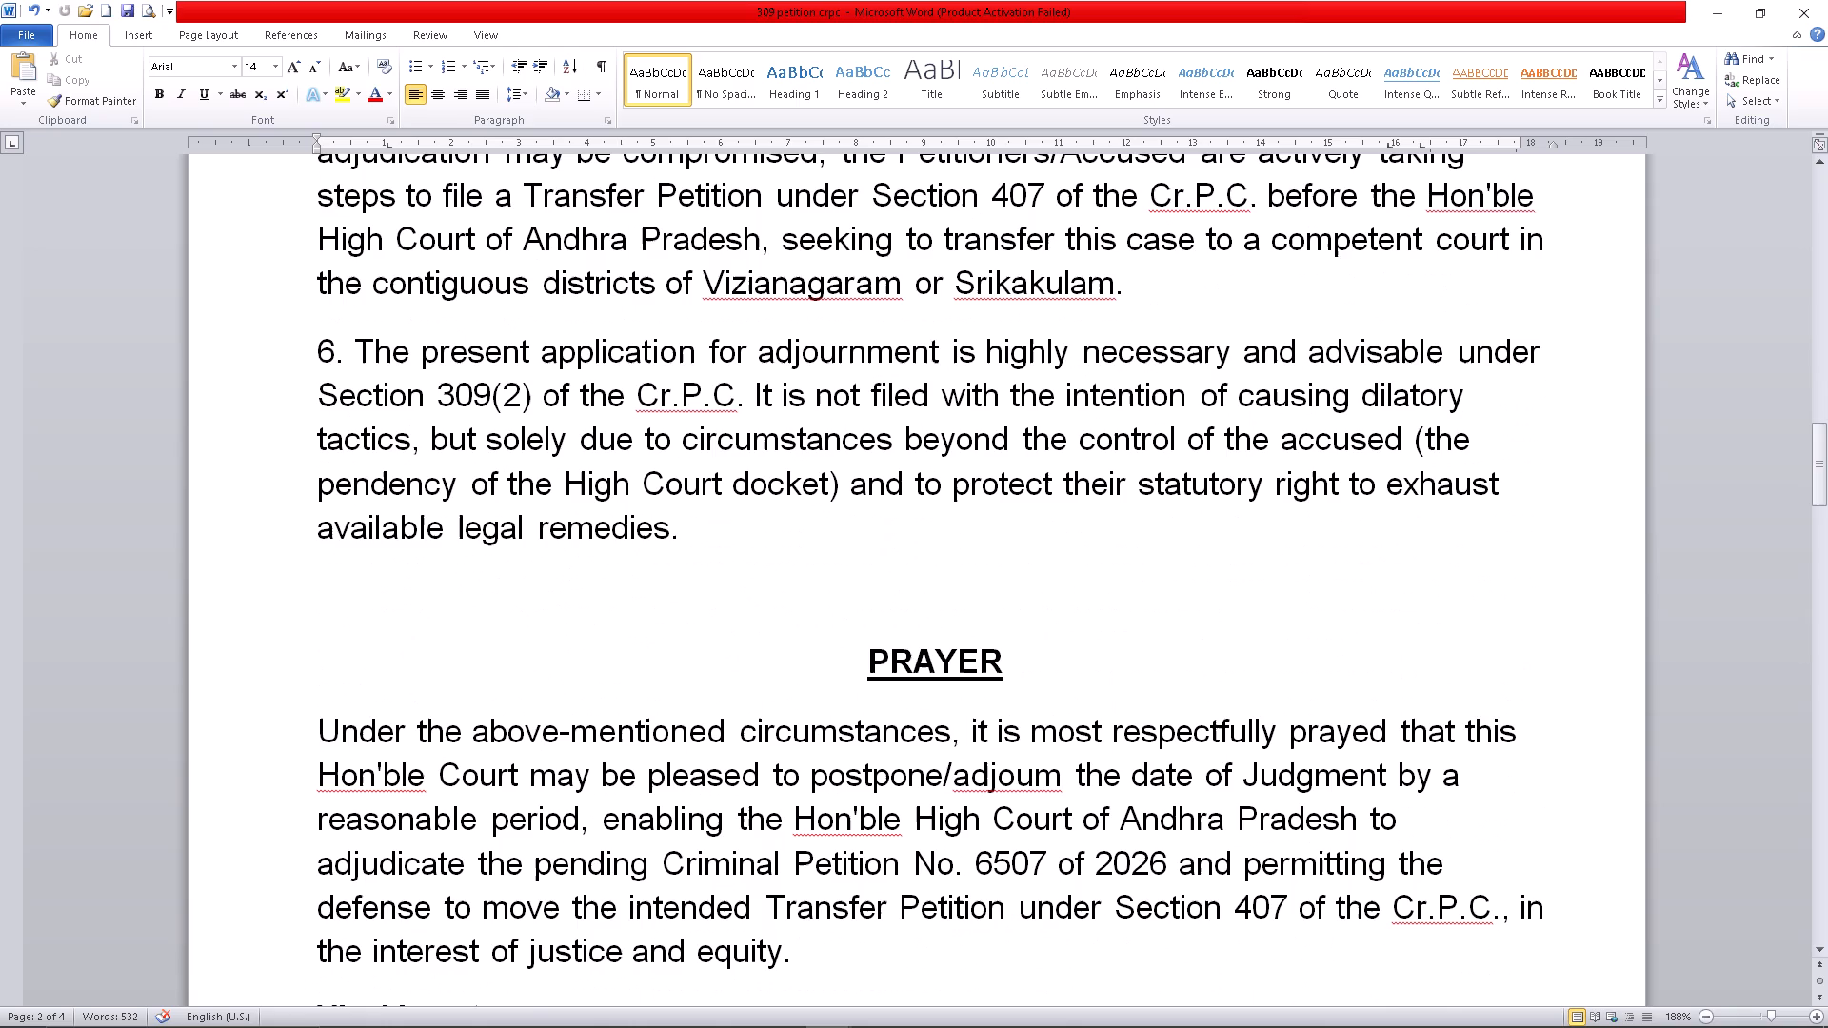
{"action": "scroll", "coordinate": [723, 469], "scroll_direction": "down", "scroll_amount": 5}
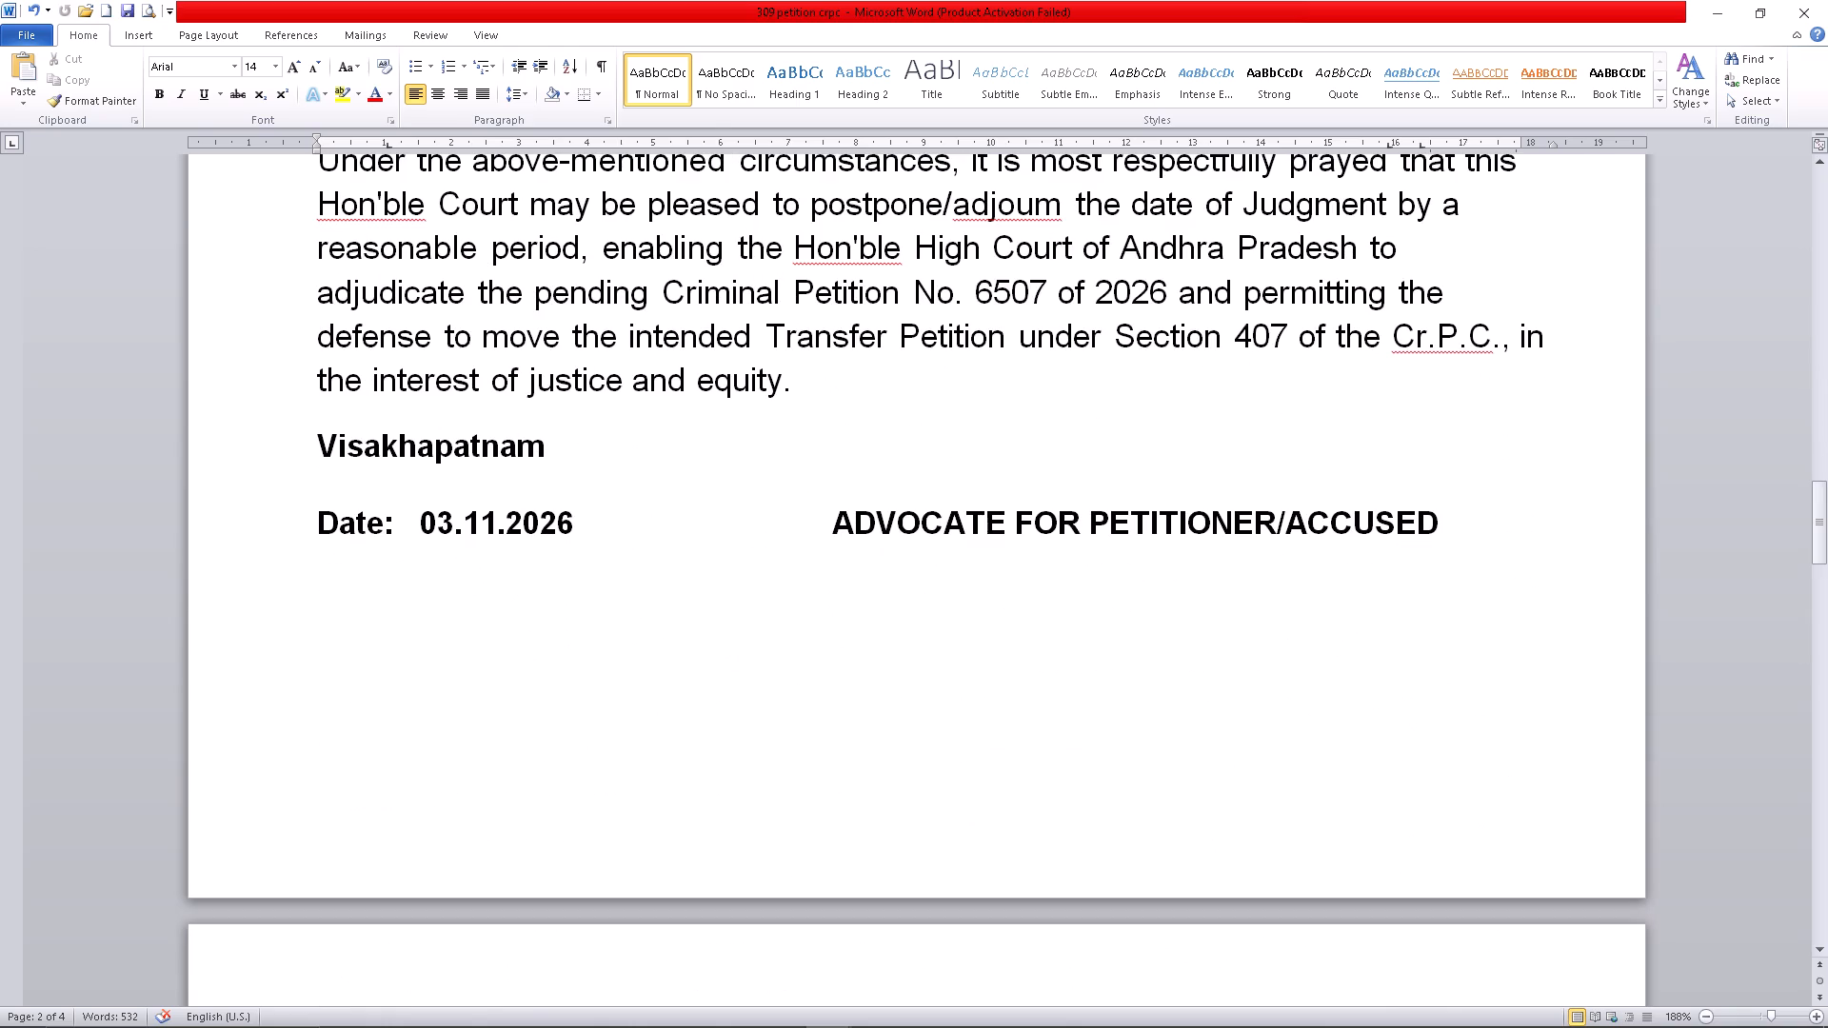
{"action": "left_click", "coordinate": [809, 389]}
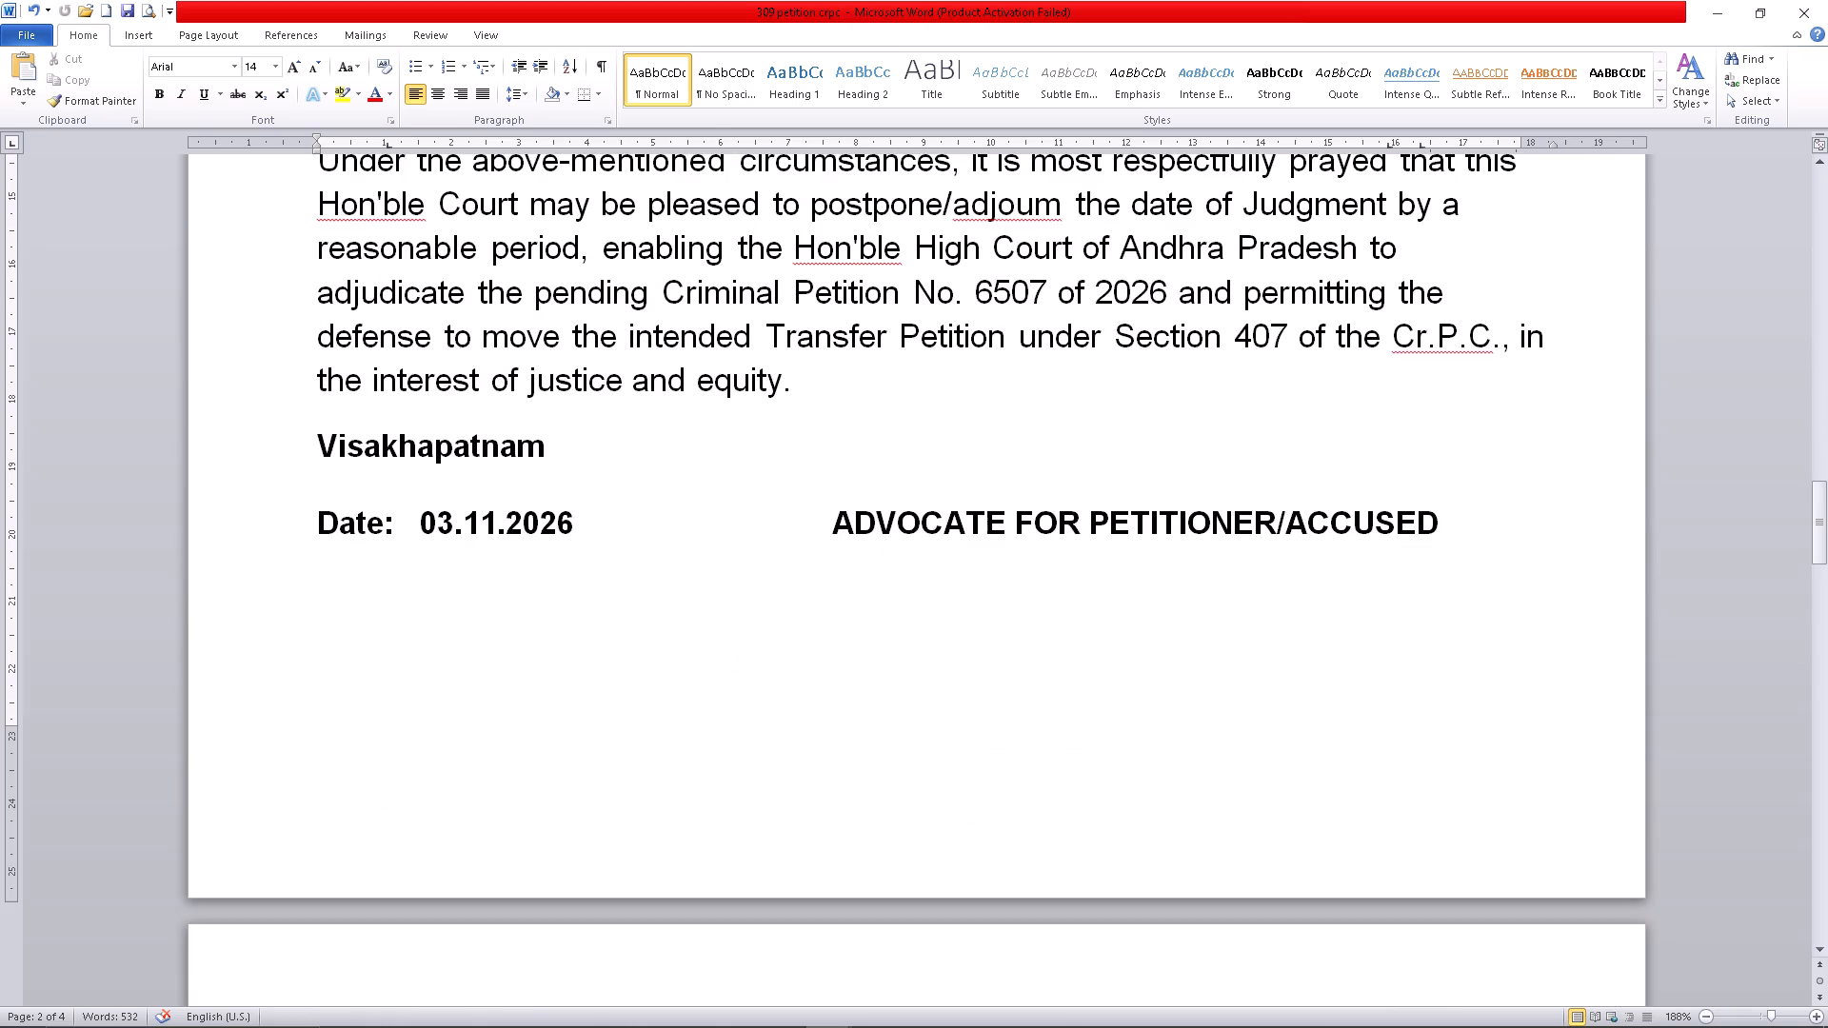
{"action": "key", "text": "Return"}
{"action": "key", "text": "Return"}
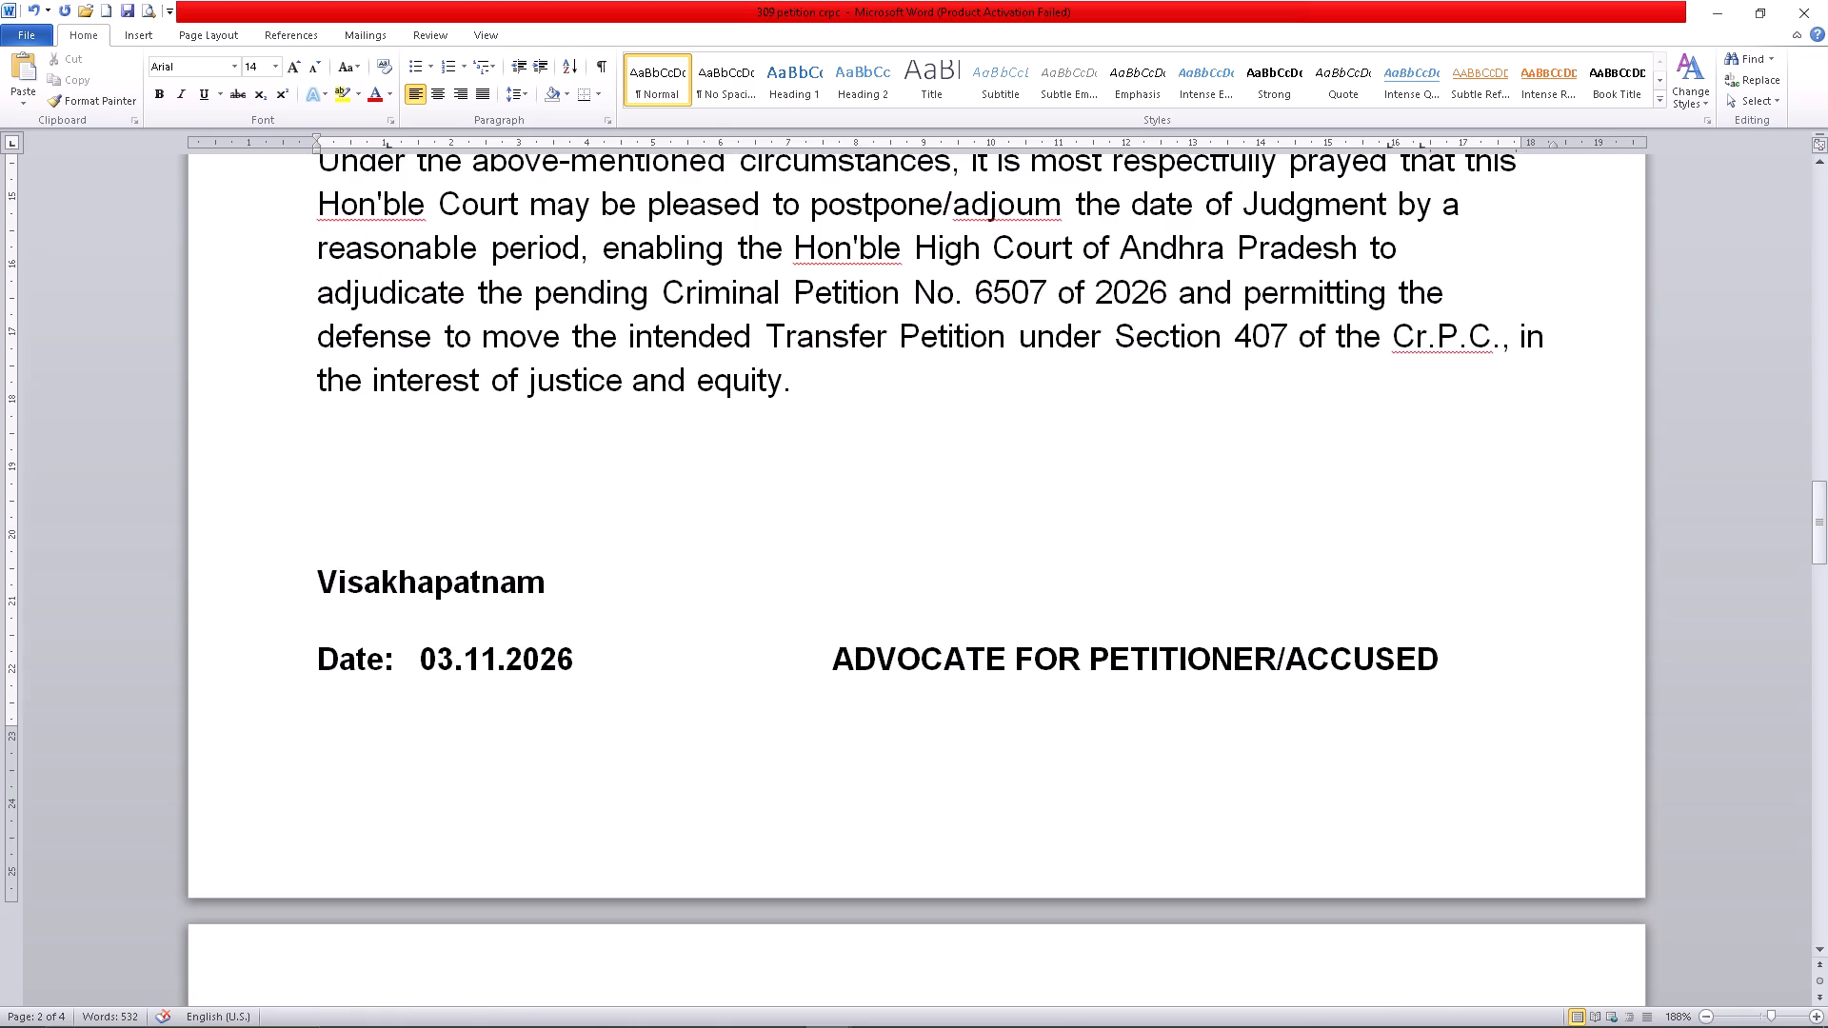
Review the petition's numbered paragraphs, court caption and prayer through to the docket page.
{"action": "scroll", "coordinate": [1063, 488], "scroll_direction": "up", "scroll_amount": 6}
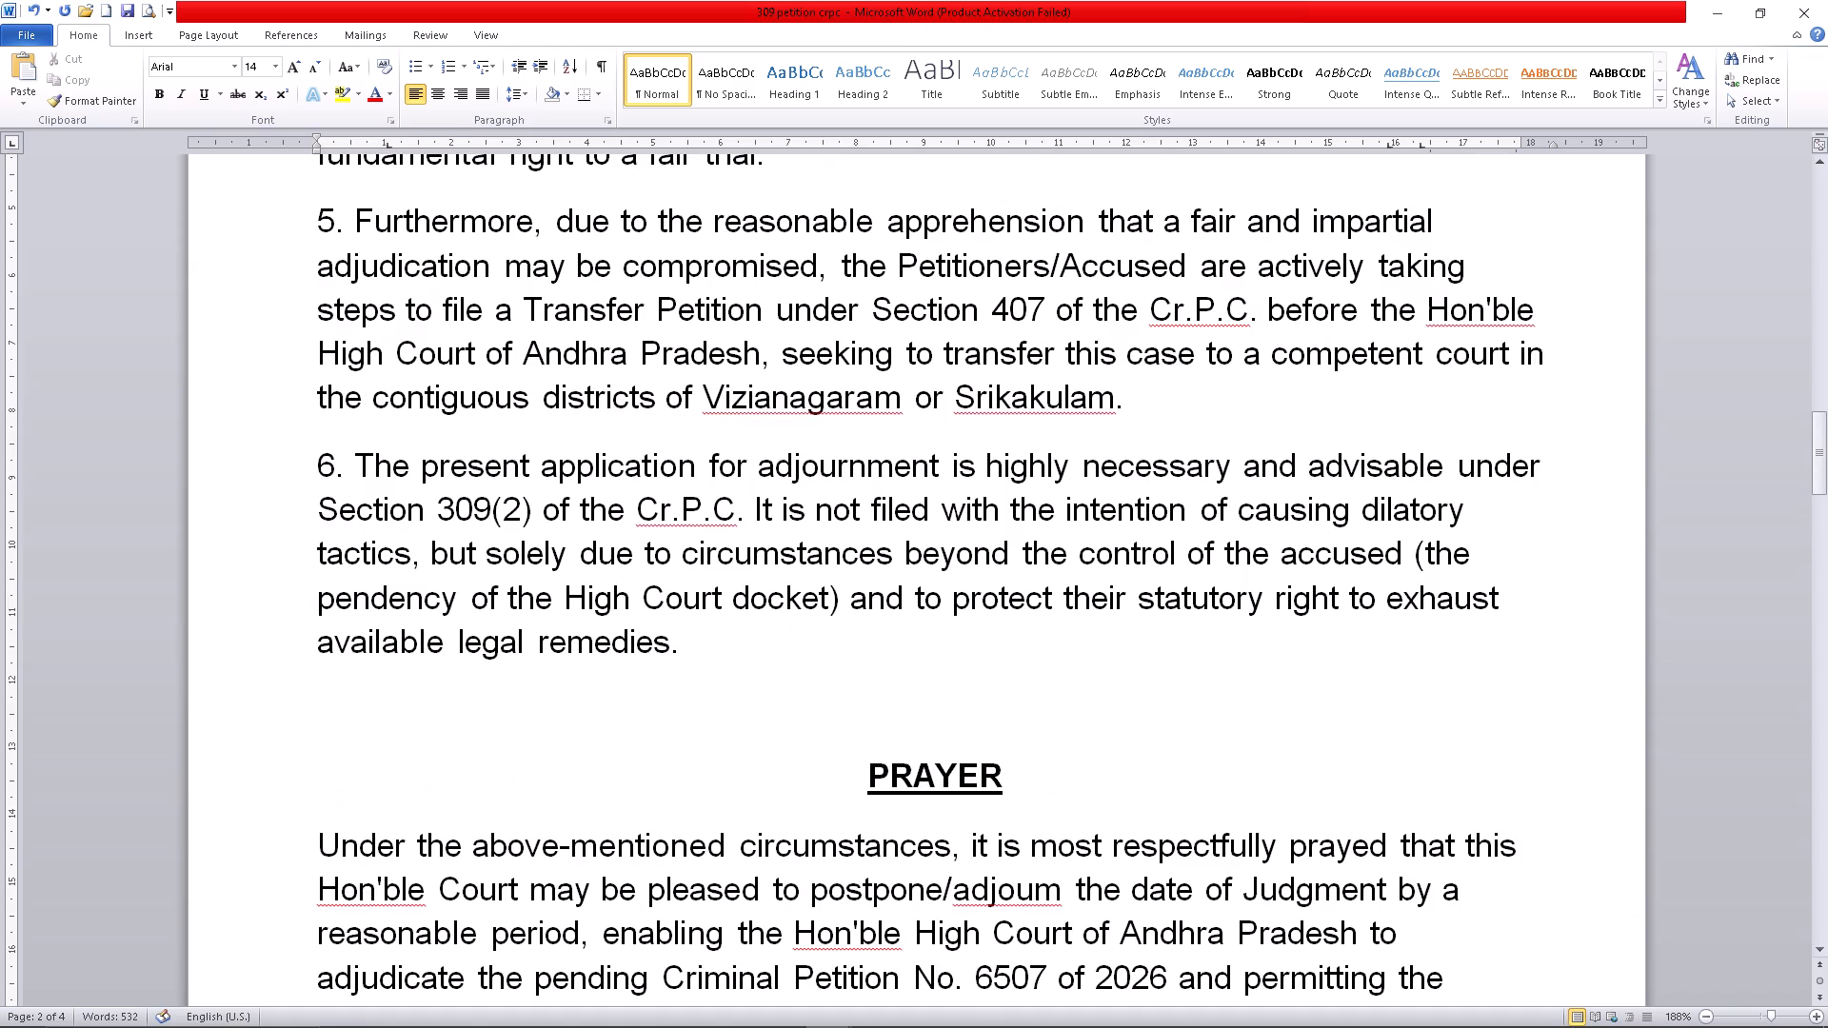
{"action": "scroll", "coordinate": [865, 519], "scroll_direction": "up", "scroll_amount": 11}
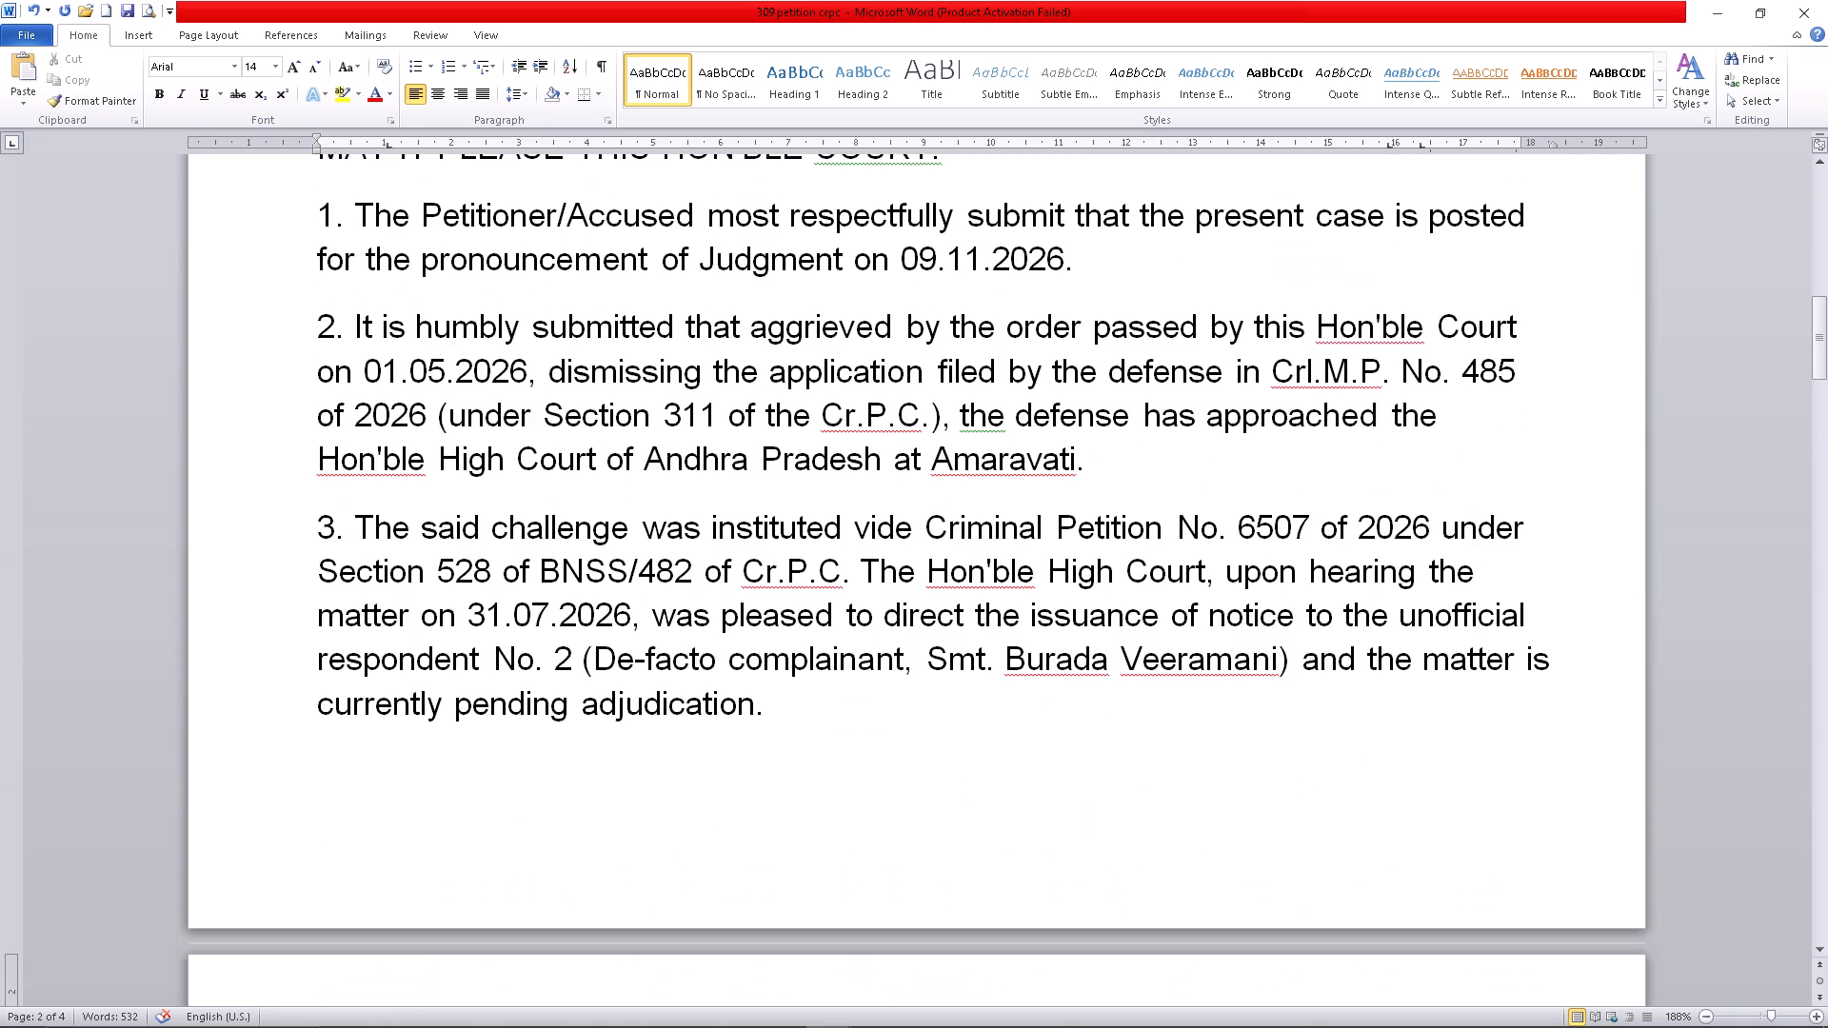
{"action": "scroll", "coordinate": [1215, 539], "scroll_direction": "up", "scroll_amount": 1}
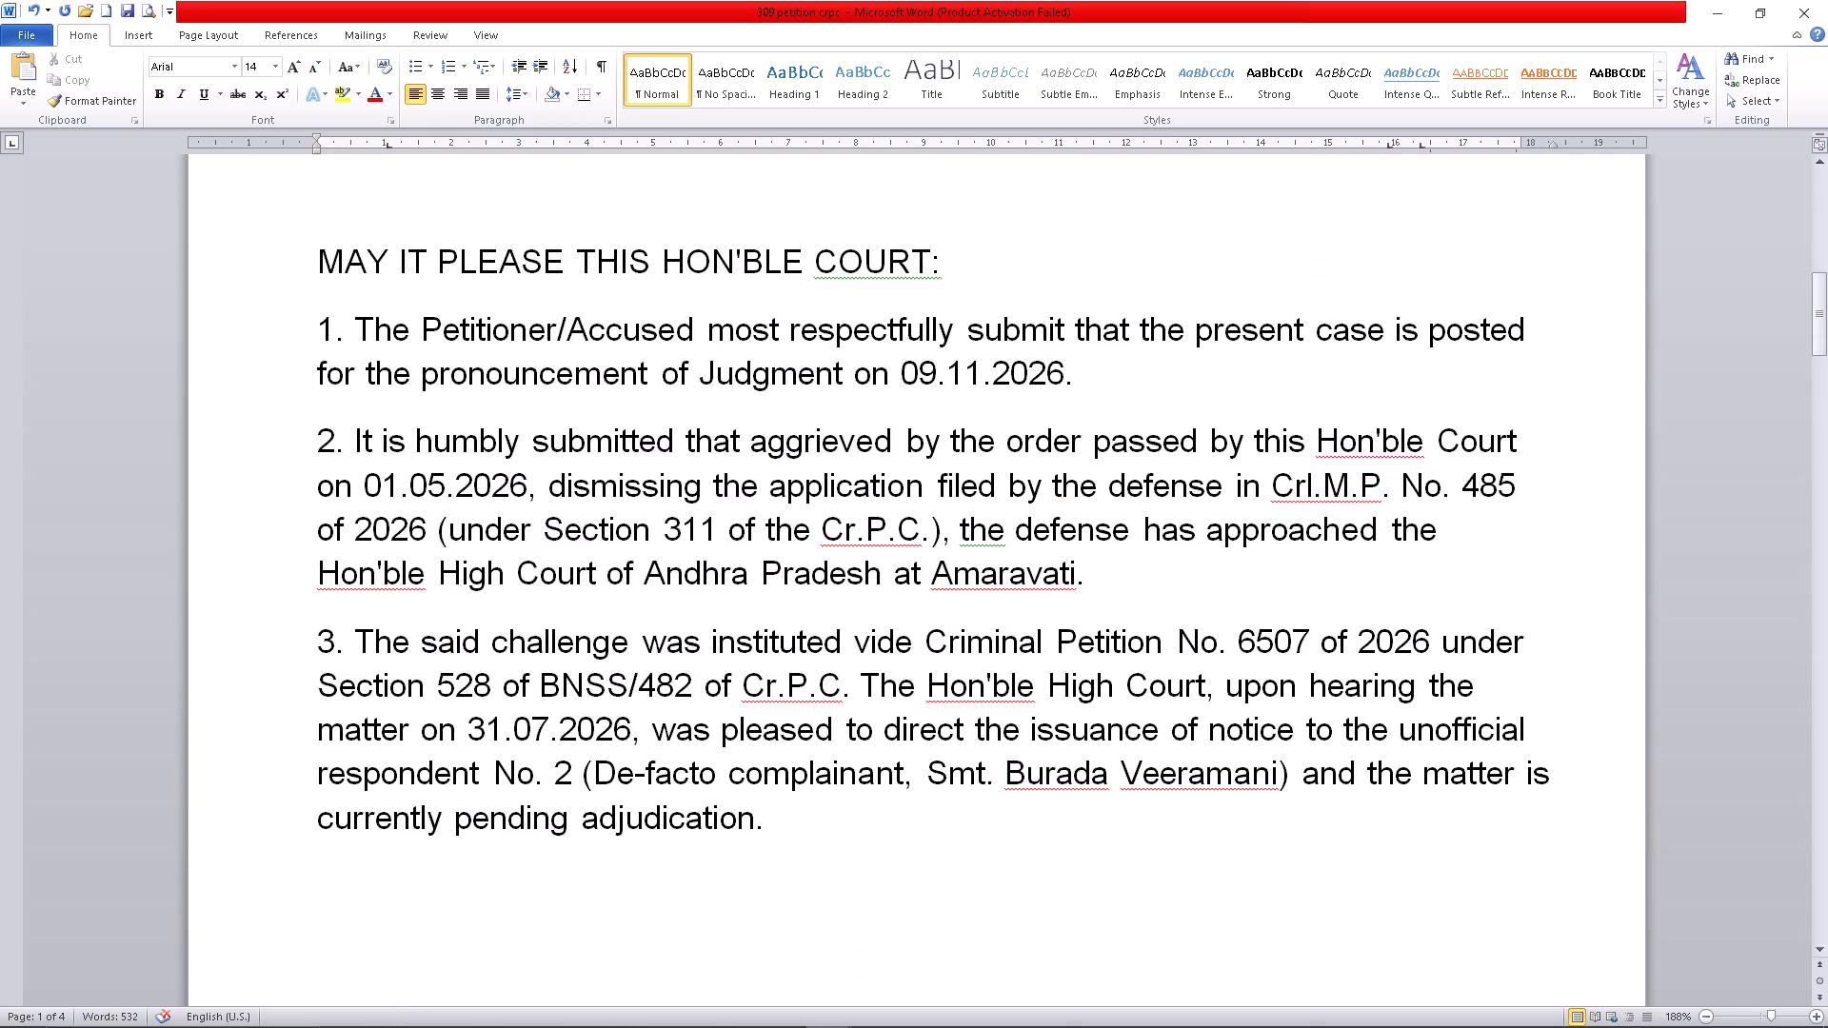
{"action": "scroll", "coordinate": [911, 638], "scroll_direction": "up", "scroll_amount": 7}
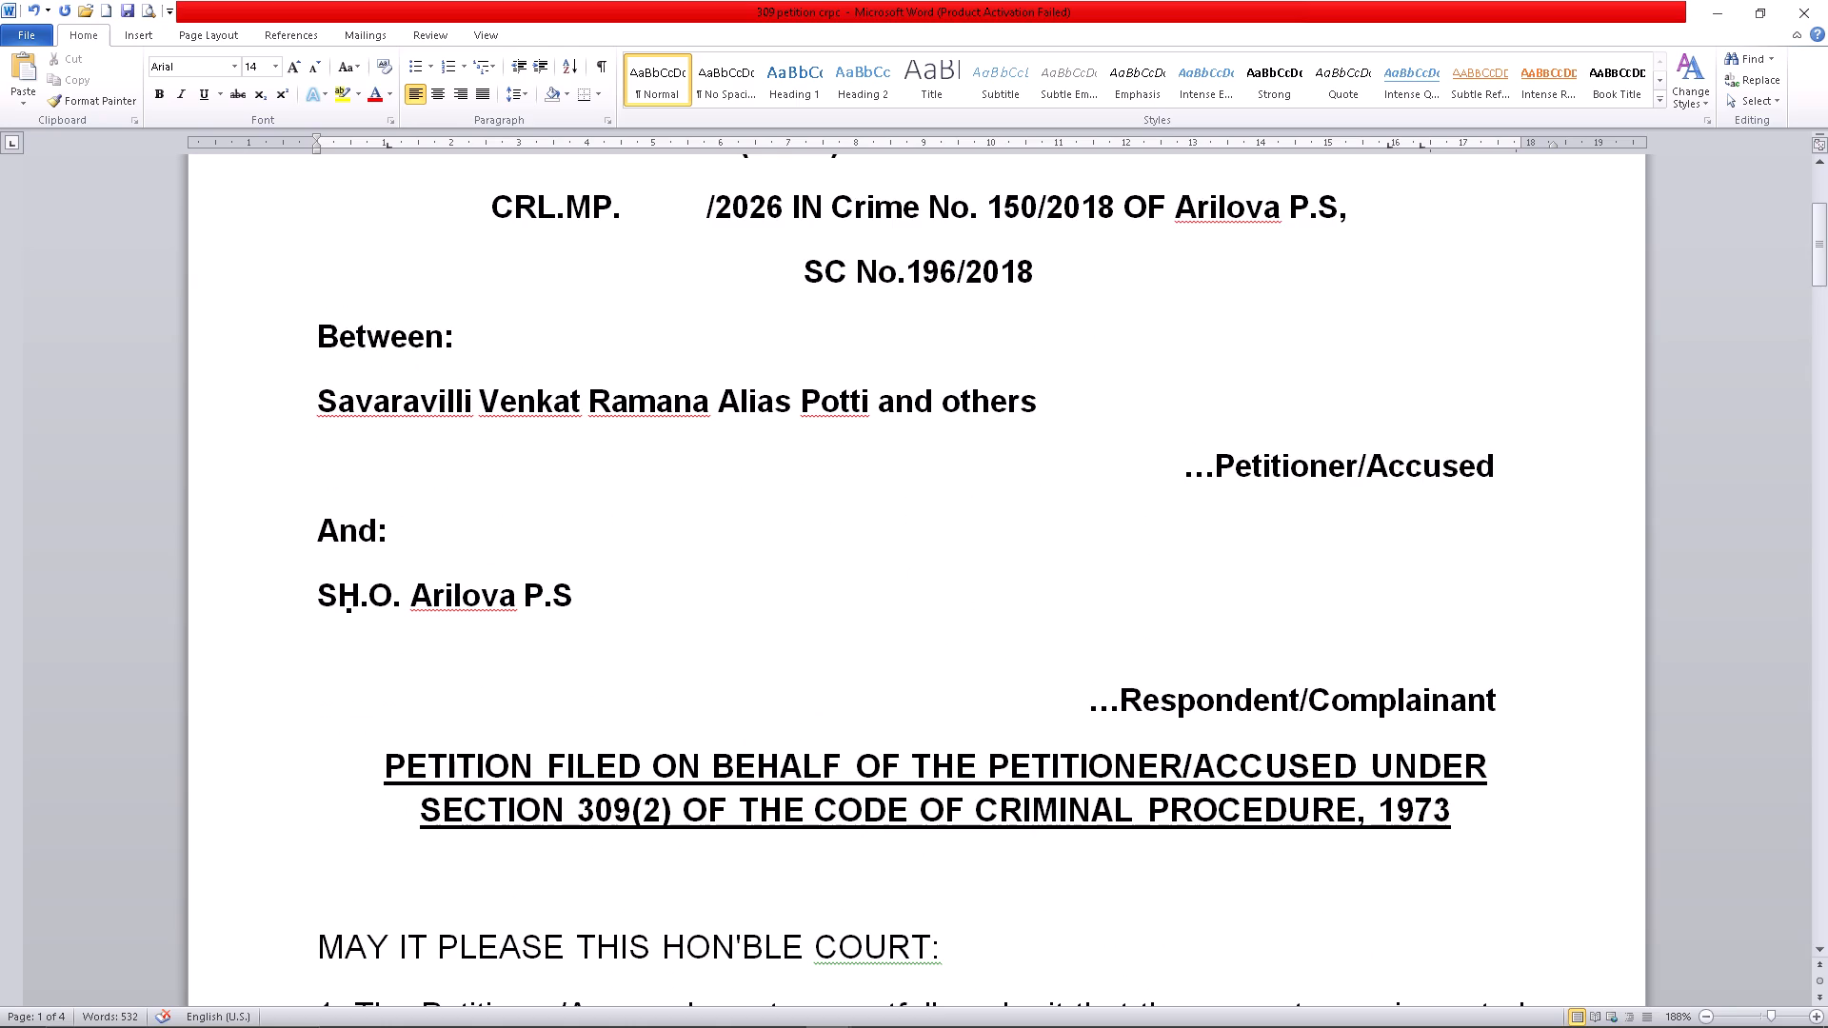
{"action": "scroll", "coordinate": [962, 538], "scroll_direction": "up", "scroll_amount": 5}
{"action": "scroll", "coordinate": [971, 541], "scroll_direction": "down", "scroll_amount": 7}
{"action": "scroll", "coordinate": [1140, 563], "scroll_direction": "down", "scroll_amount": 11}
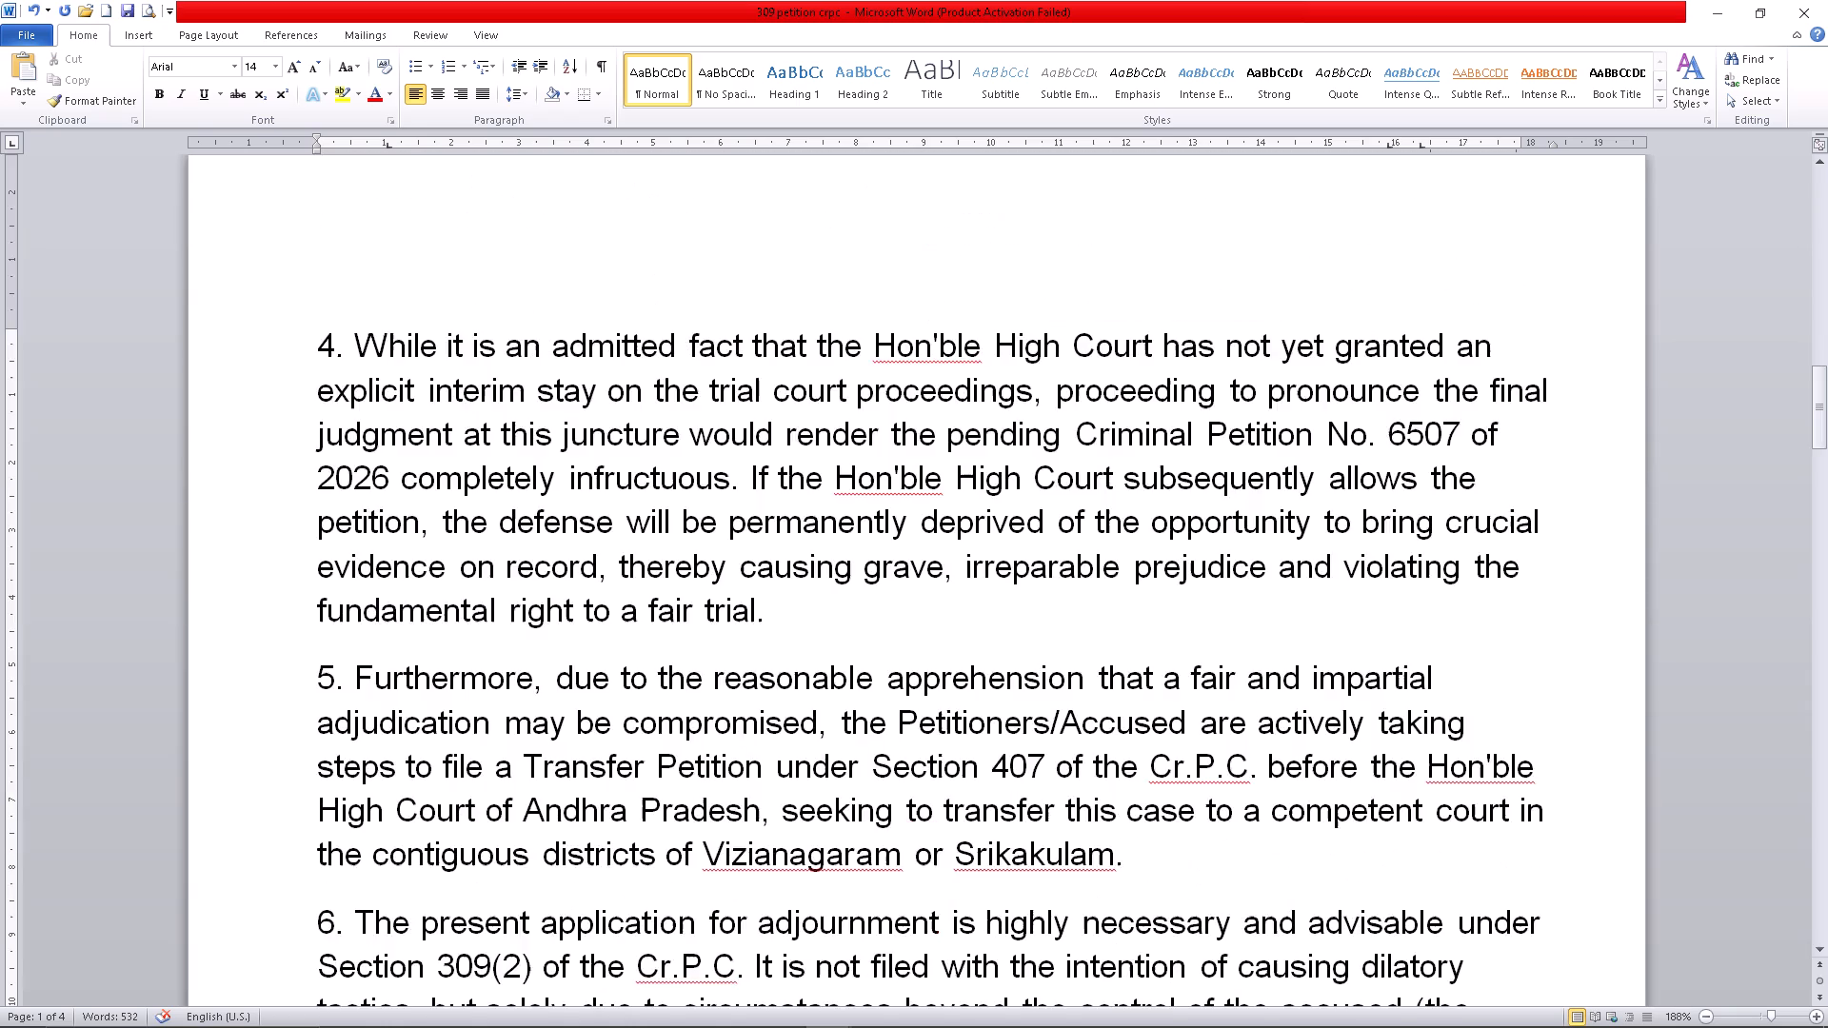
{"action": "scroll", "coordinate": [1162, 566], "scroll_direction": "down", "scroll_amount": 20}
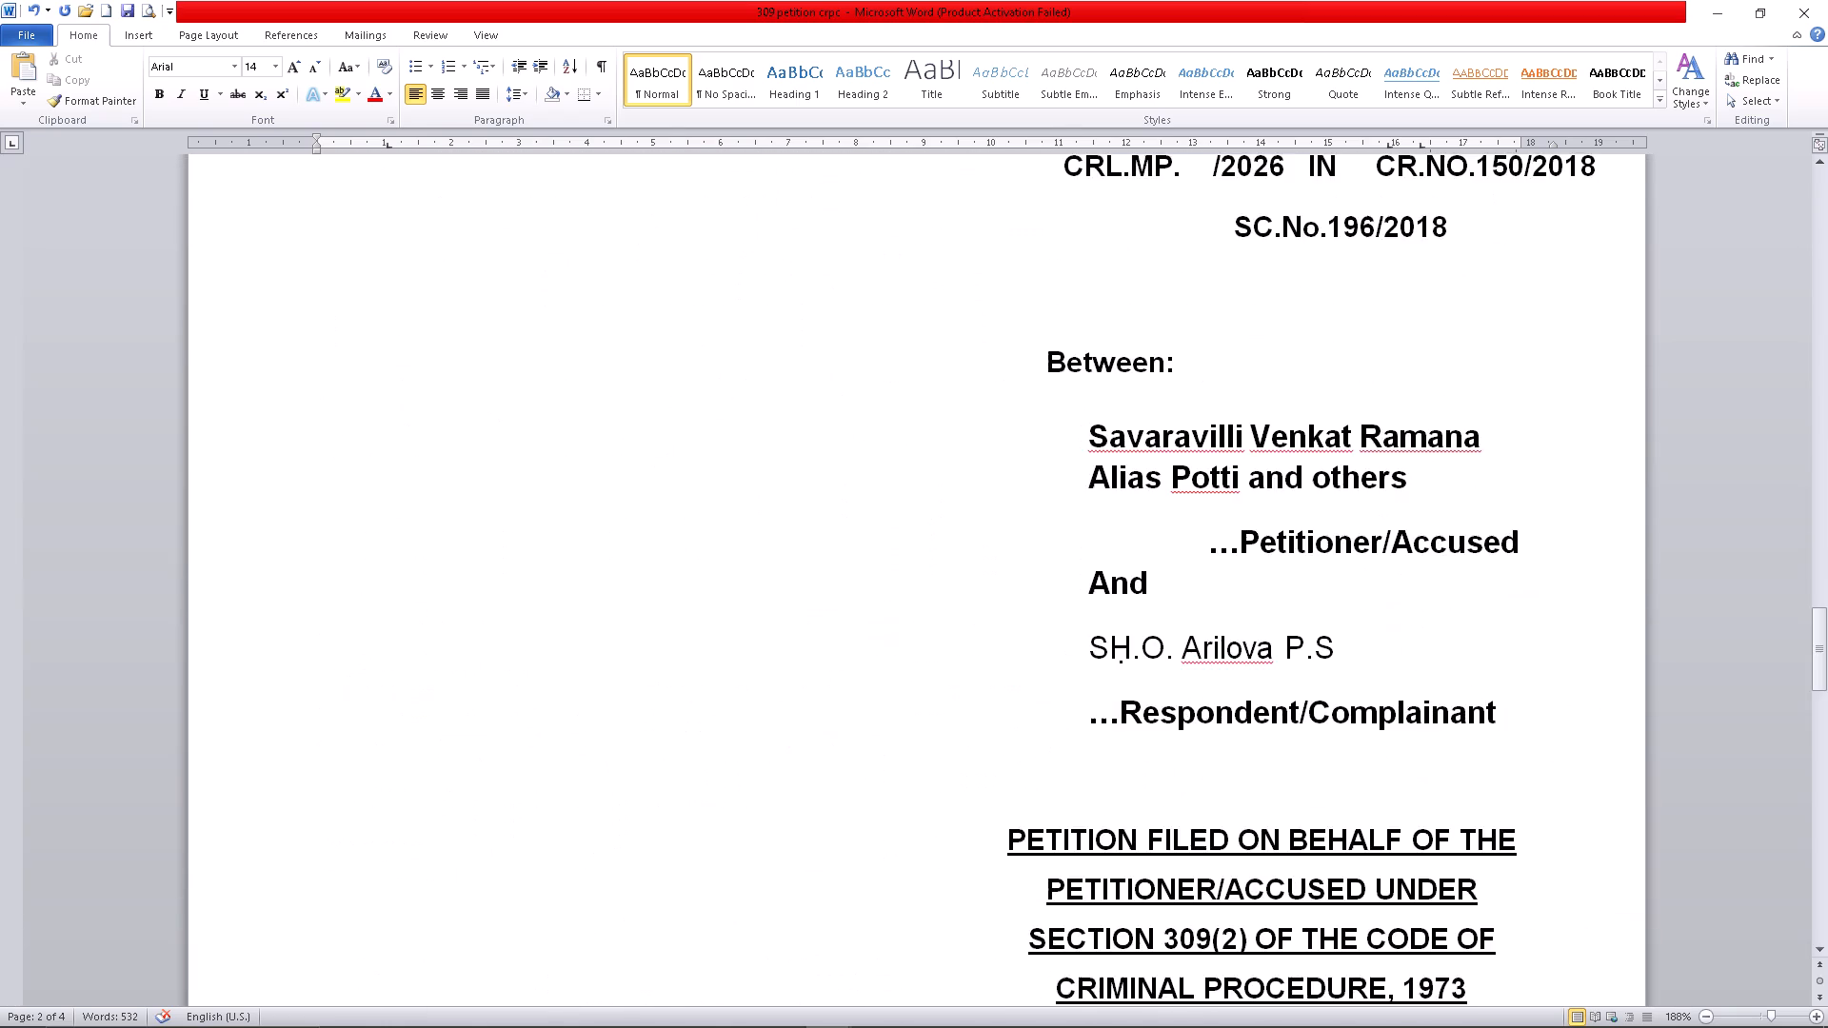
Delete the two blank lines above the court heading on the petition's docket page.
{"action": "scroll", "coordinate": [1162, 567], "scroll_direction": "up", "scroll_amount": 6}
{"action": "left_click", "coordinate": [1120, 608]}
{"action": "key", "text": "BackSpace"}
{"action": "key", "text": "BackSpace"}
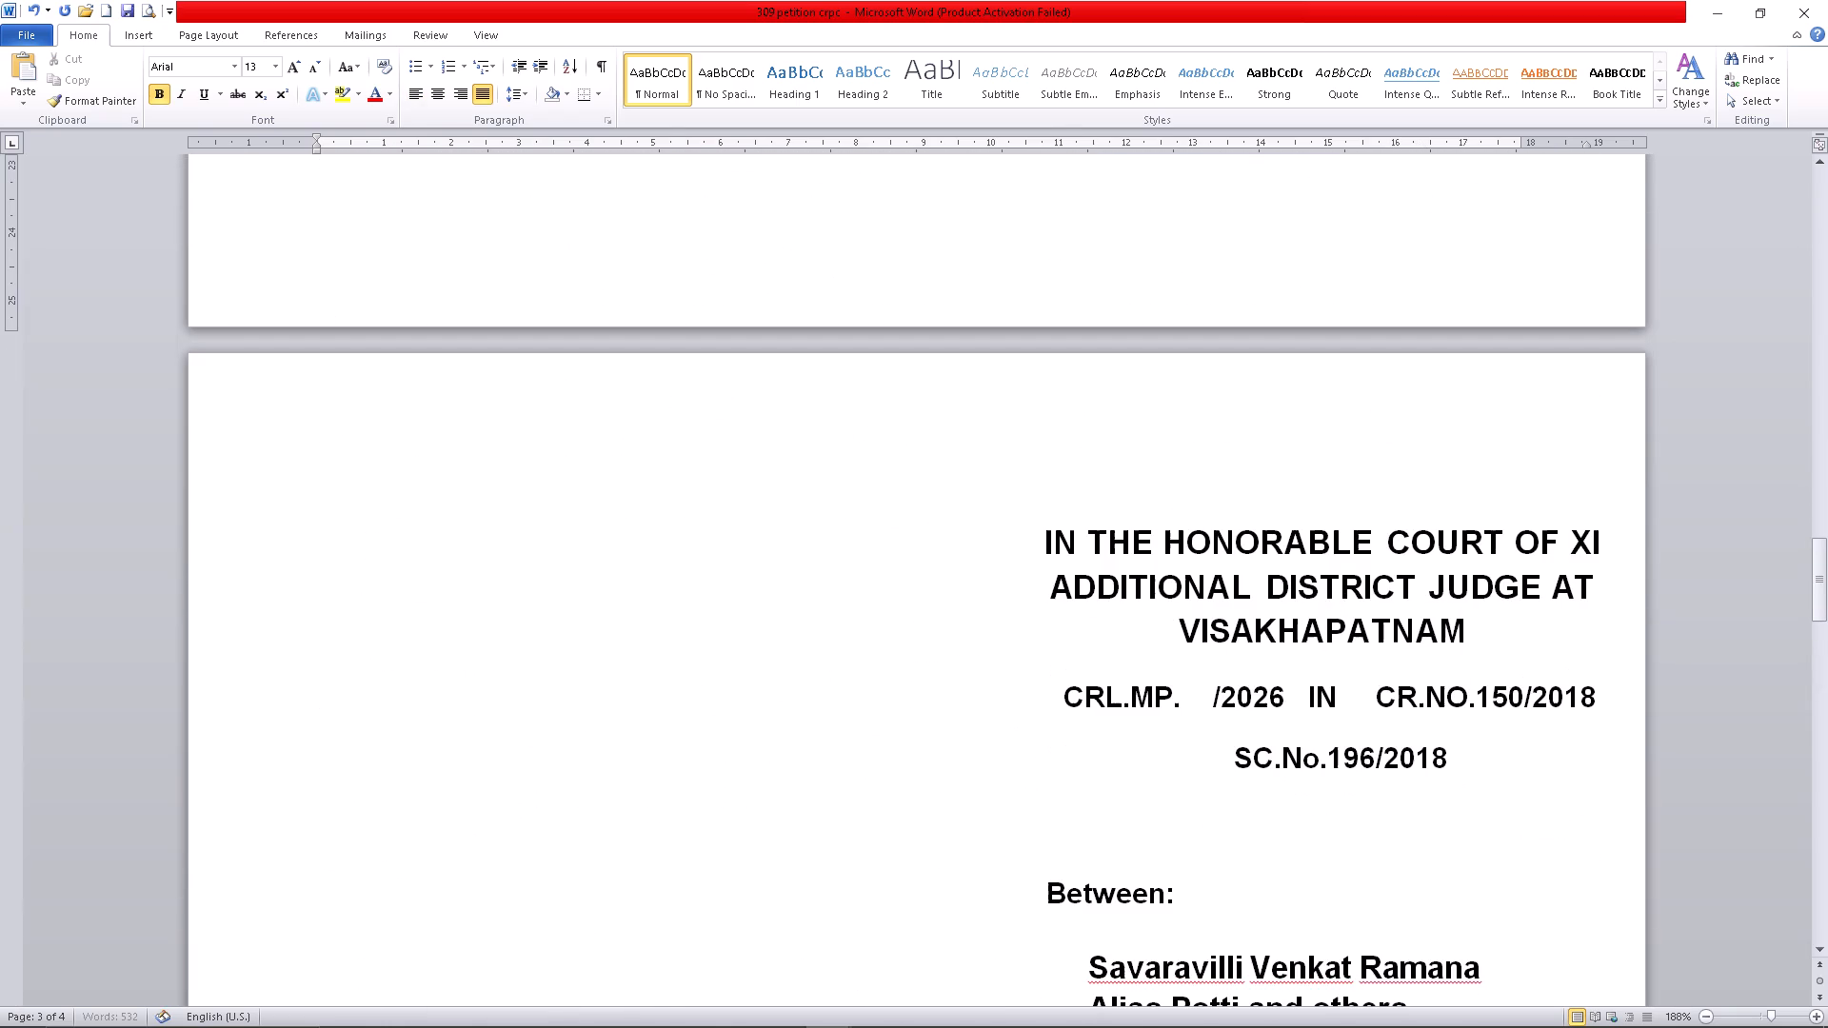
{"action": "left_click", "coordinate": [1199, 482]}
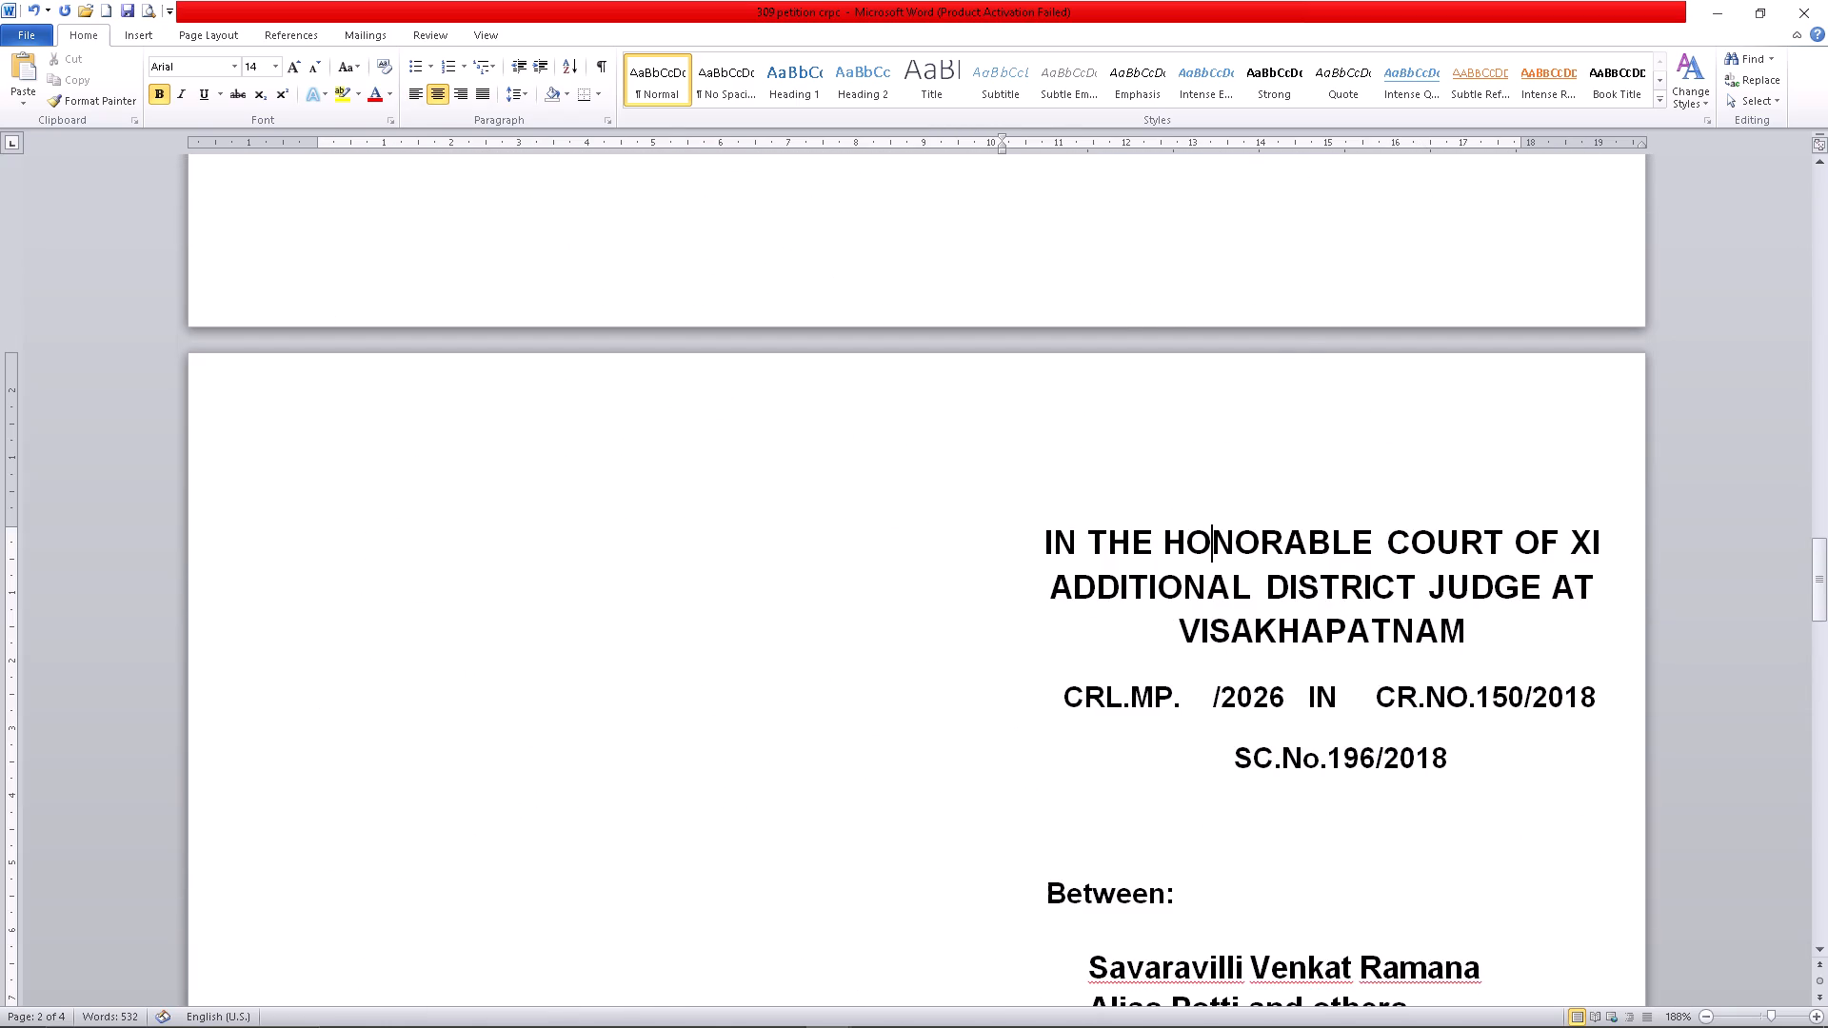
Check the docket page's case numbers, parties, petition title and filing details, and reread the prayer and paragraphs up to the caption.
{"action": "scroll", "coordinate": [1188, 522], "scroll_direction": "down", "scroll_amount": 7}
{"action": "scroll", "coordinate": [1301, 539], "scroll_direction": "down", "scroll_amount": 5}
{"action": "scroll", "coordinate": [1301, 539], "scroll_direction": "up", "scroll_amount": 3}
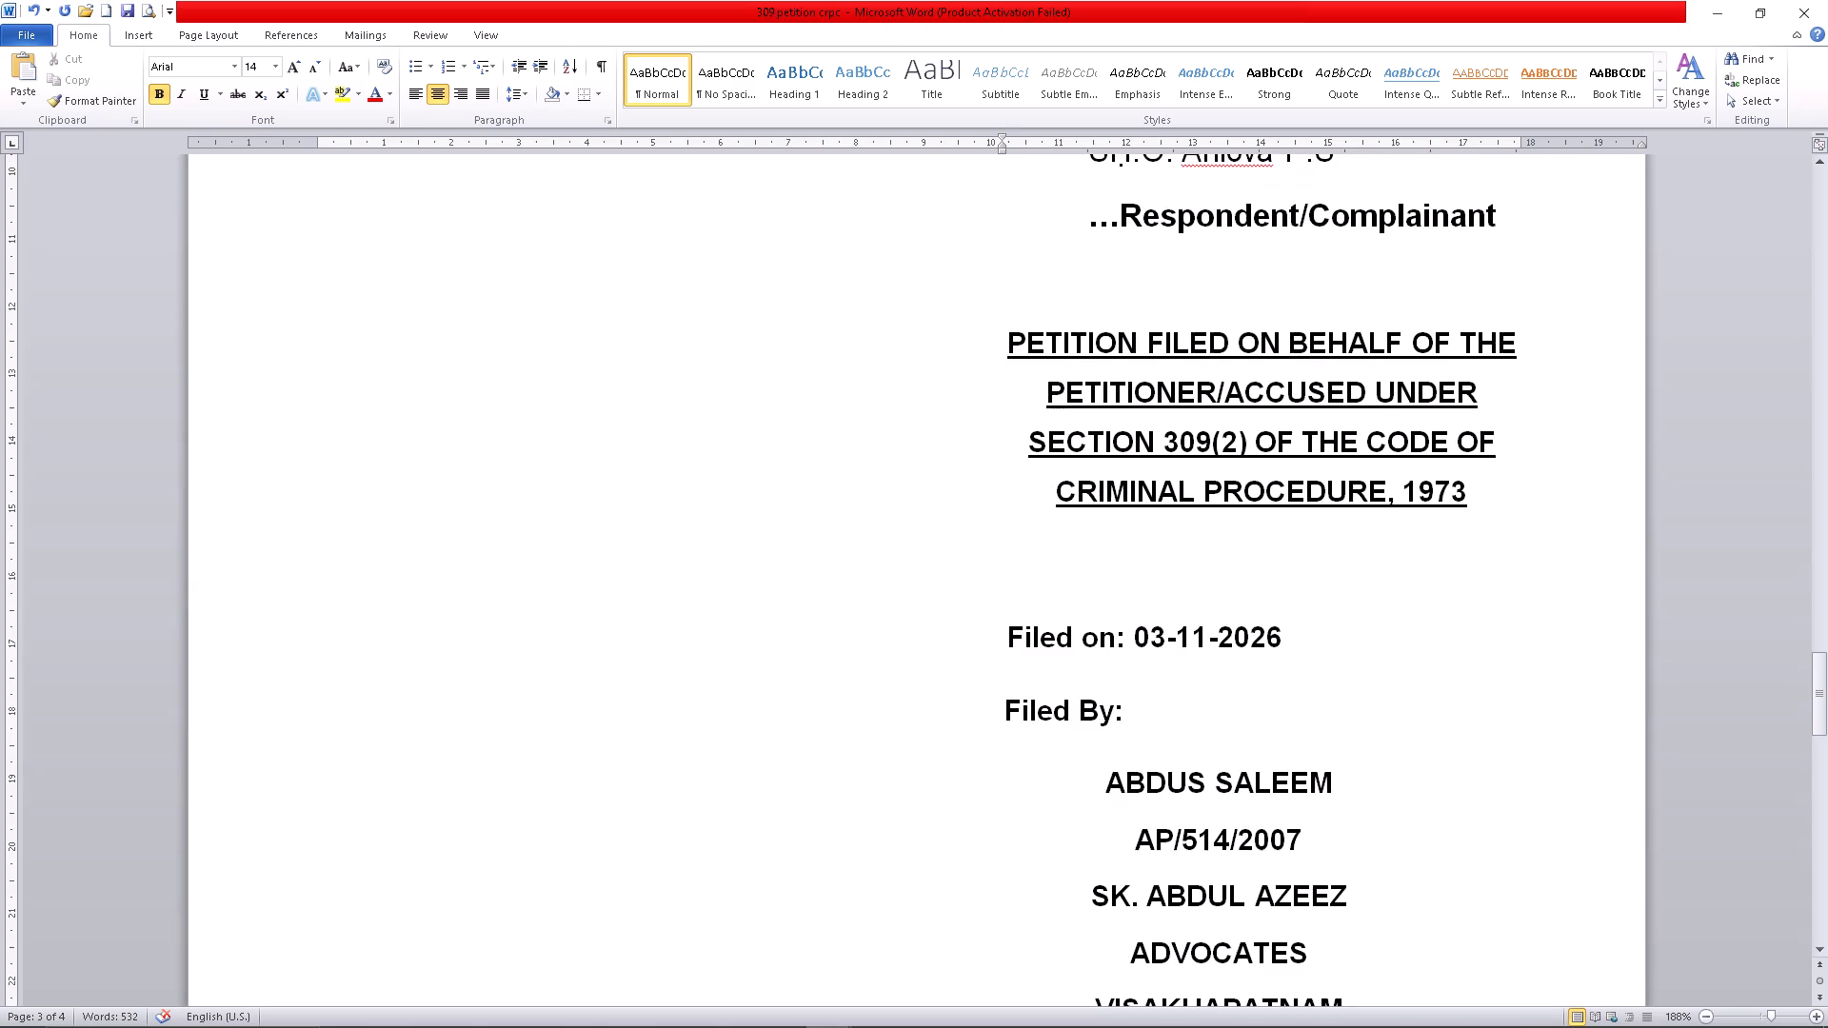
{"action": "scroll", "coordinate": [1474, 450], "scroll_direction": "up", "scroll_amount": 3}
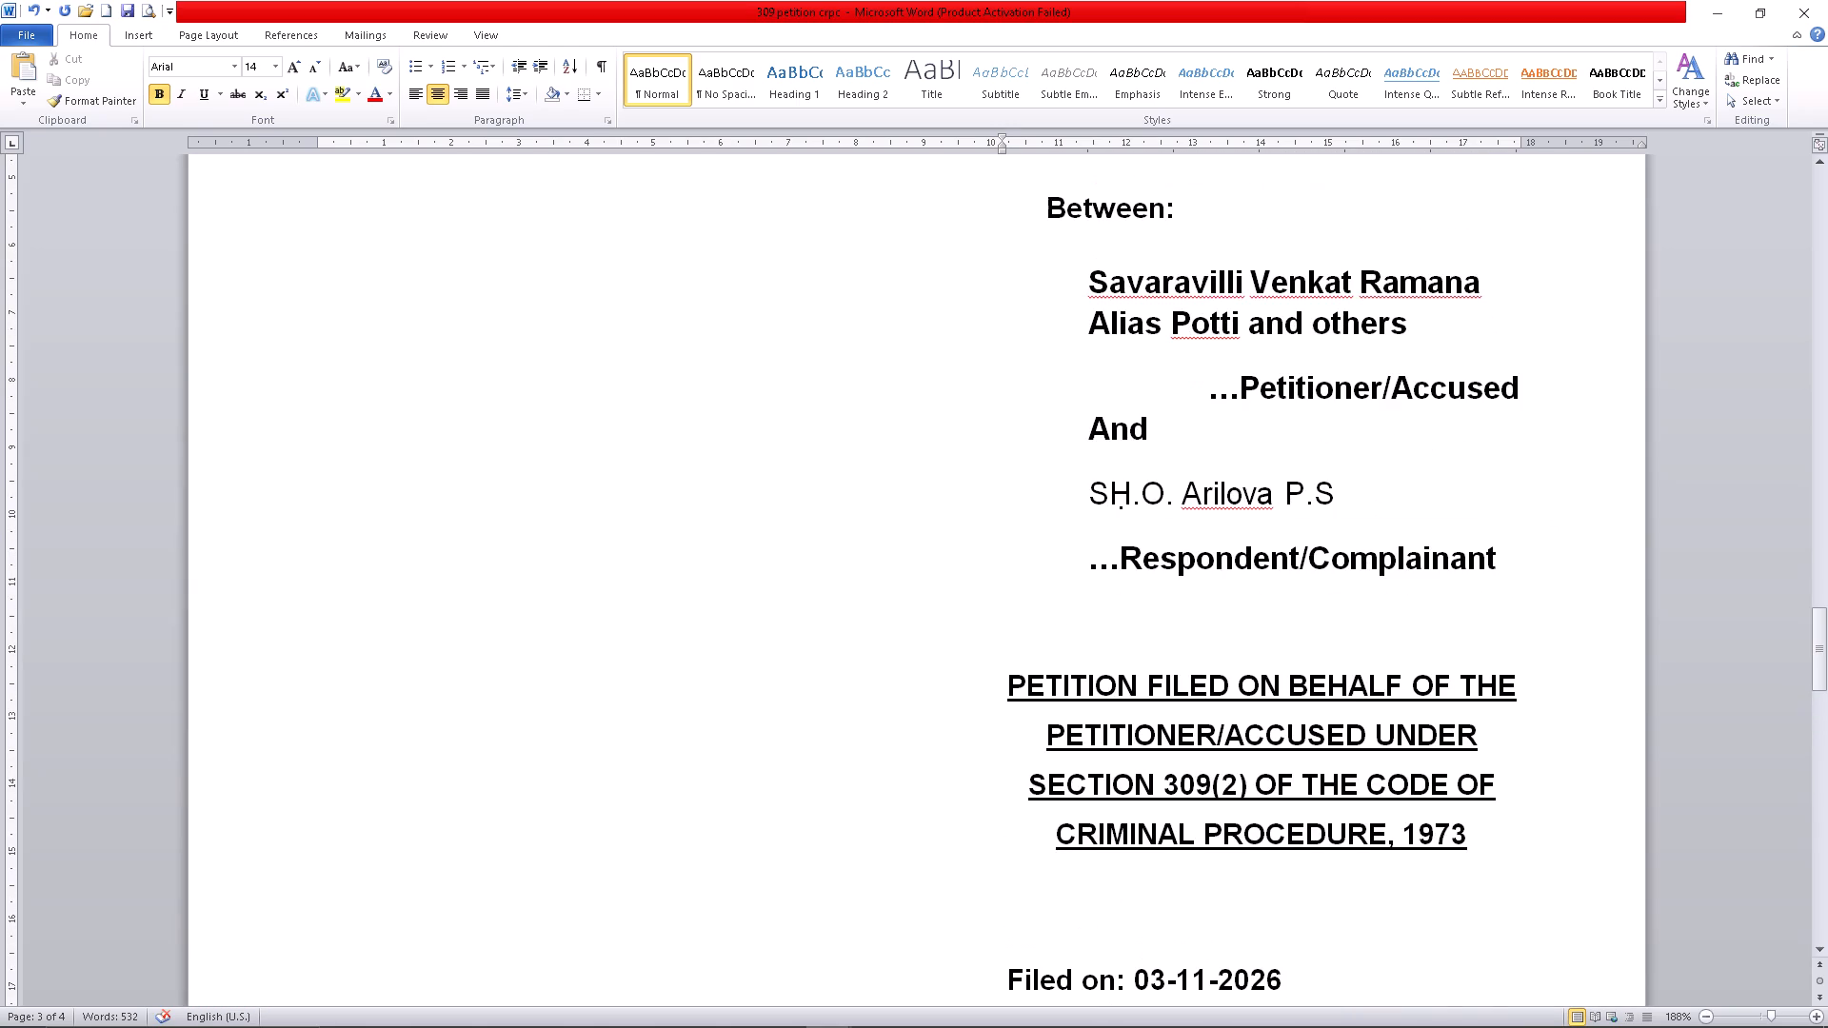
{"action": "scroll", "coordinate": [1431, 492], "scroll_direction": "up", "scroll_amount": 4}
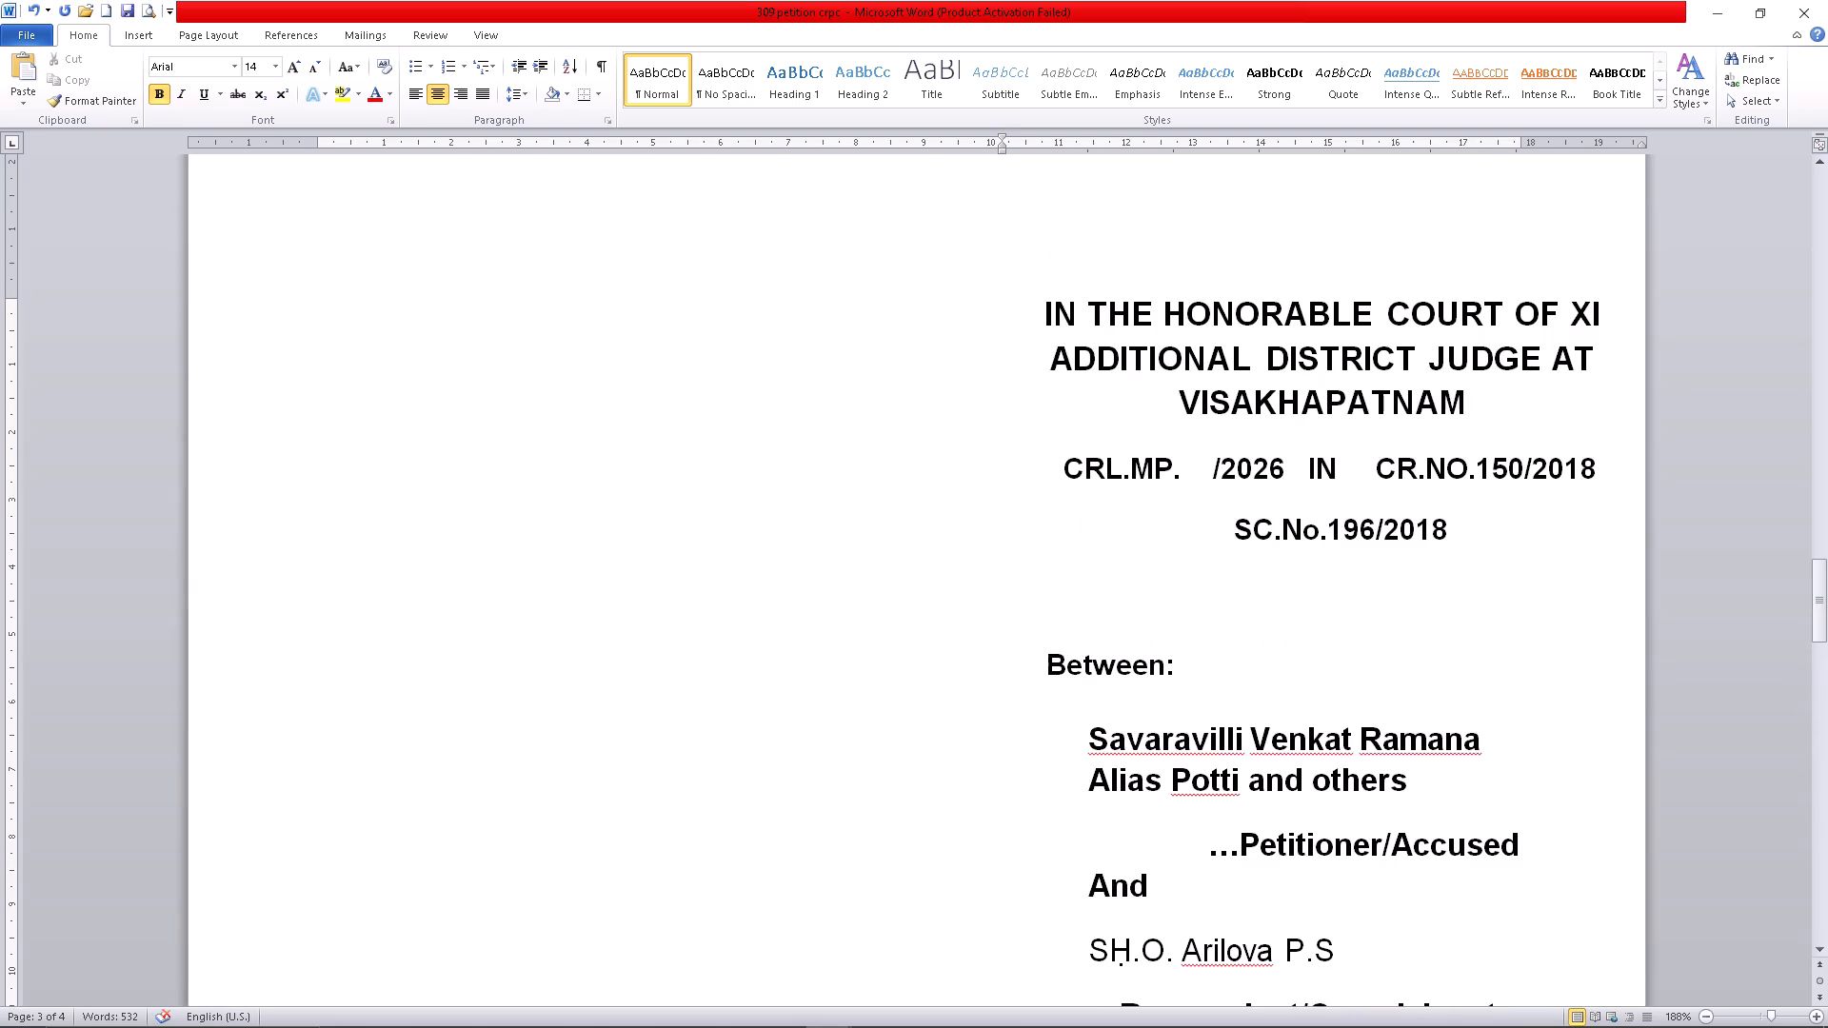
{"action": "scroll", "coordinate": [1431, 519], "scroll_direction": "down", "scroll_amount": 12}
{"action": "scroll", "coordinate": [1431, 519], "scroll_direction": "up", "scroll_amount": 4}
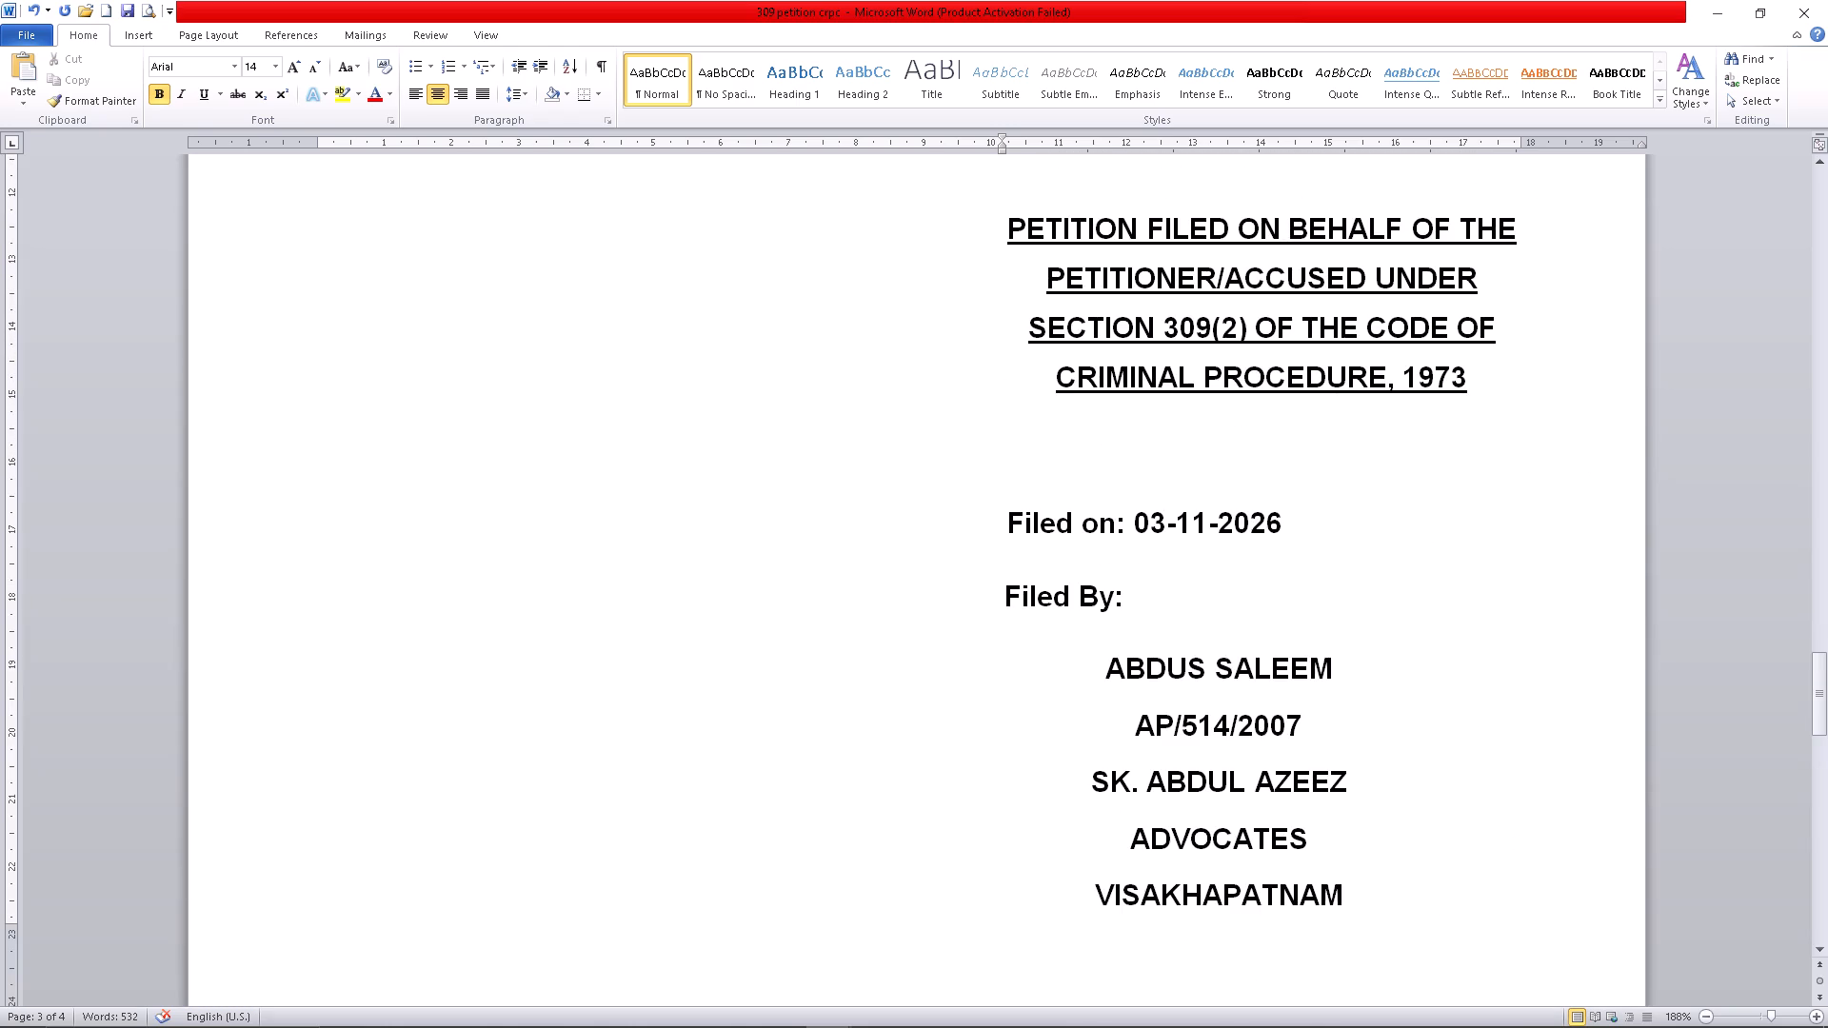
{"action": "scroll", "coordinate": [817, 458], "scroll_direction": "down", "scroll_amount": 20}
{"action": "scroll", "coordinate": [835, 468], "scroll_direction": "up", "scroll_amount": 20}
{"action": "scroll", "coordinate": [835, 468], "scroll_direction": "up", "scroll_amount": 2}
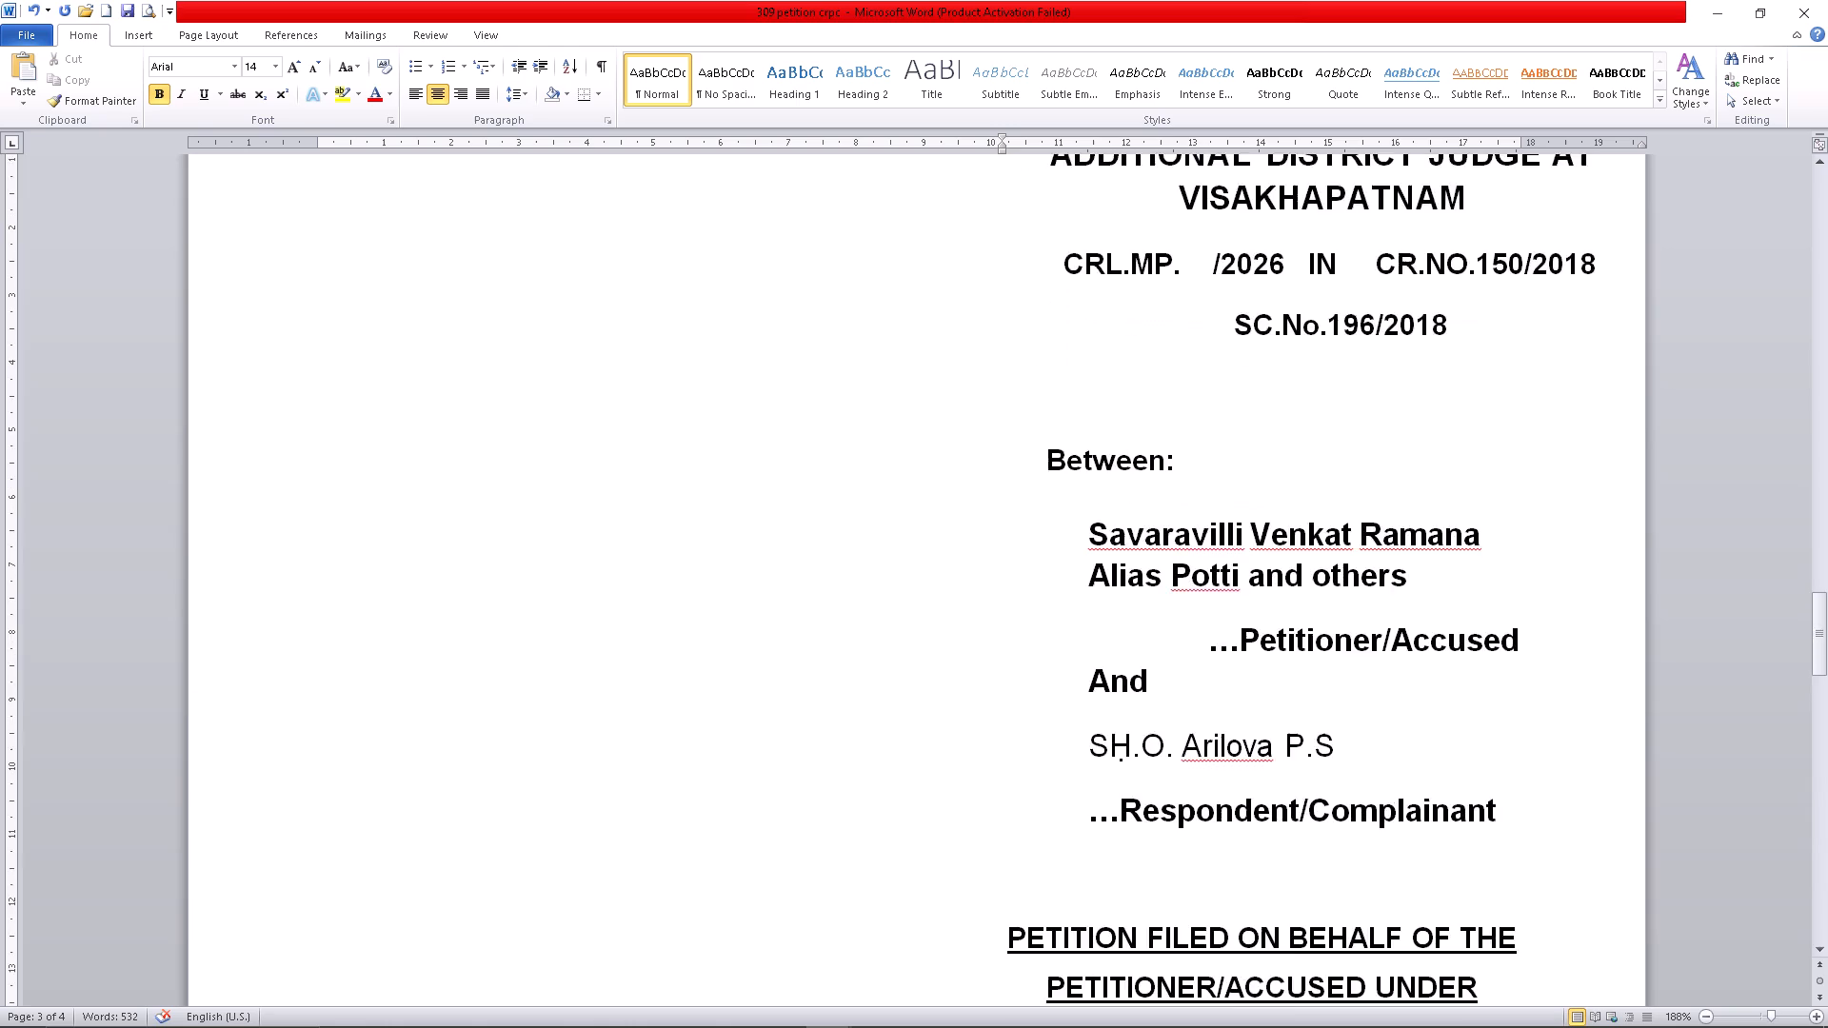
{"action": "scroll", "coordinate": [836, 471], "scroll_direction": "up", "scroll_amount": 13}
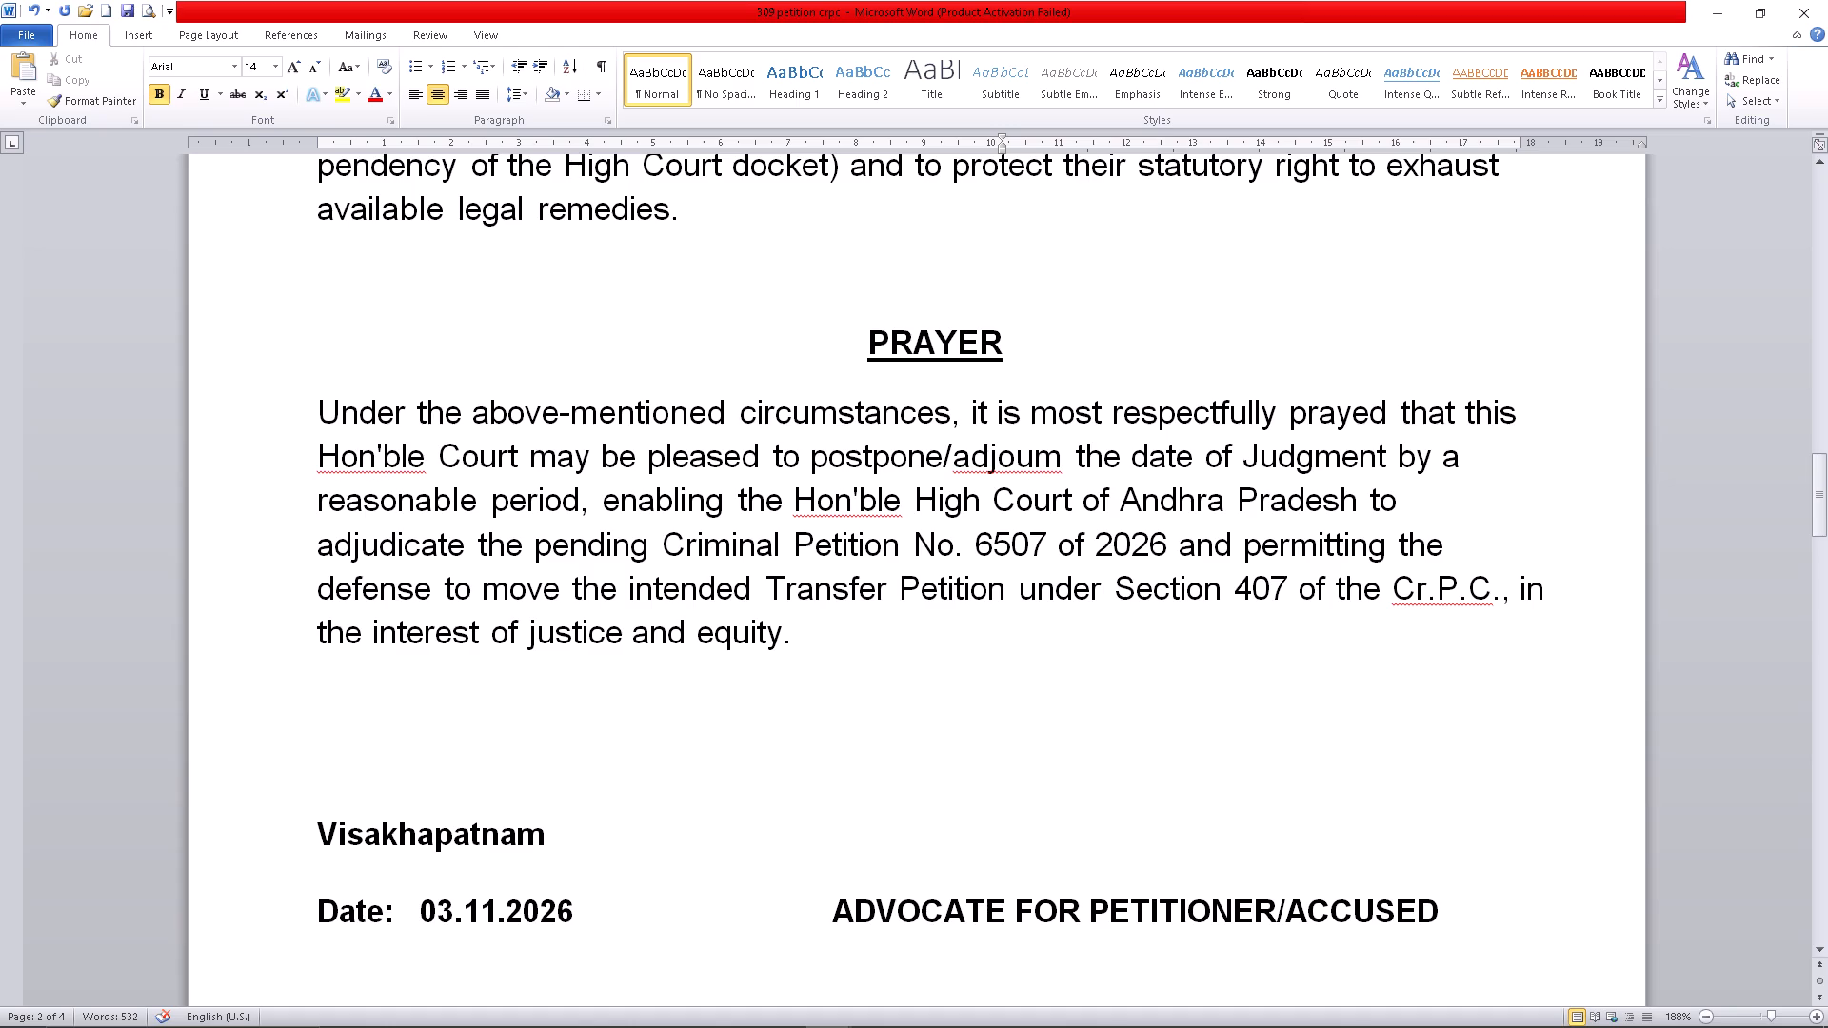
{"action": "left_click", "coordinate": [579, 503]}
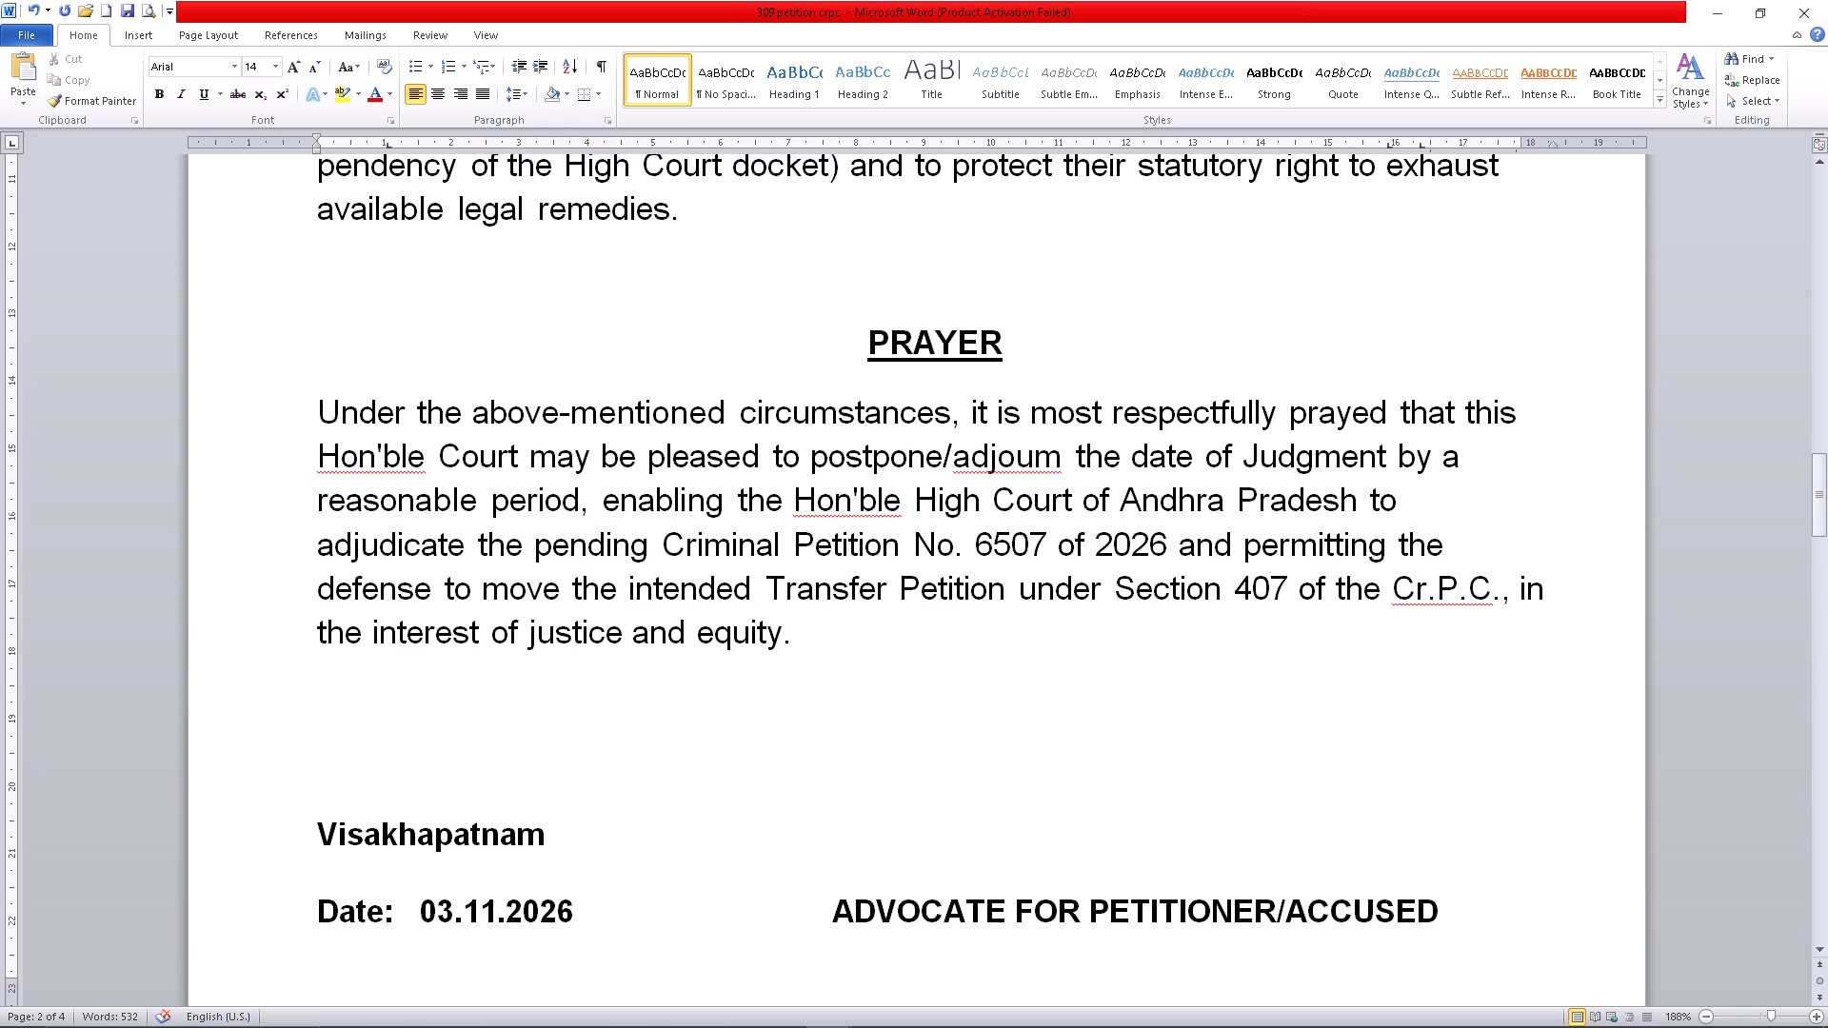
{"action": "scroll", "coordinate": [739, 355], "scroll_direction": "up", "scroll_amount": 5}
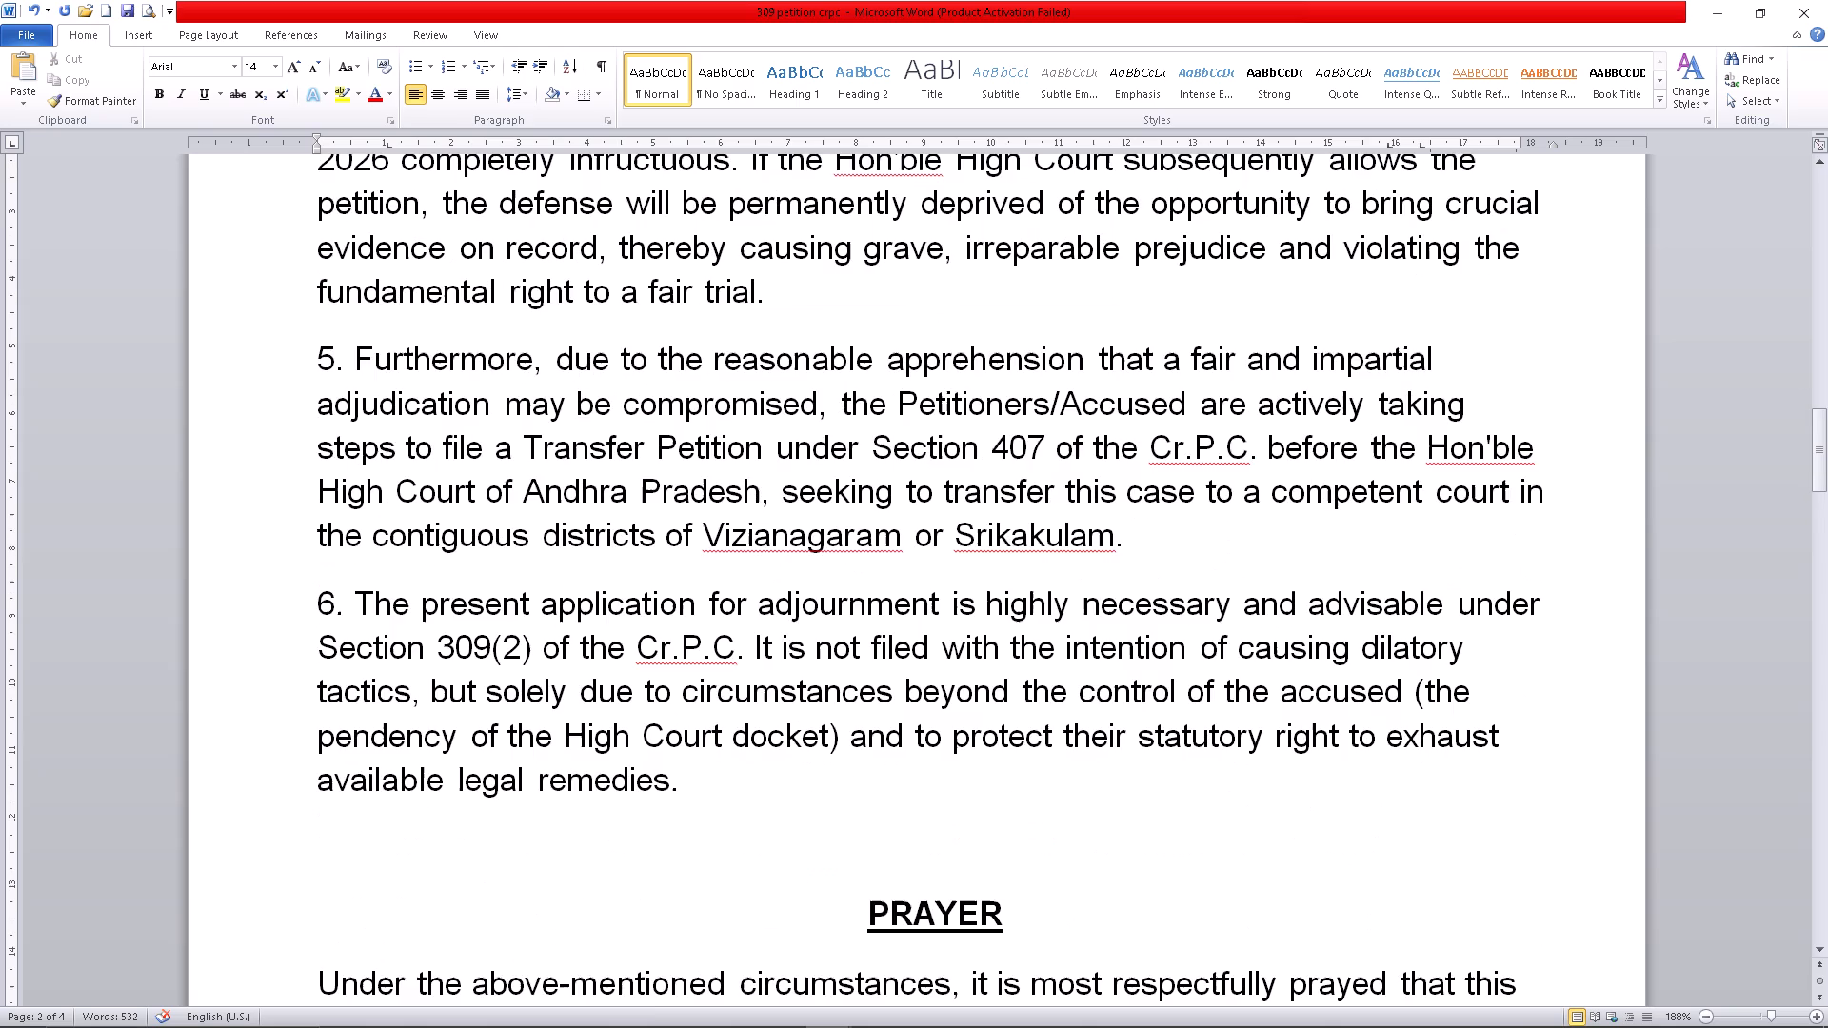
{"action": "scroll", "coordinate": [735, 514], "scroll_direction": "up", "scroll_amount": 14}
{"action": "scroll", "coordinate": [603, 528], "scroll_direction": "up", "scroll_amount": 12}
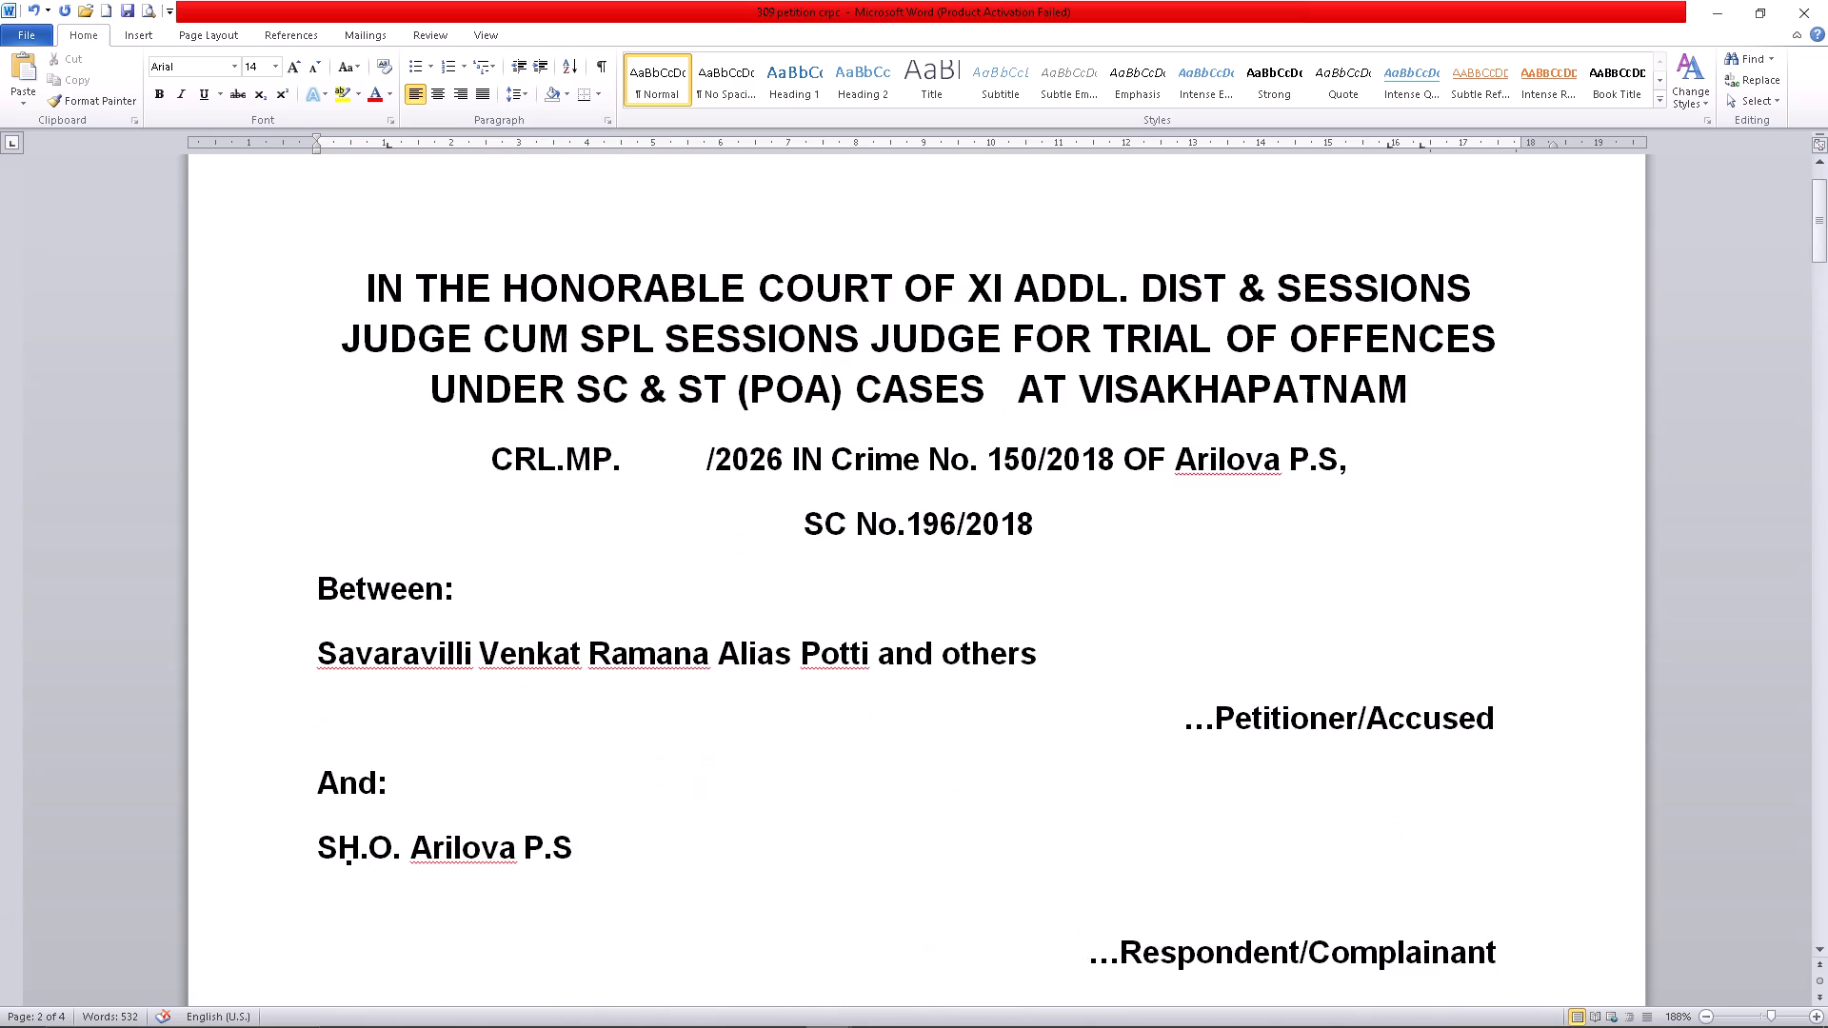
{"action": "scroll", "coordinate": [591, 535], "scroll_direction": "up", "scroll_amount": 4}
Save the Section 309 petition document.
{"action": "left_click", "coordinate": [28, 31]}
{"action": "left_click", "coordinate": [47, 61]}
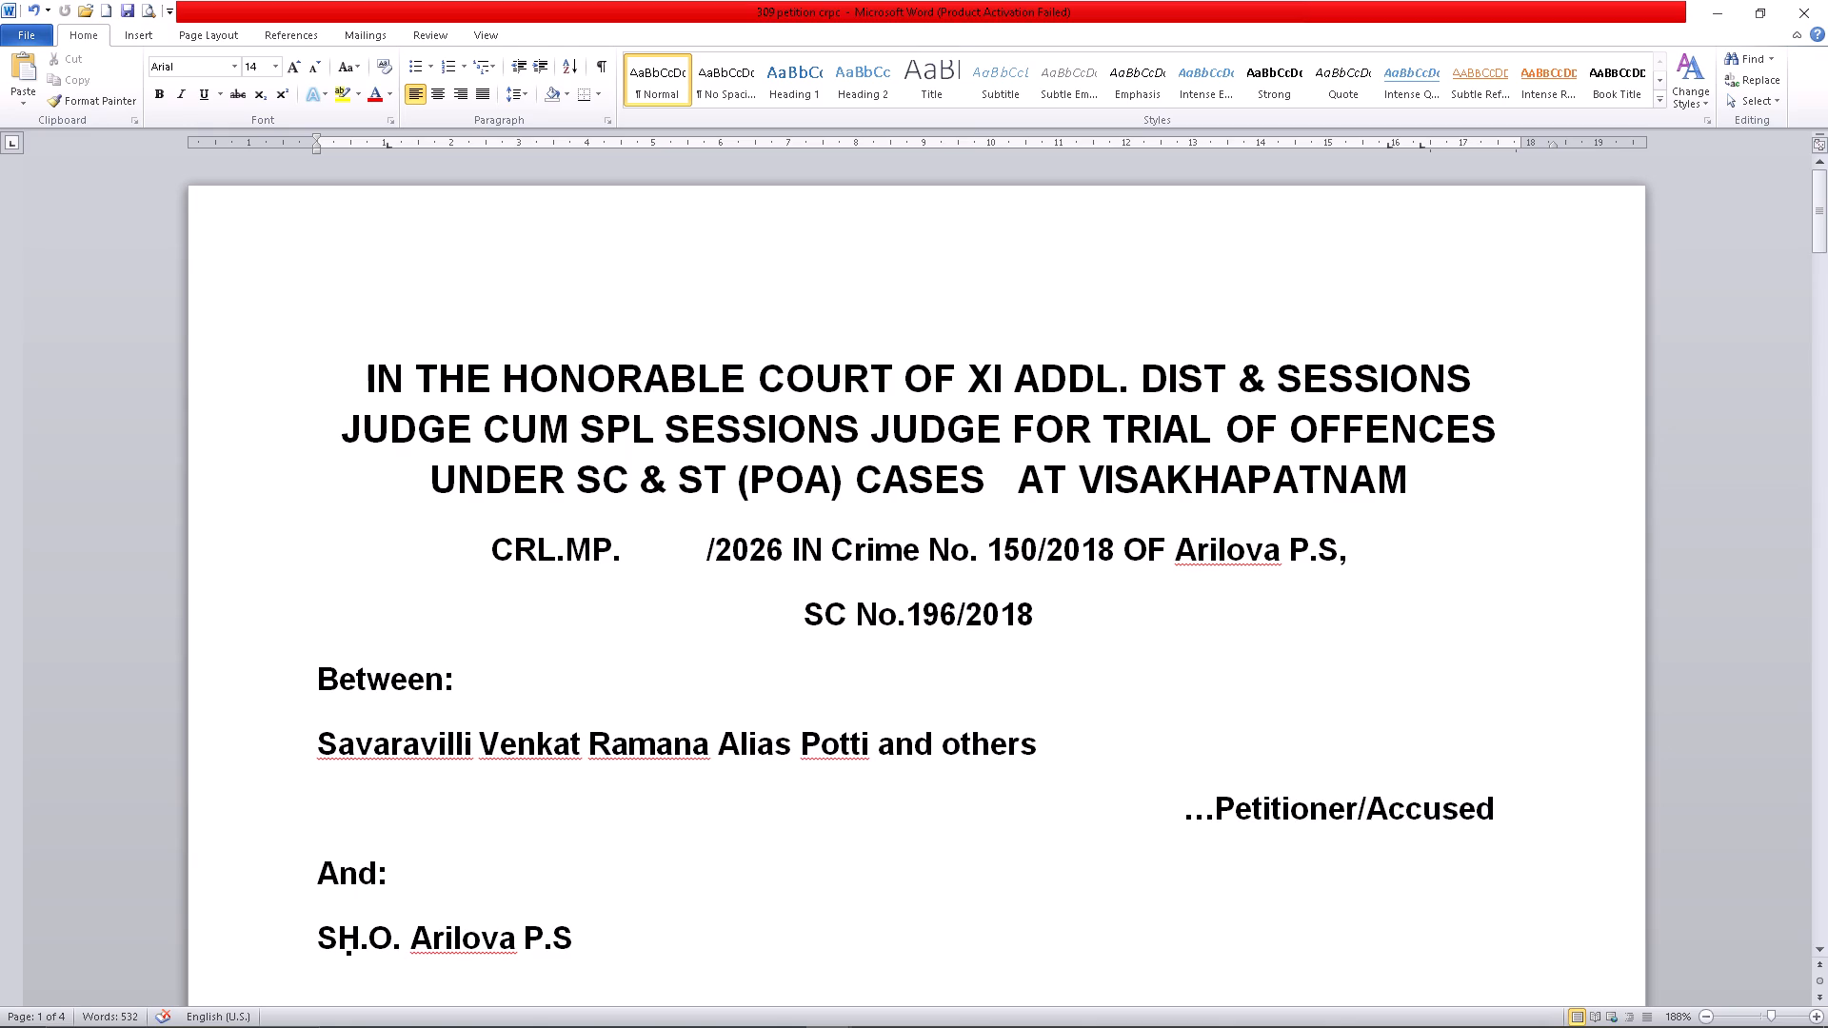
Reread the petition's numbered paragraphs and prayer, checking the text and page layout.
{"action": "scroll", "coordinate": [1464, 305], "scroll_direction": "down", "scroll_amount": 12}
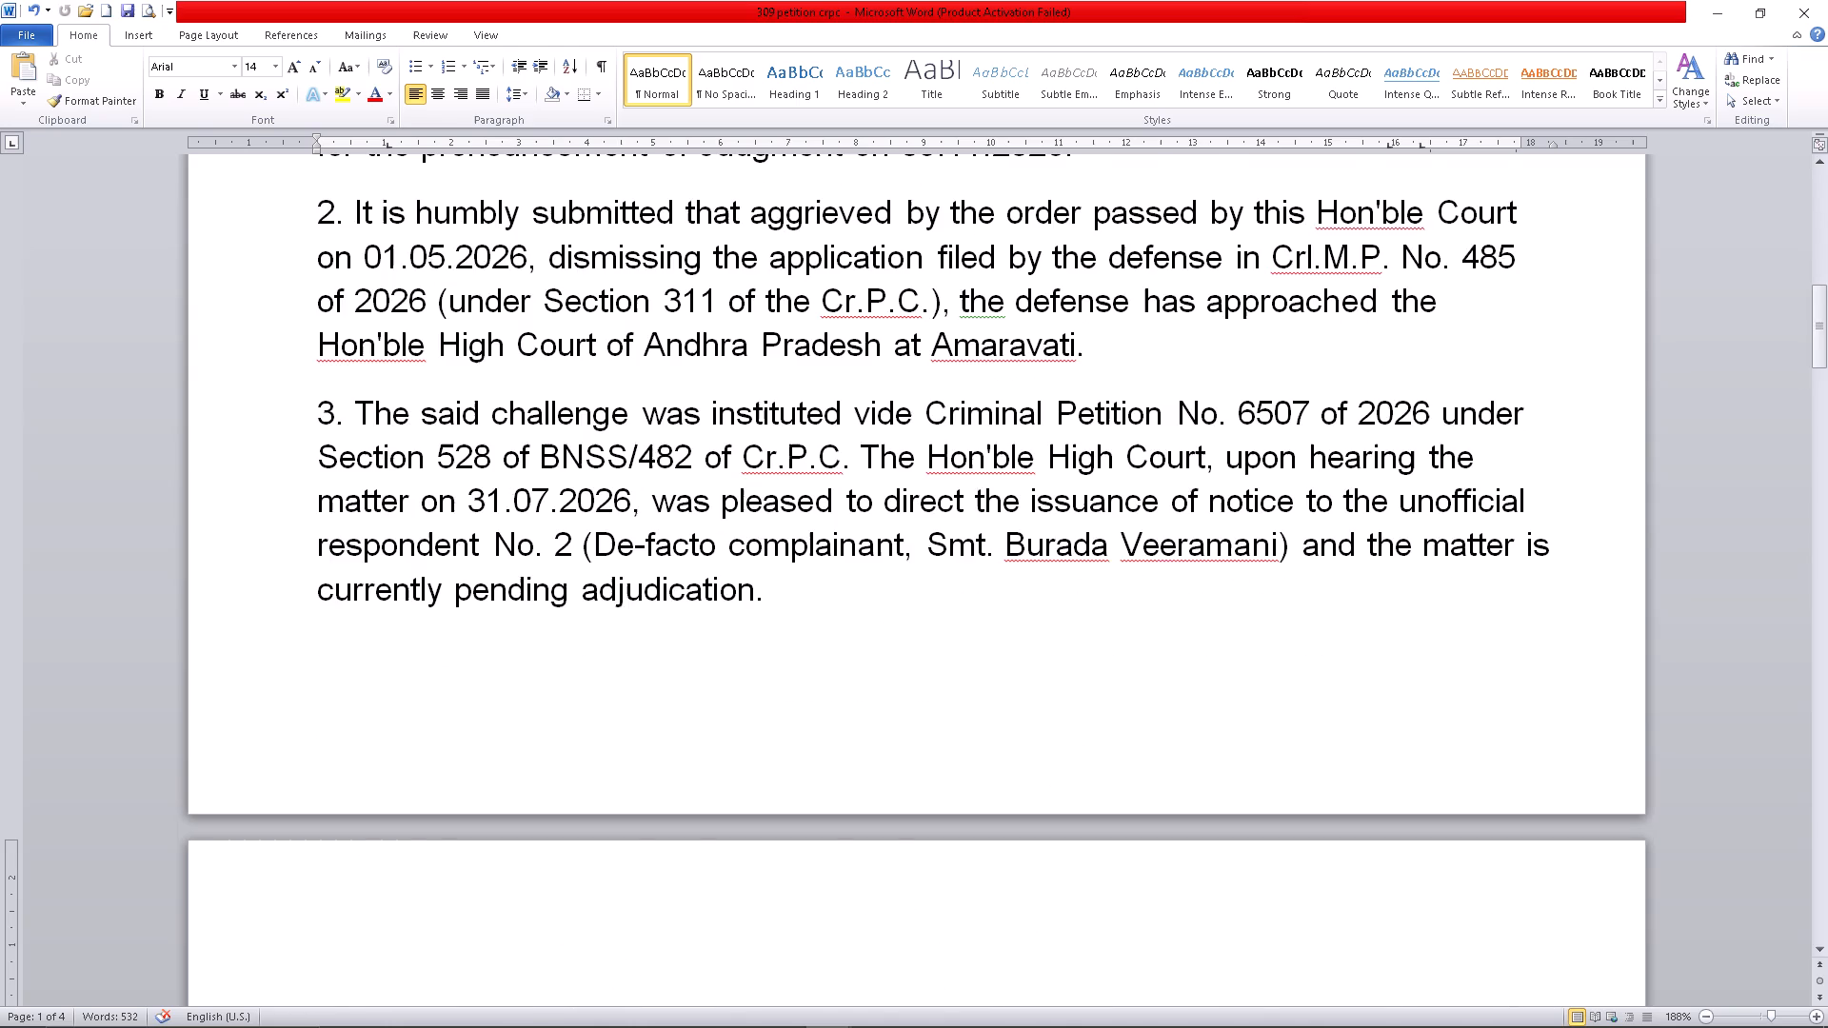
{"action": "scroll", "coordinate": [1433, 326], "scroll_direction": "down", "scroll_amount": 11}
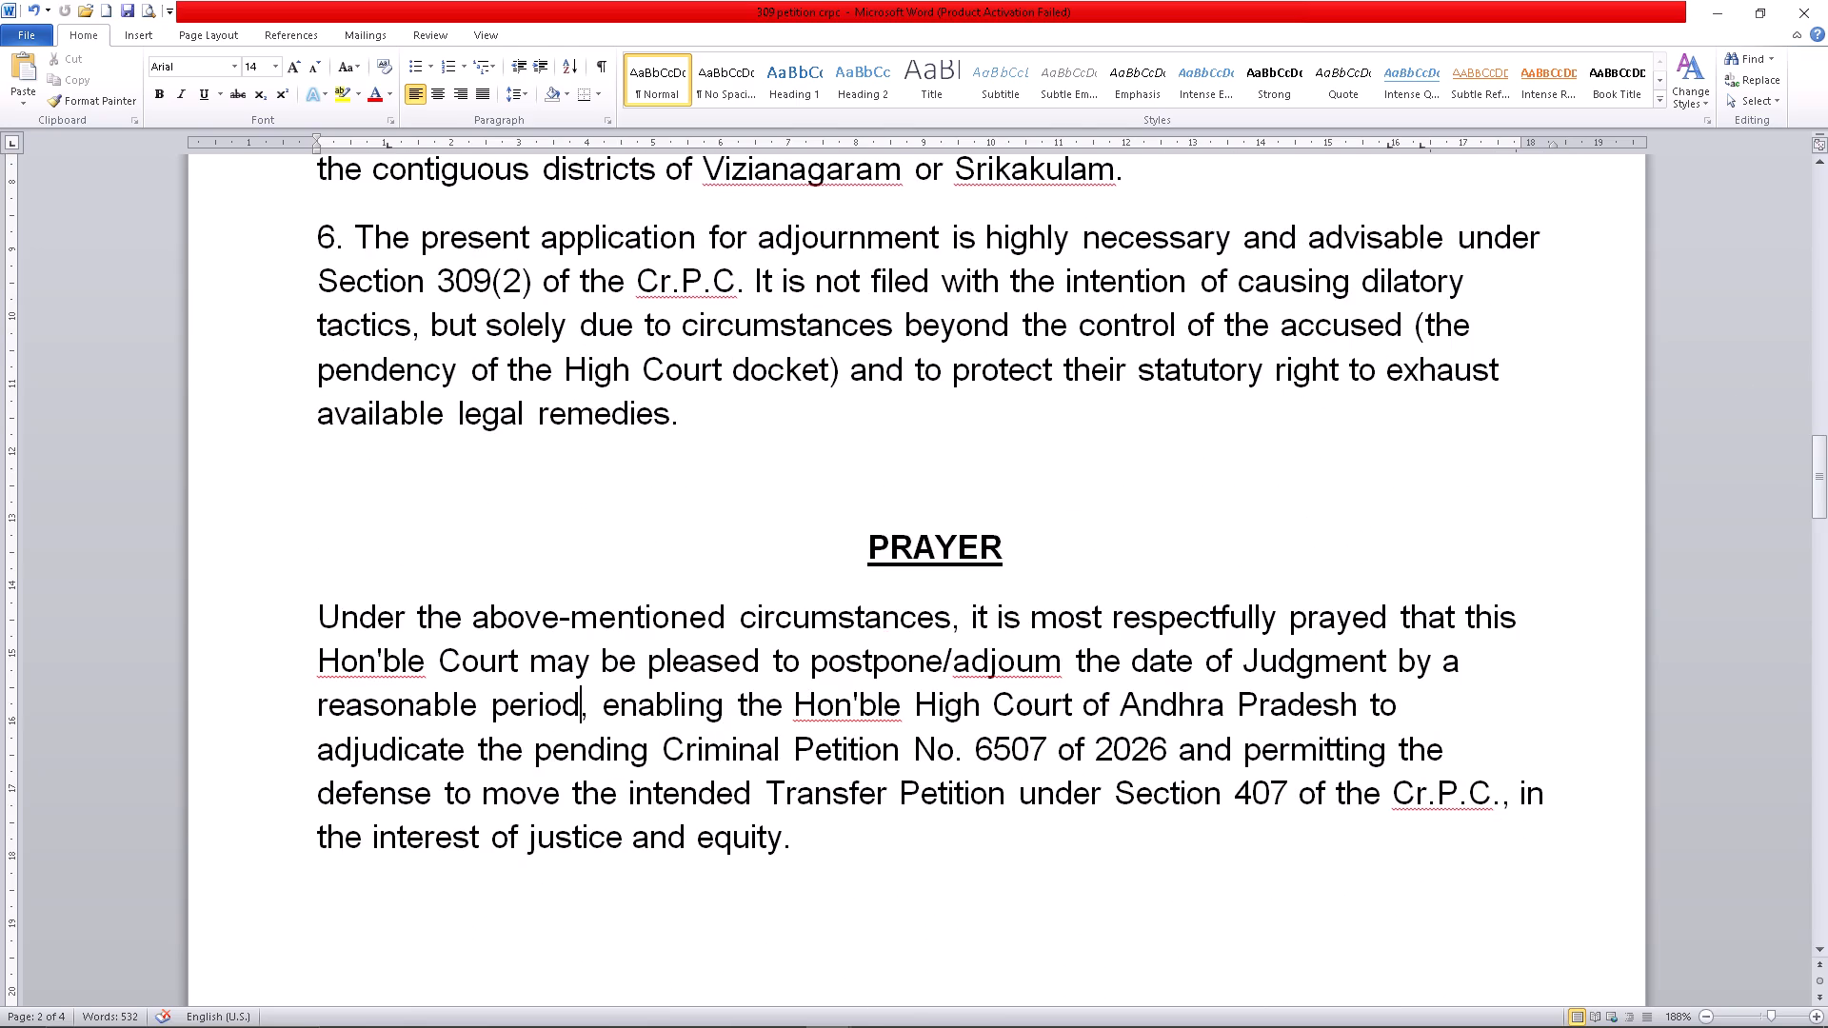
{"action": "scroll", "coordinate": [874, 465], "scroll_direction": "down", "scroll_amount": 10}
{"action": "scroll", "coordinate": [968, 453], "scroll_direction": "up", "scroll_amount": 13}
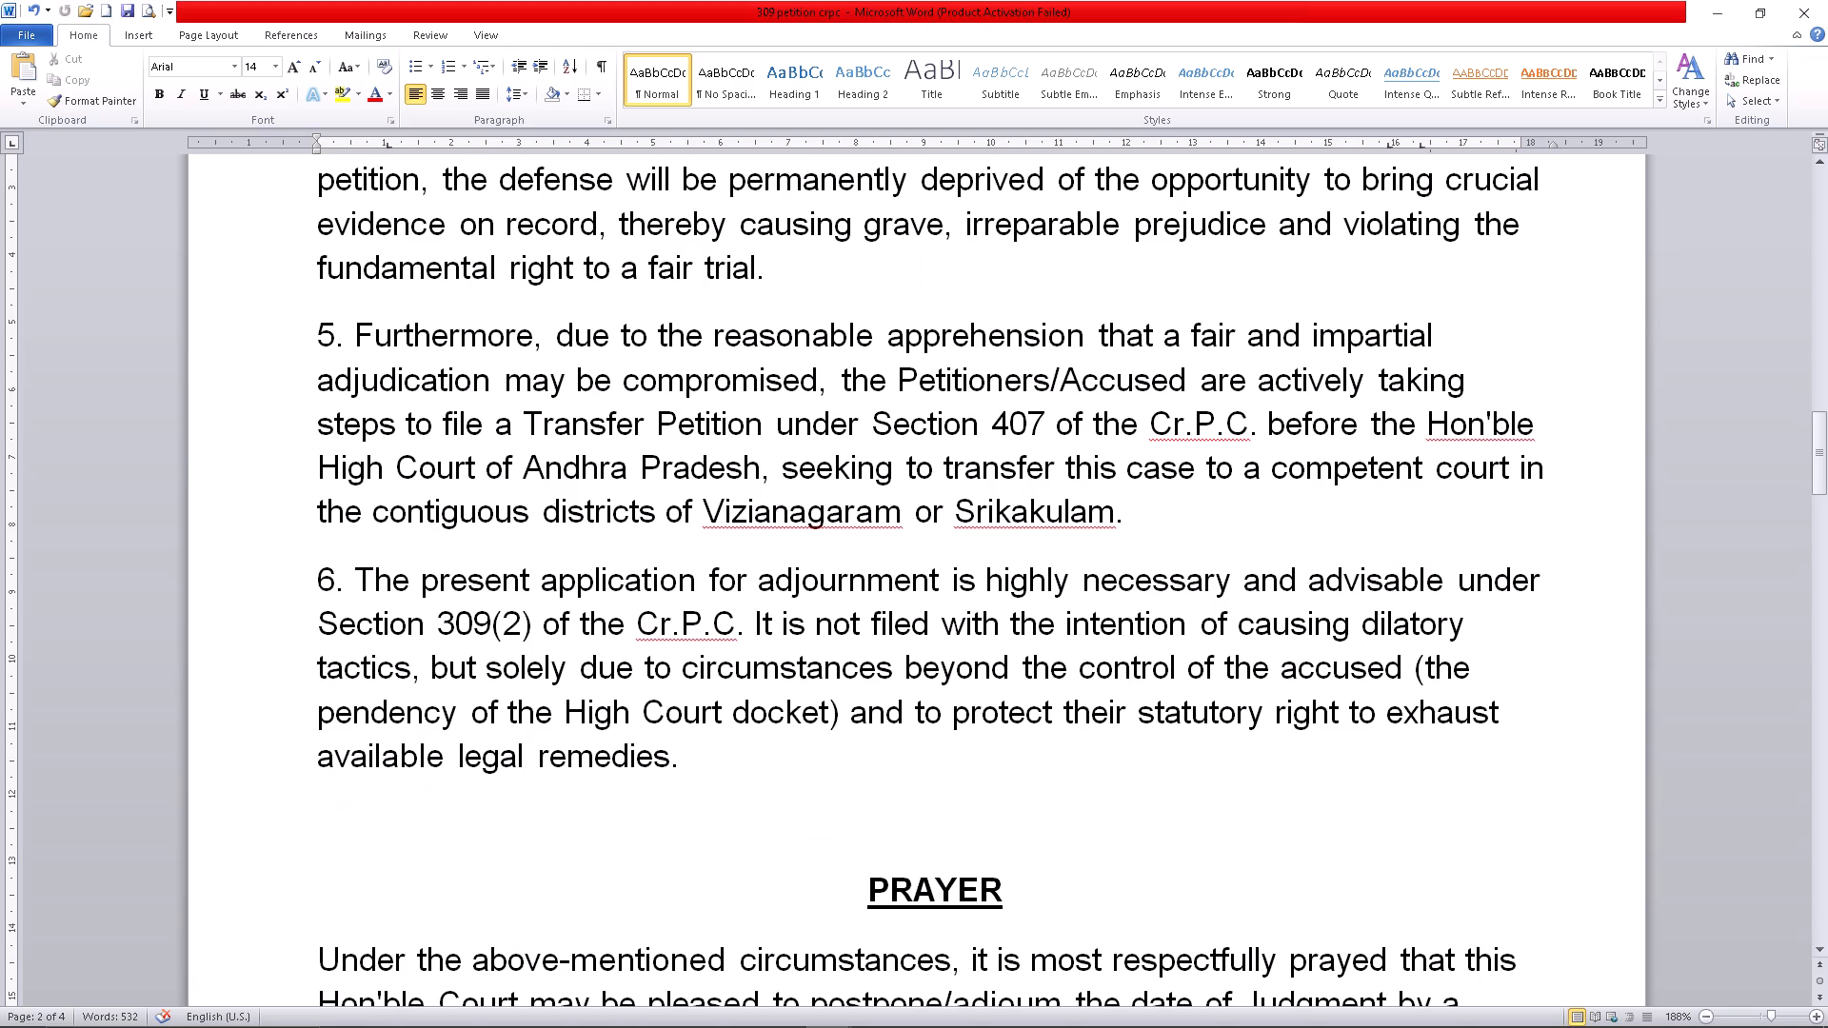
Check the petition's paragraphs, prayer, signature block and docket page, ending at the caption on the first page.
{"action": "scroll", "coordinate": [1221, 690], "scroll_direction": "up", "scroll_amount": 4}
{"action": "scroll", "coordinate": [919, 622], "scroll_direction": "up", "scroll_amount": 5}
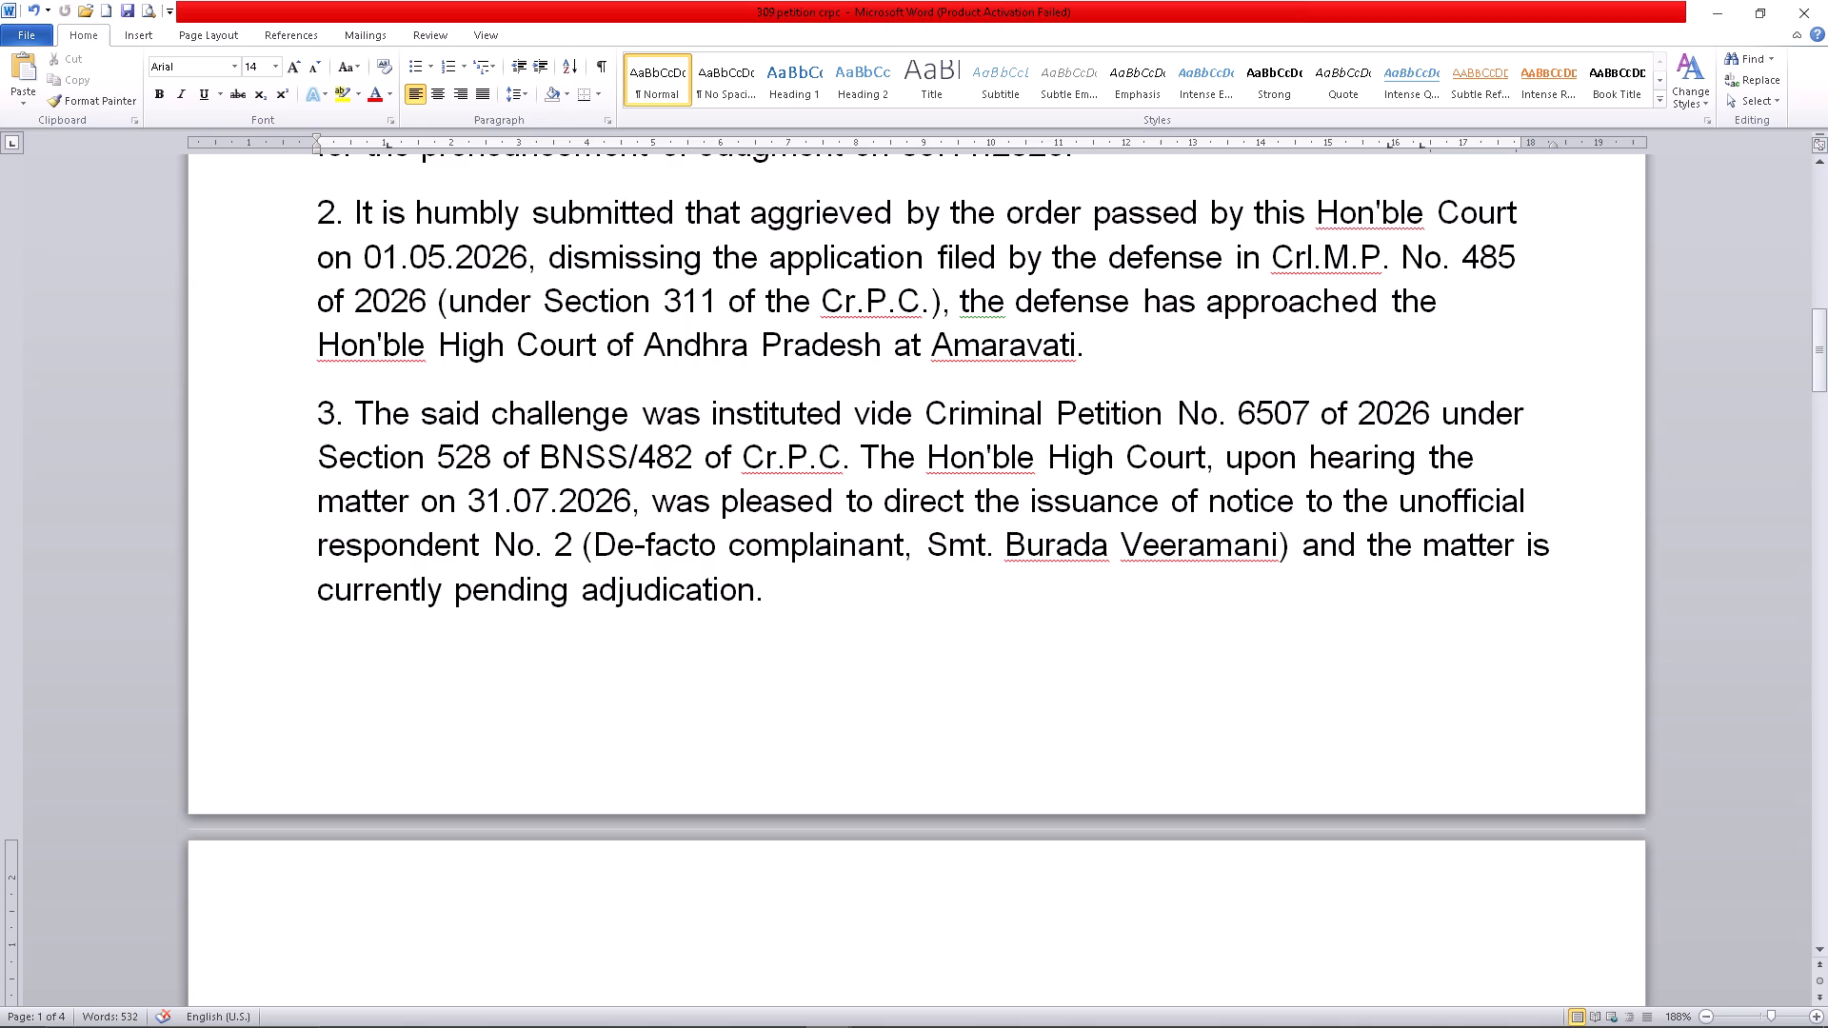
{"action": "scroll", "coordinate": [714, 520], "scroll_direction": "down", "scroll_amount": 7}
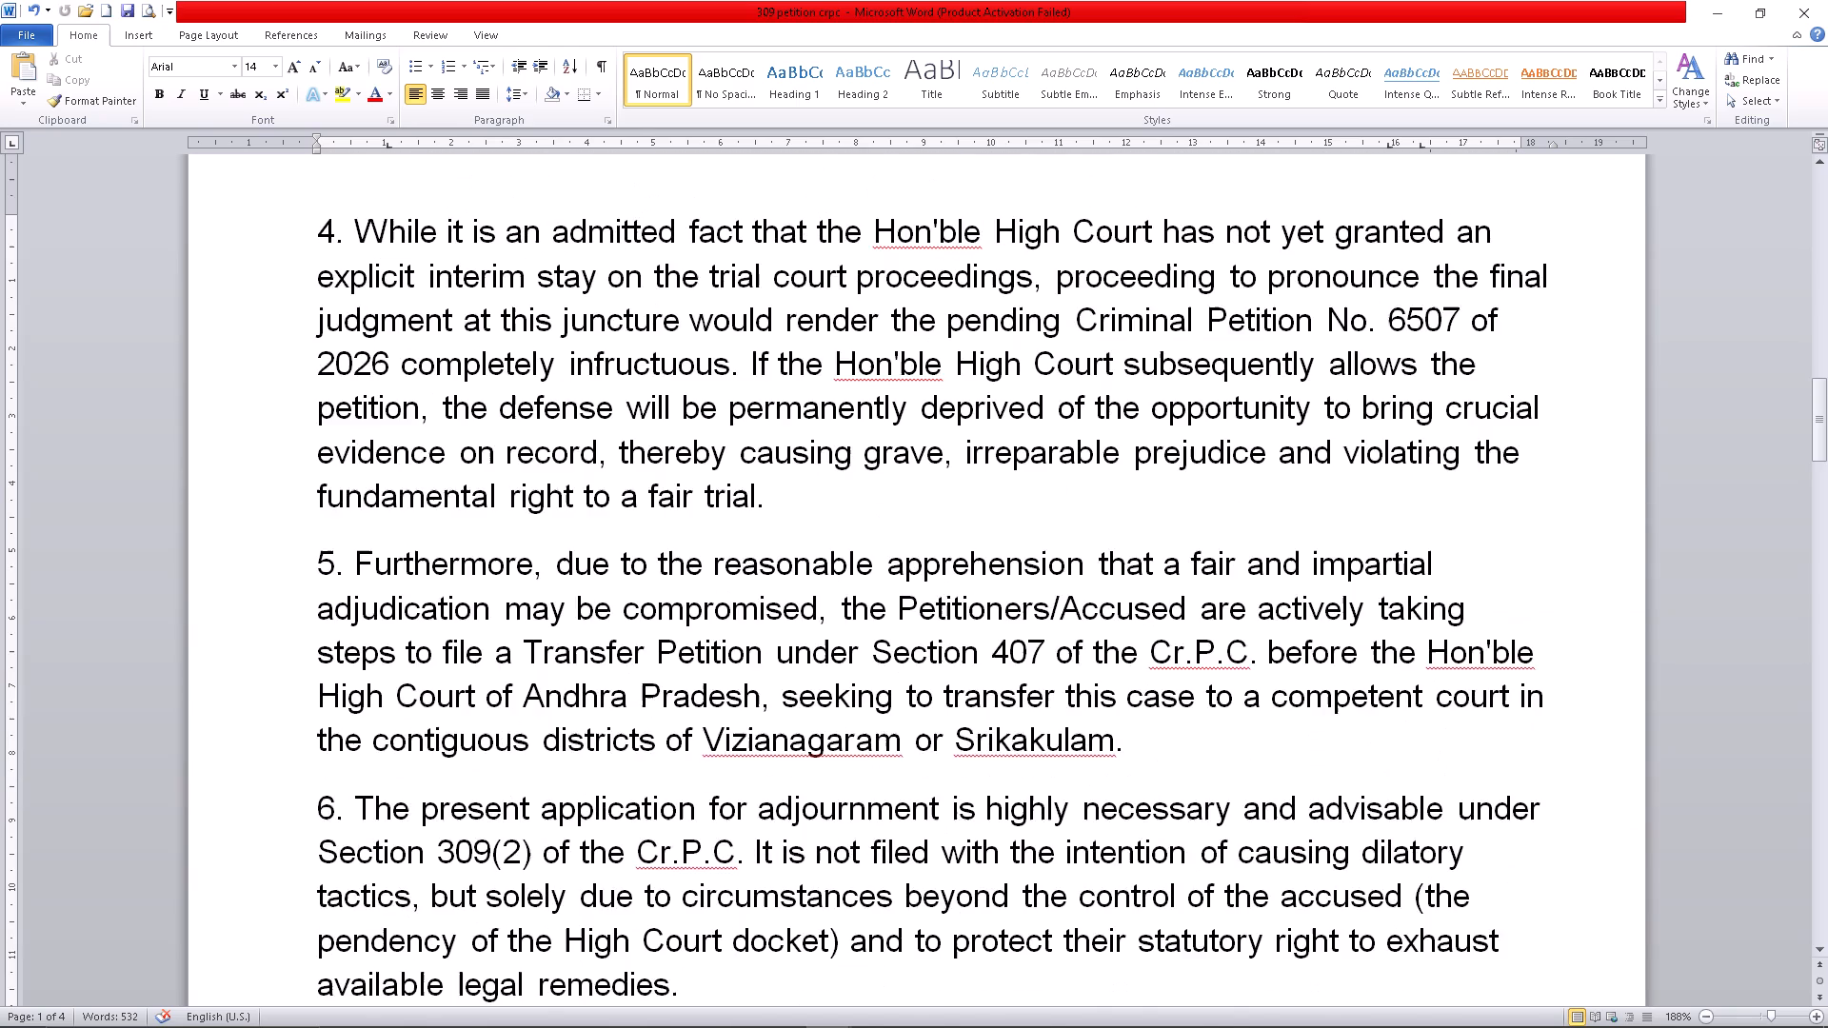
{"action": "scroll", "coordinate": [699, 521], "scroll_direction": "down", "scroll_amount": 18}
{"action": "scroll", "coordinate": [827, 509], "scroll_direction": "down", "scroll_amount": 14}
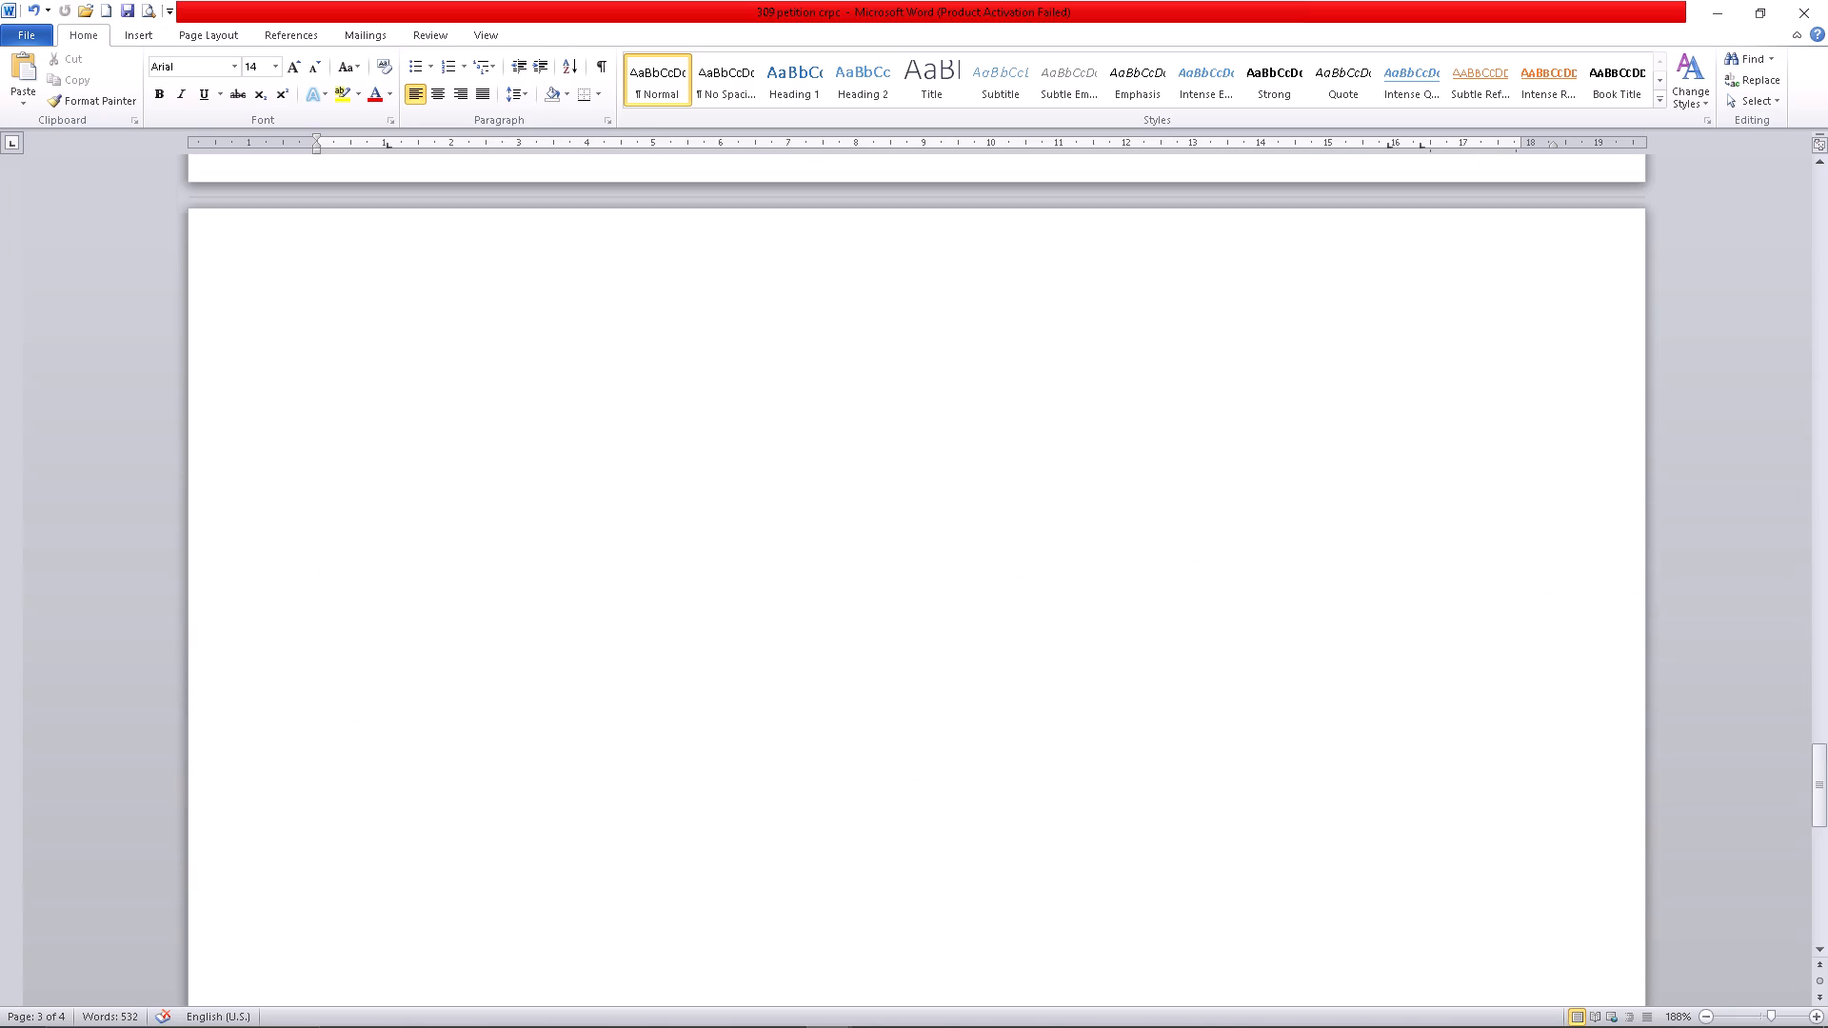
{"action": "scroll", "coordinate": [1001, 542], "scroll_direction": "up", "scroll_amount": 16}
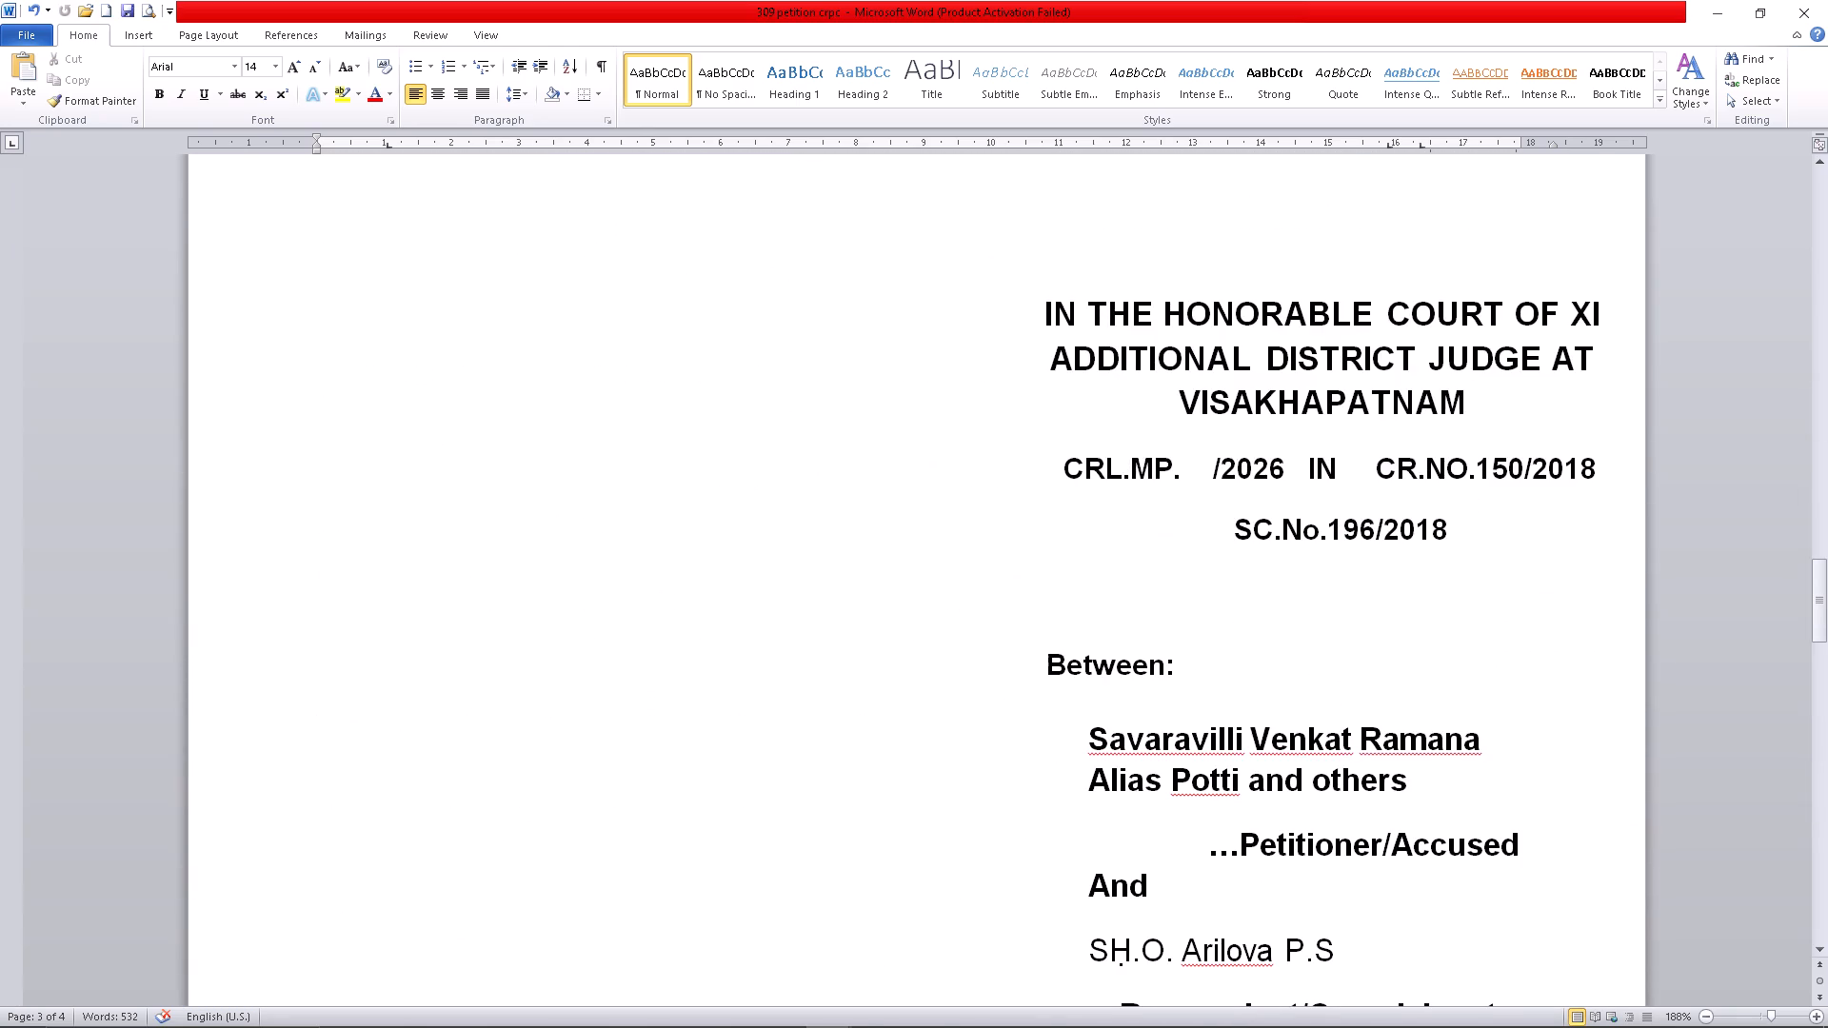
{"action": "scroll", "coordinate": [1132, 462], "scroll_direction": "up", "scroll_amount": 4}
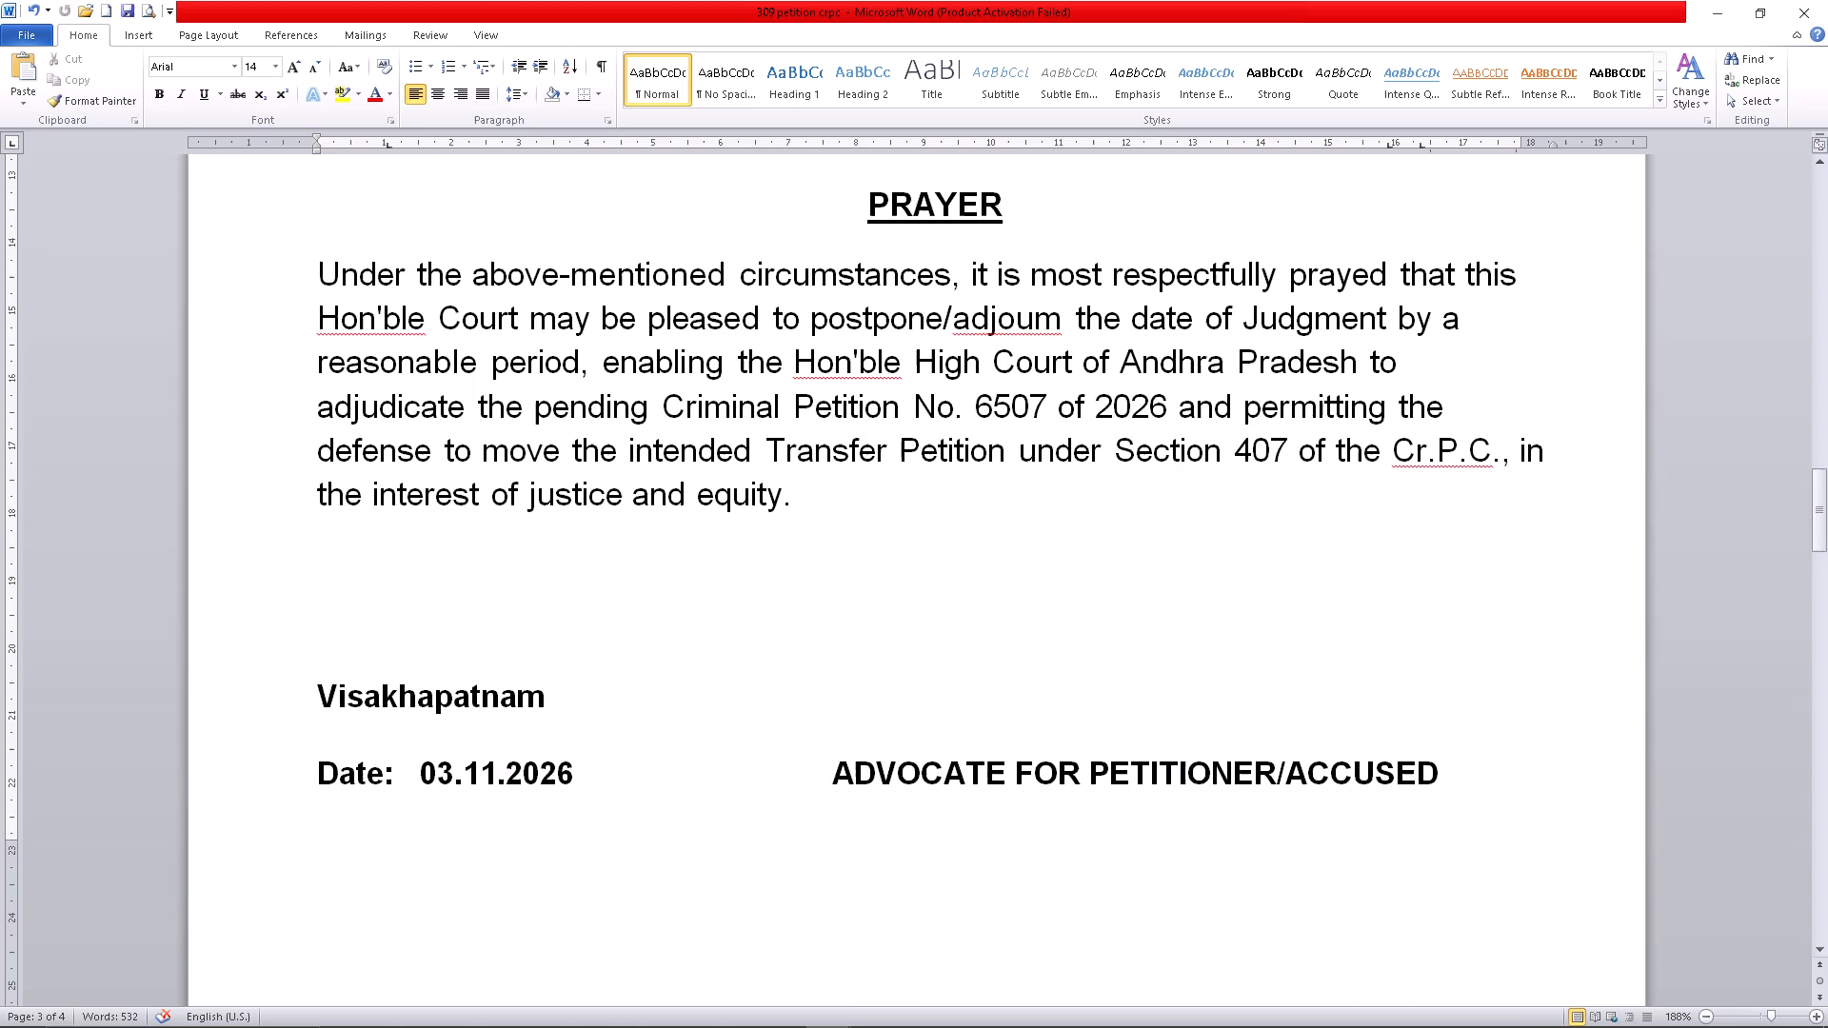
{"action": "scroll", "coordinate": [1124, 460], "scroll_direction": "up", "scroll_amount": 20}
{"action": "scroll", "coordinate": [1124, 460], "scroll_direction": "up", "scroll_amount": 8}
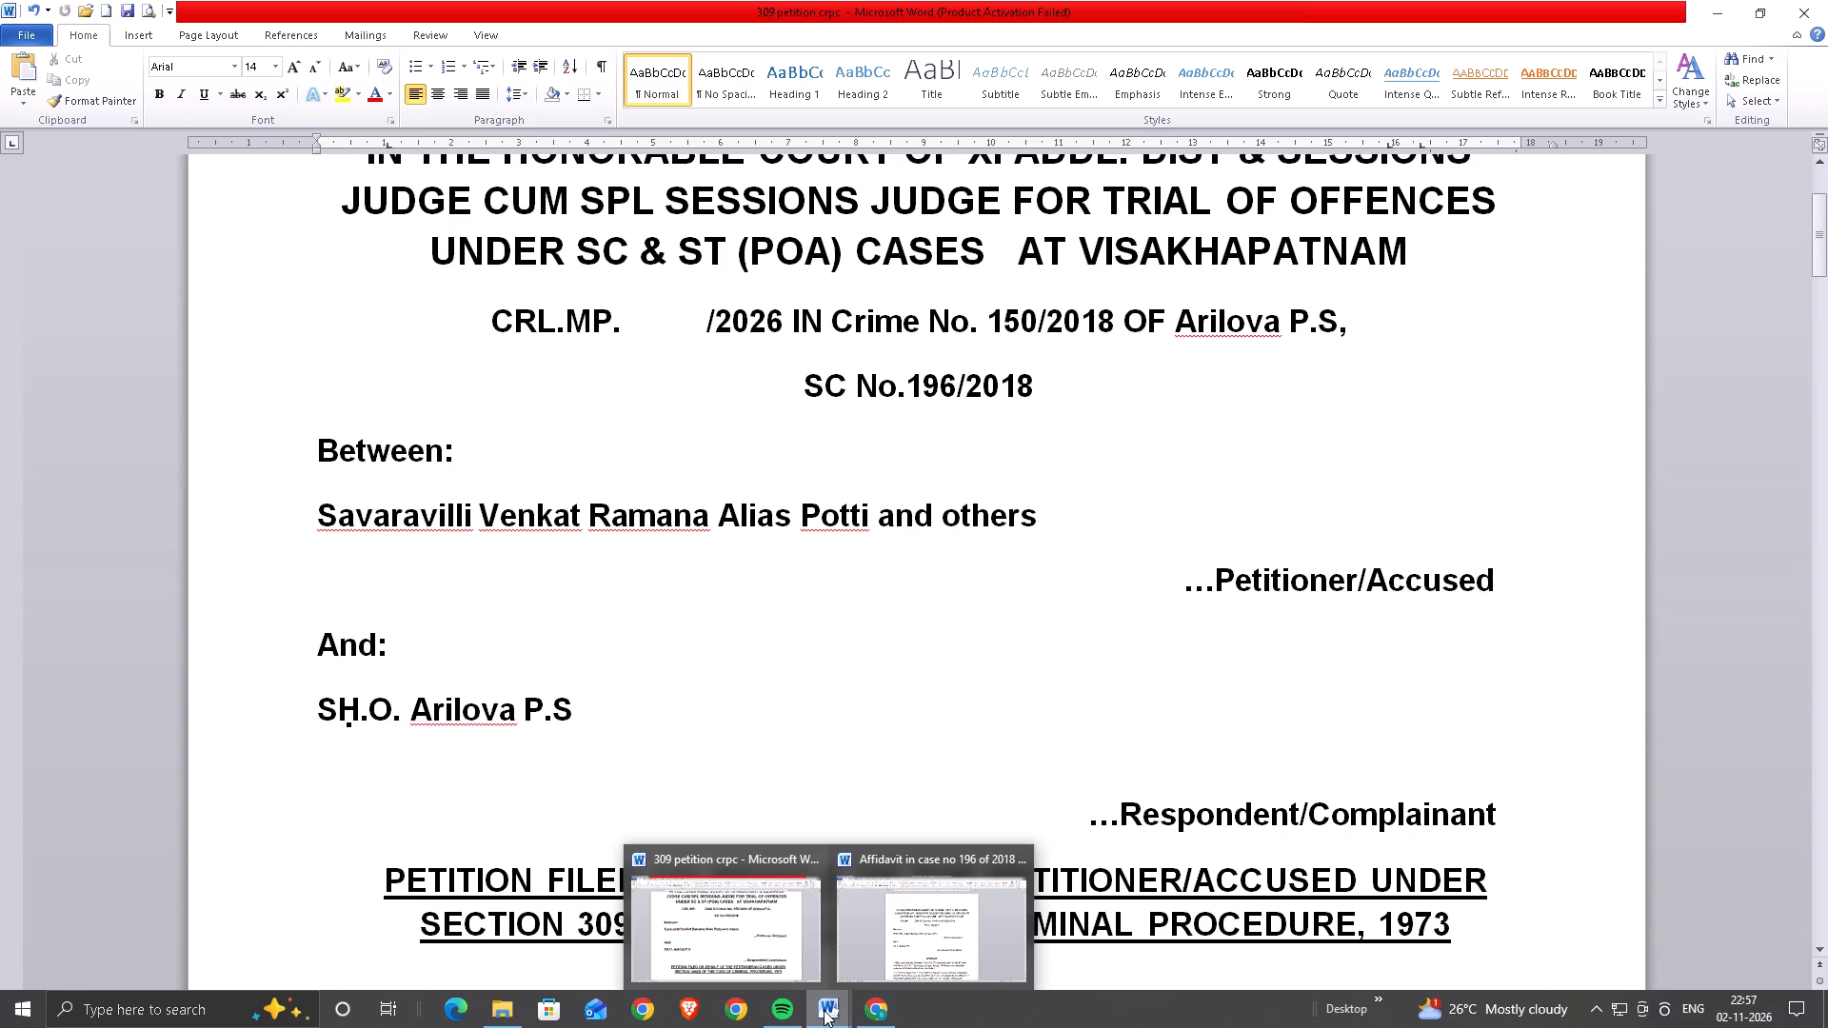
Save the 309 petition document.
{"action": "left_click", "coordinate": [53, 31]}
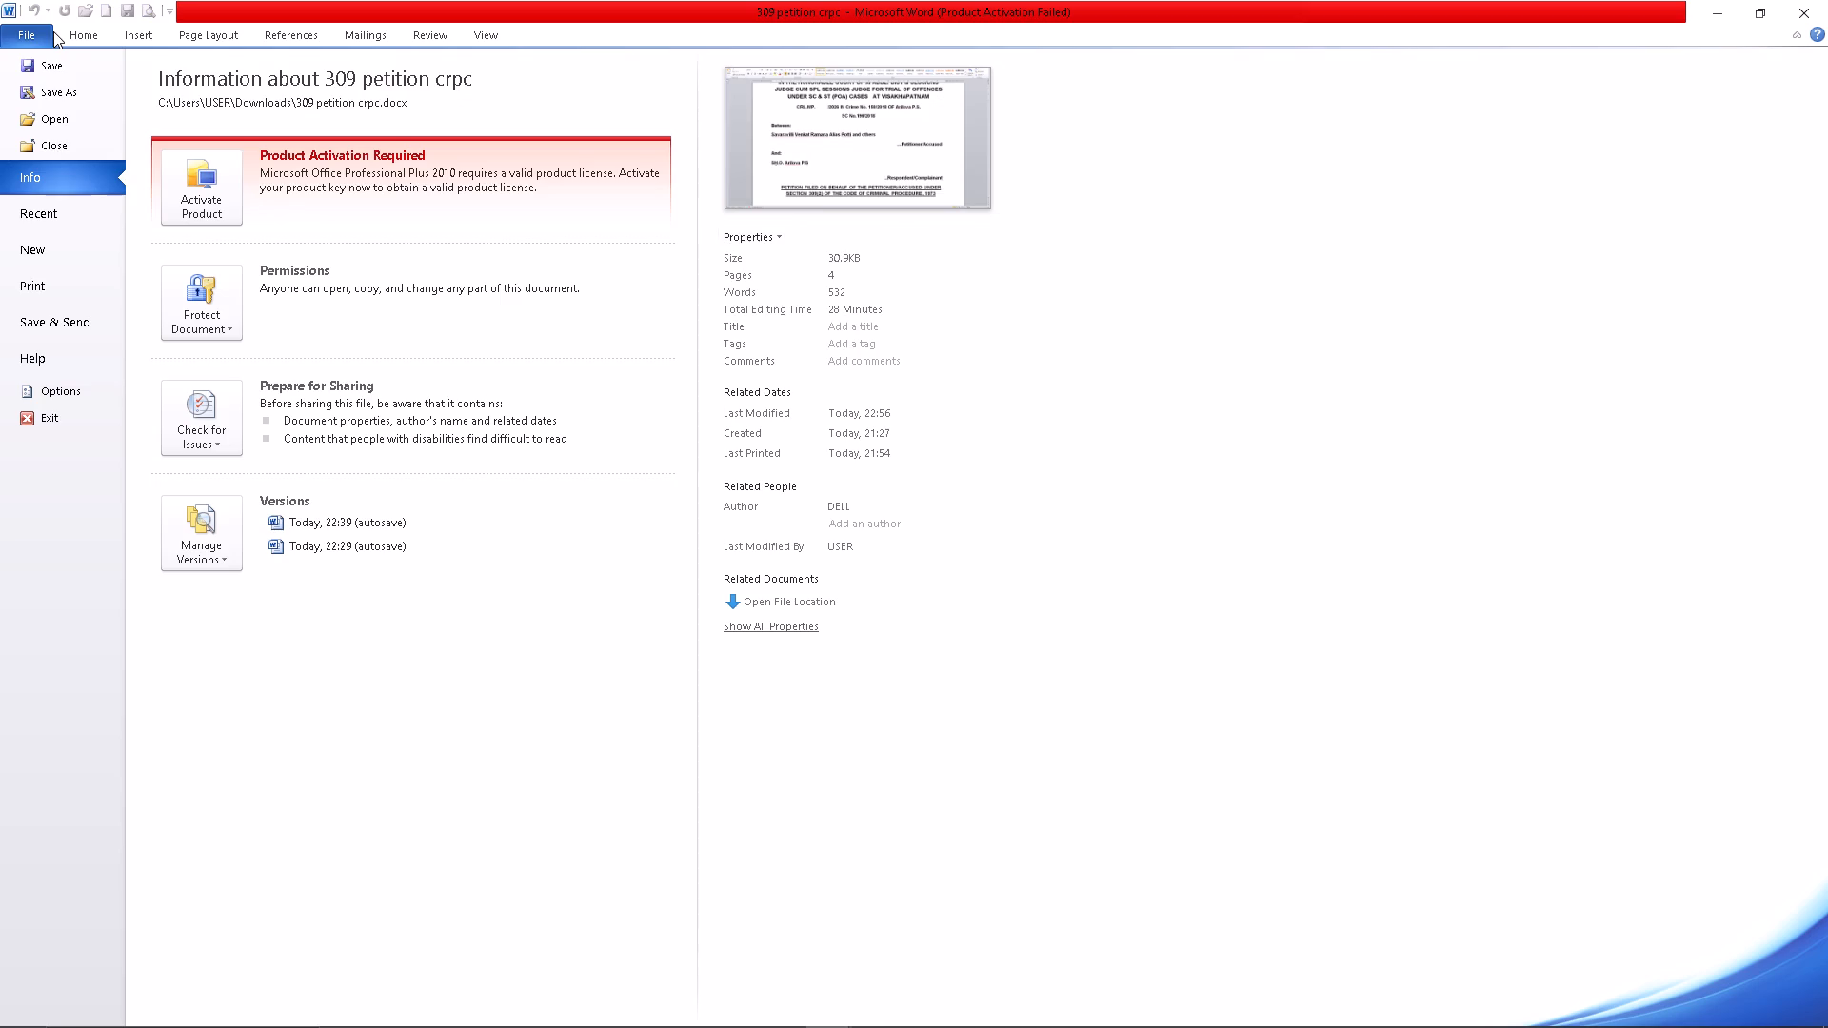
{"action": "left_click", "coordinate": [67, 69]}
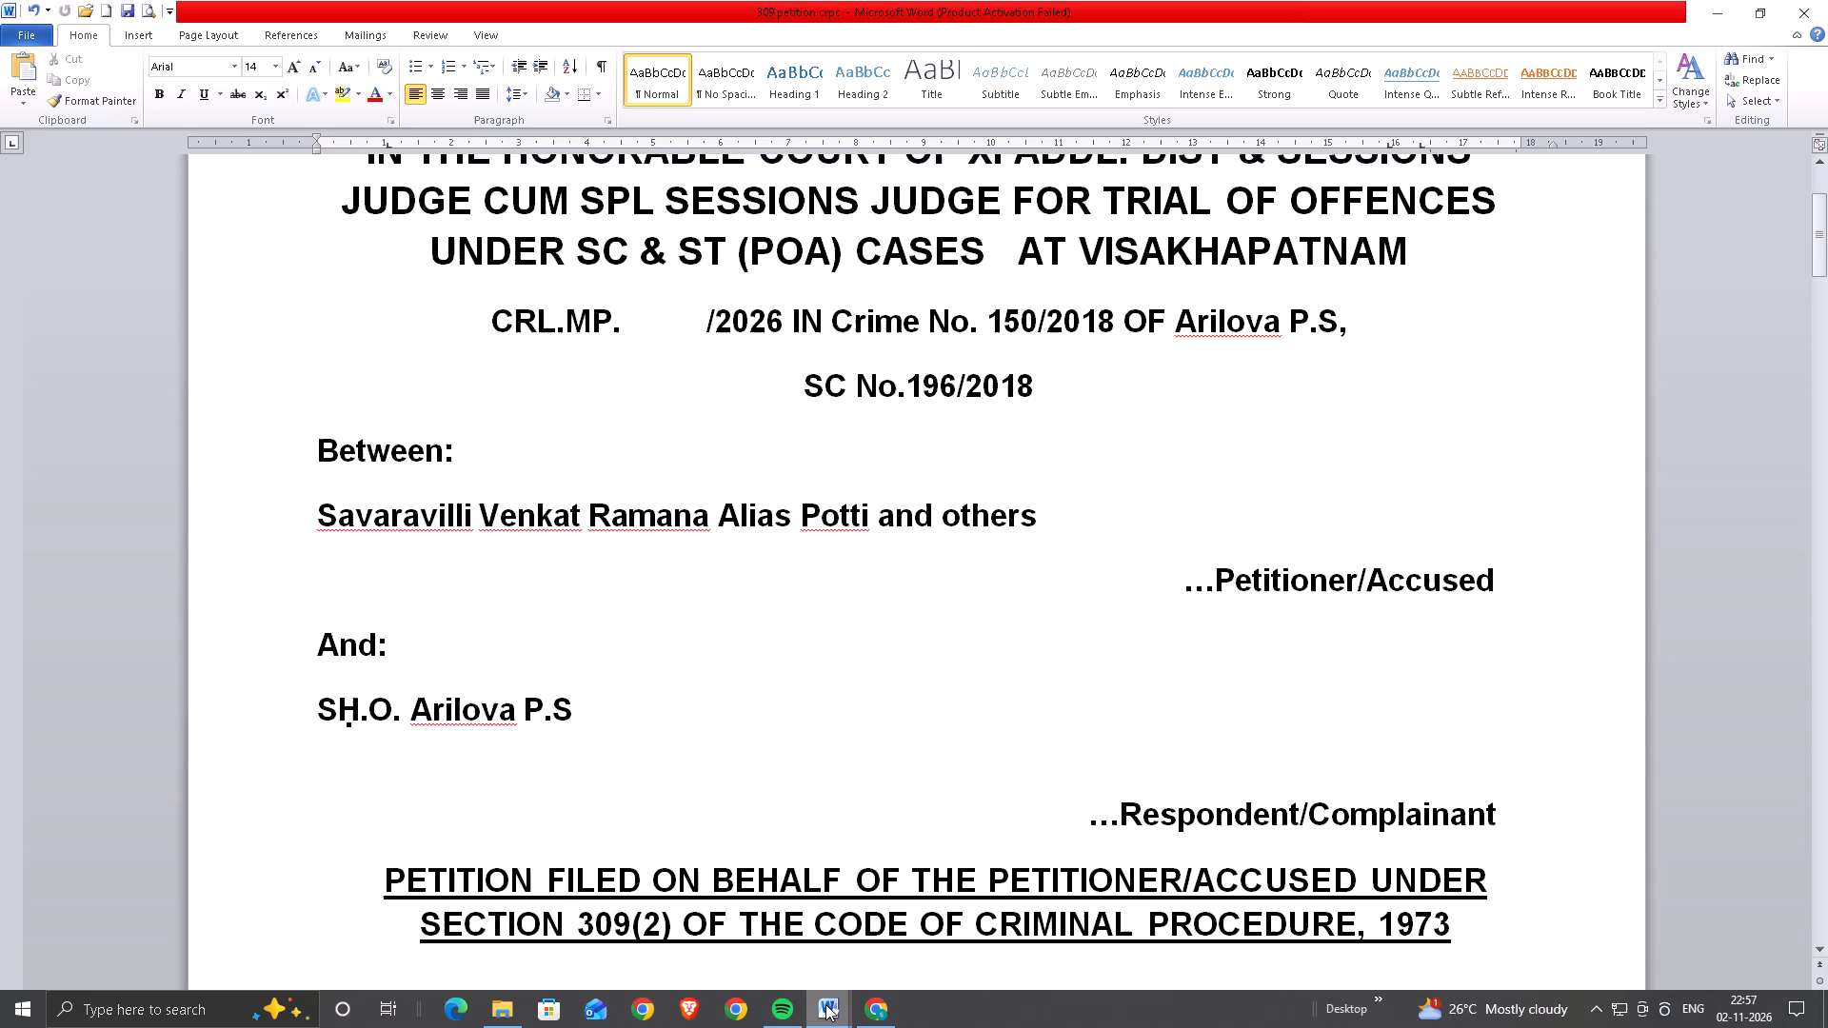
Switch to the affidavit in case no 196 of 2018 and look over its caption, numbered paragraphs and page layout.
{"action": "left_click", "coordinate": [833, 1003]}
{"action": "left_click", "coordinate": [929, 955]}
{"action": "scroll", "coordinate": [1073, 741], "scroll_direction": "down", "scroll_amount": 5}
{"action": "scroll", "coordinate": [1073, 736], "scroll_direction": "up", "scroll_amount": 5}
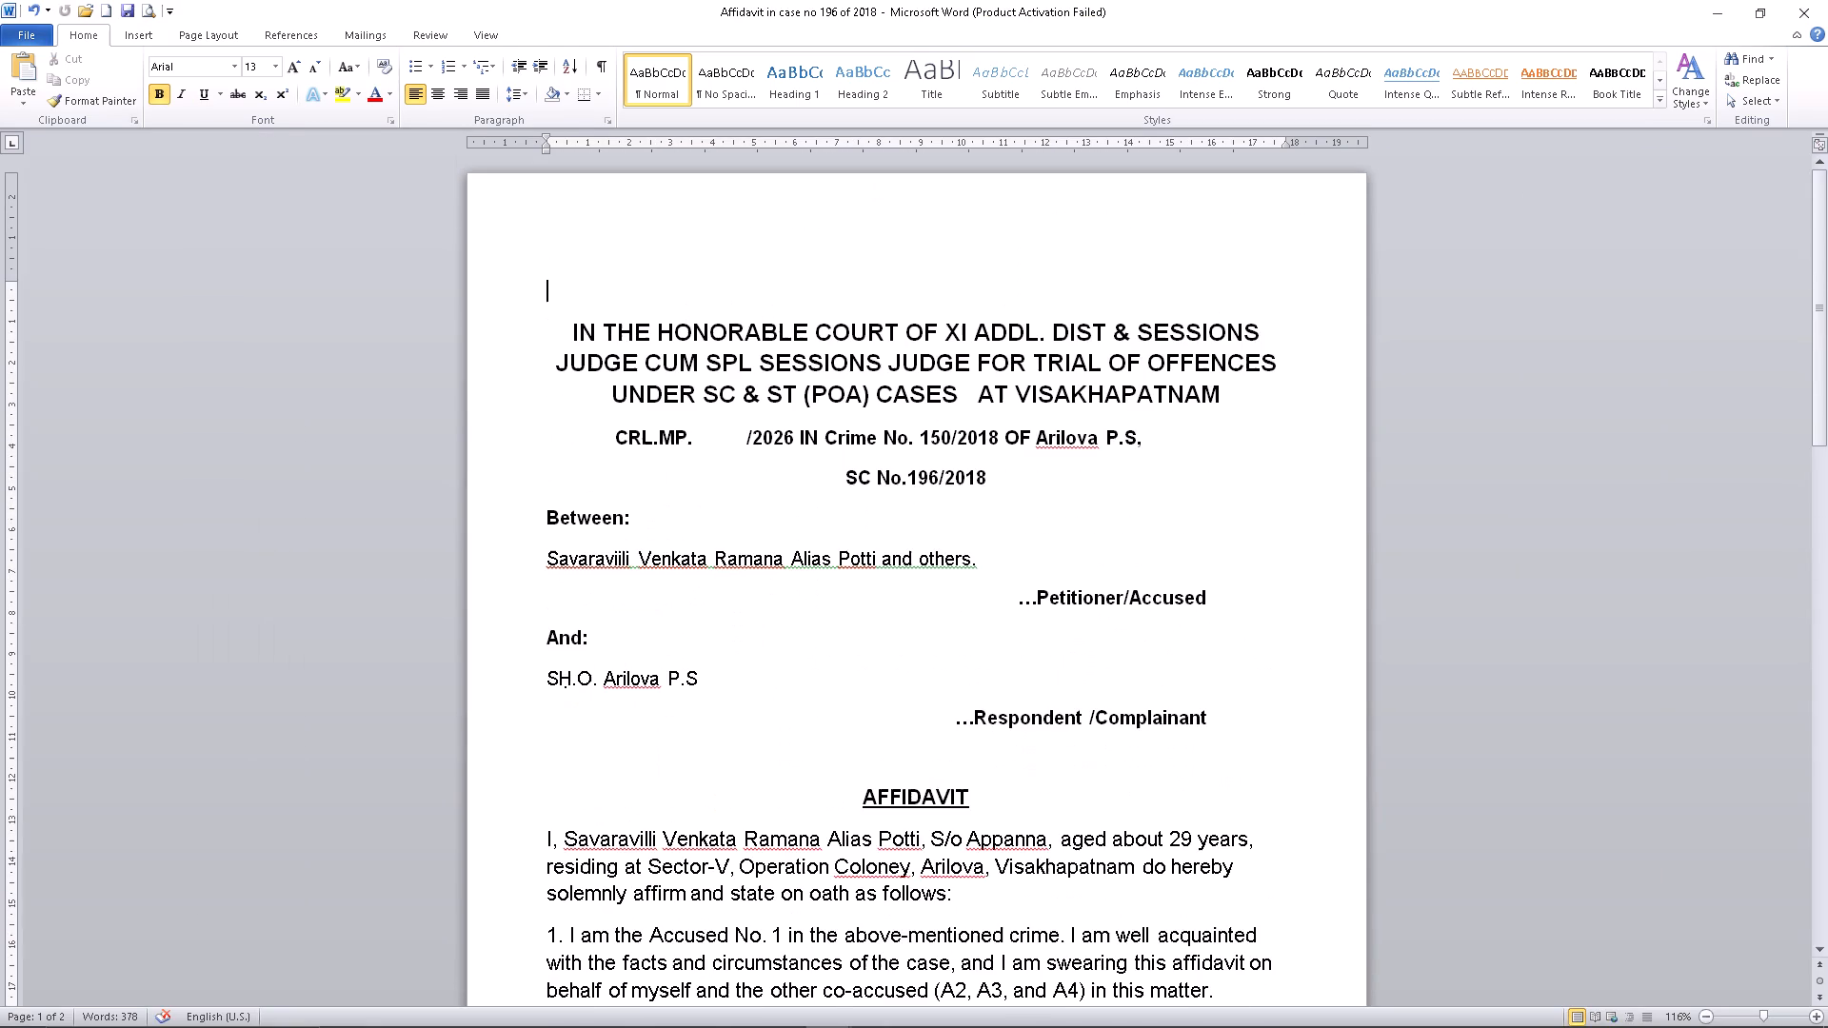
{"action": "scroll", "coordinate": [782, 526], "scroll_direction": "down", "scroll_amount": 11}
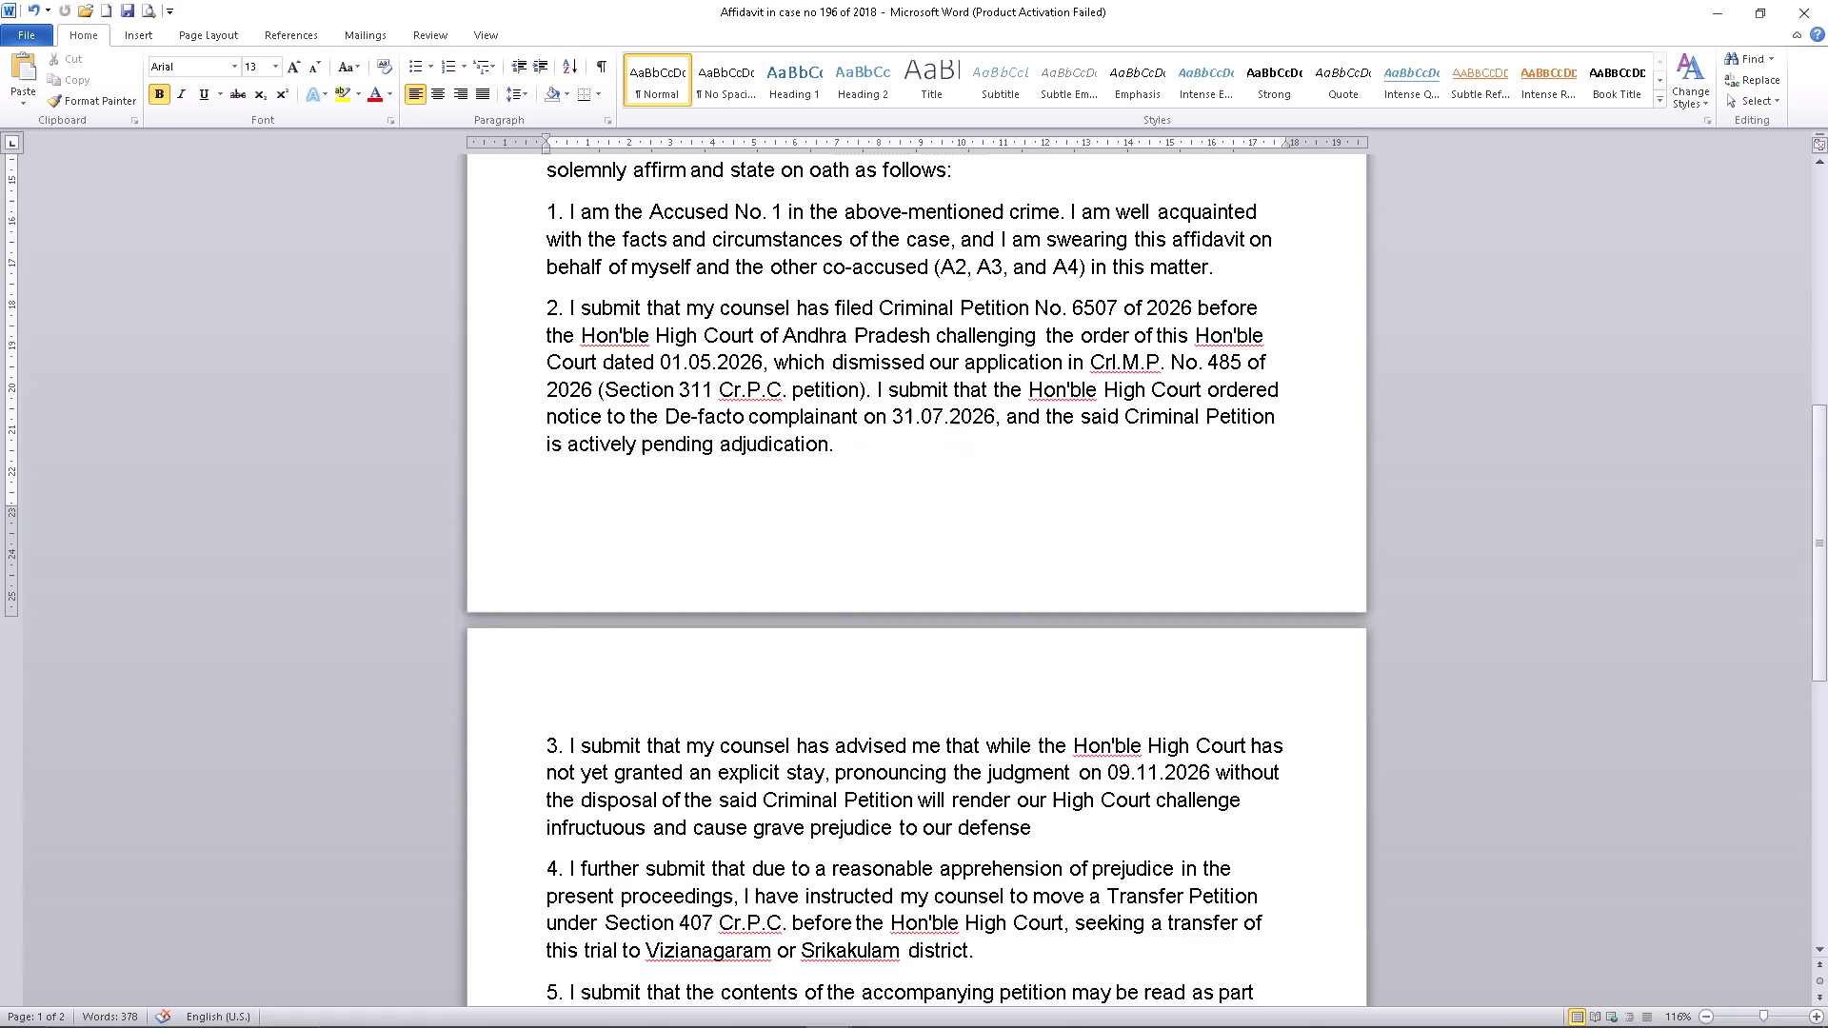
{"action": "scroll", "coordinate": [849, 554], "scroll_direction": "down", "scroll_amount": 13}
{"action": "scroll", "coordinate": [649, 484], "scroll_direction": "up", "scroll_amount": 7}
{"action": "scroll", "coordinate": [310, 202], "scroll_direction": "up", "scroll_amount": 7}
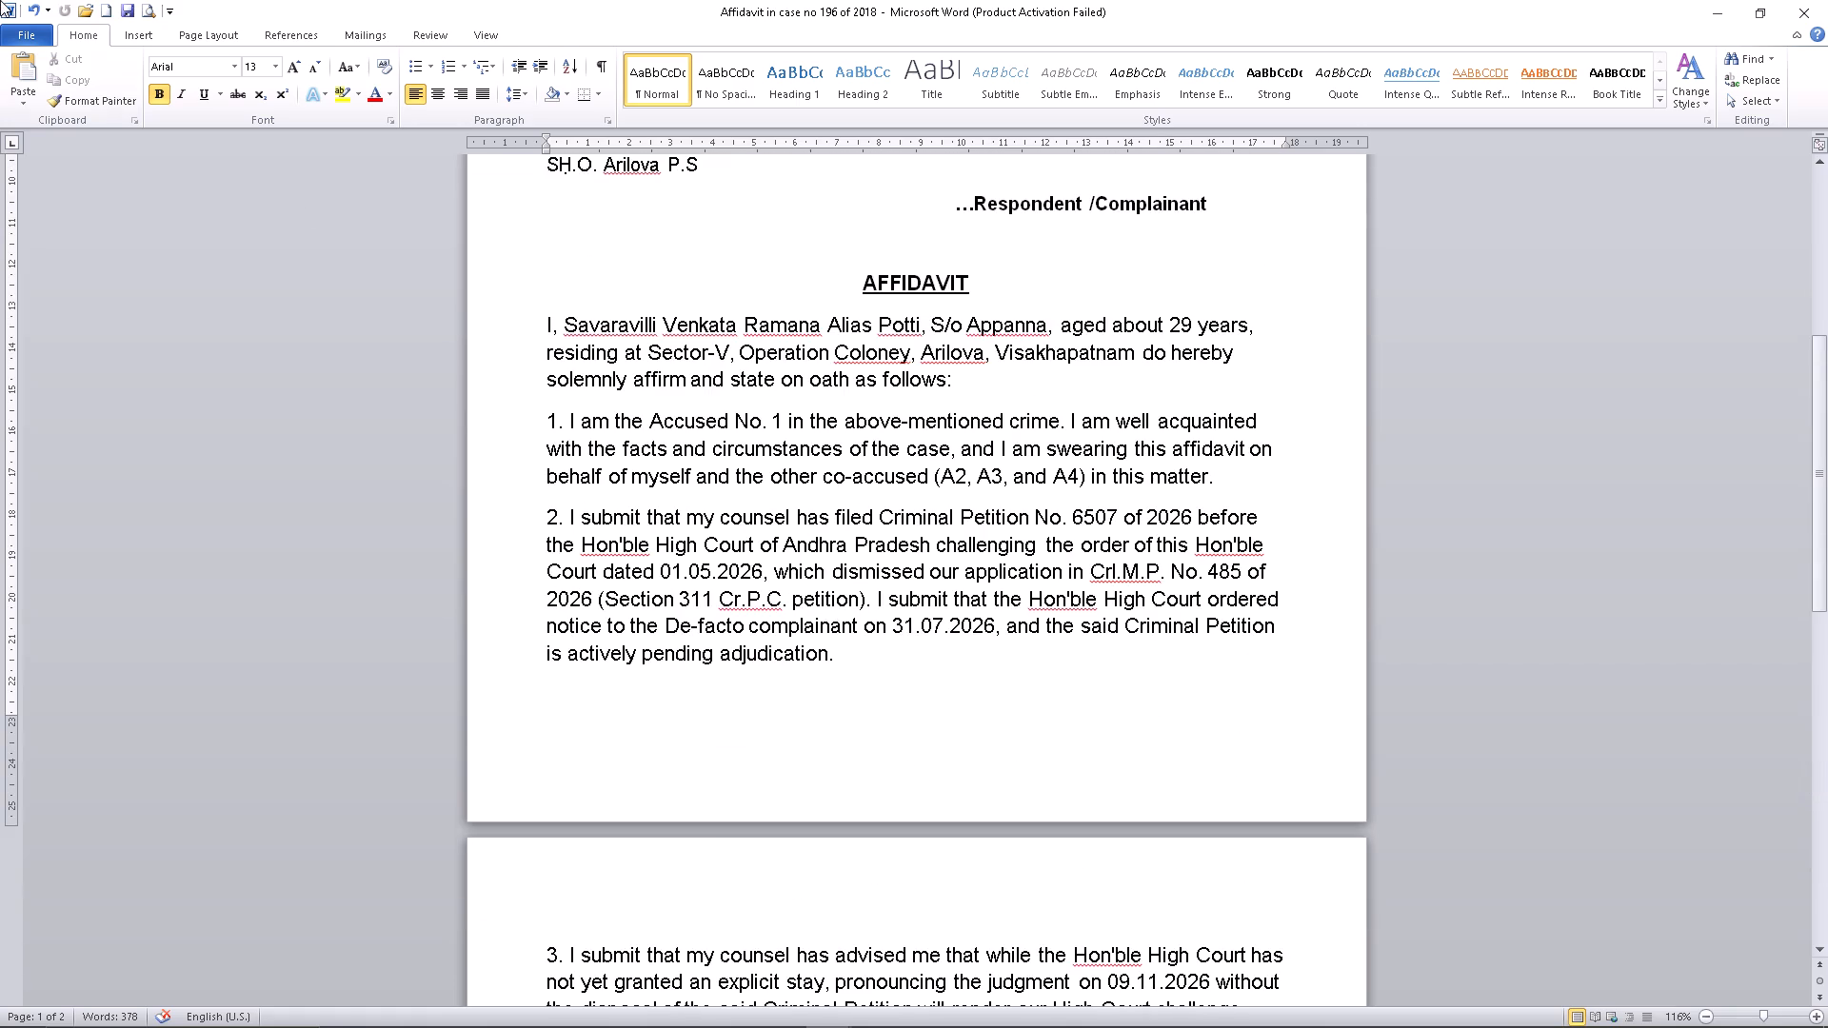
Print only page 1 of the affidavit on the HP Laser MFP printer.
{"action": "left_click", "coordinate": [26, 31]}
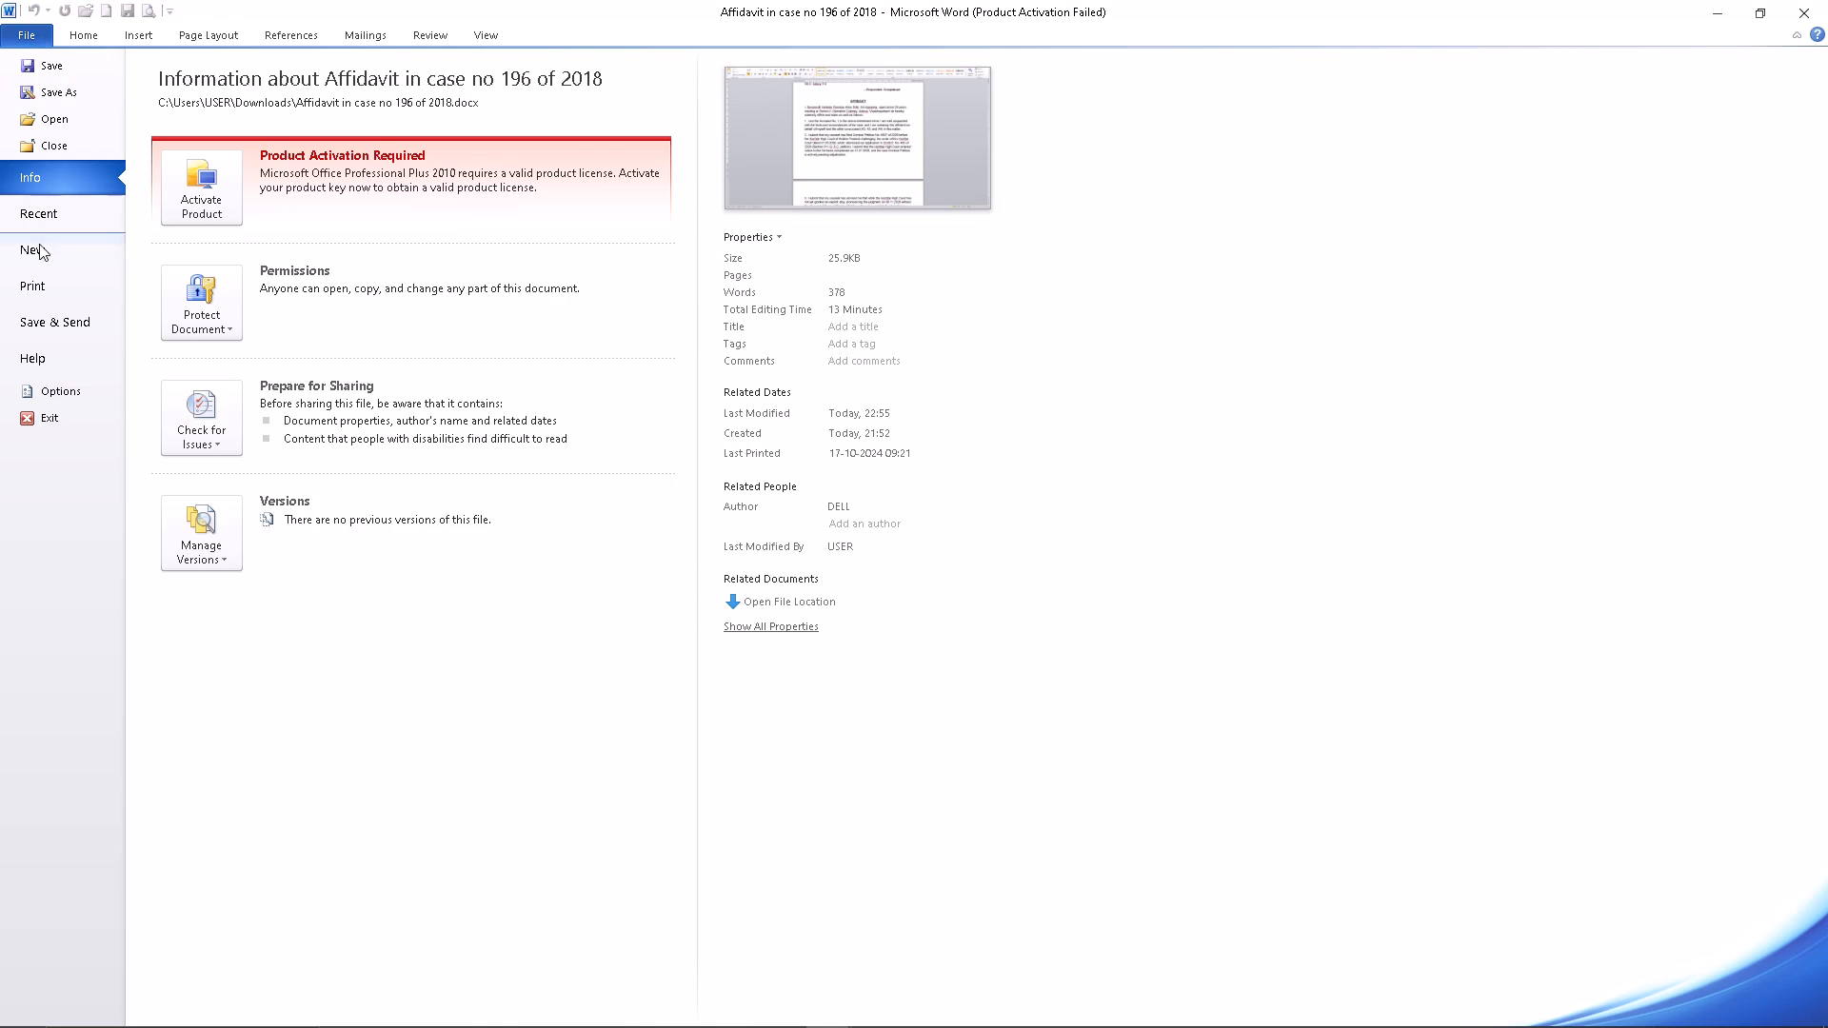
{"action": "left_click", "coordinate": [47, 286]}
{"action": "left_click", "coordinate": [265, 339]}
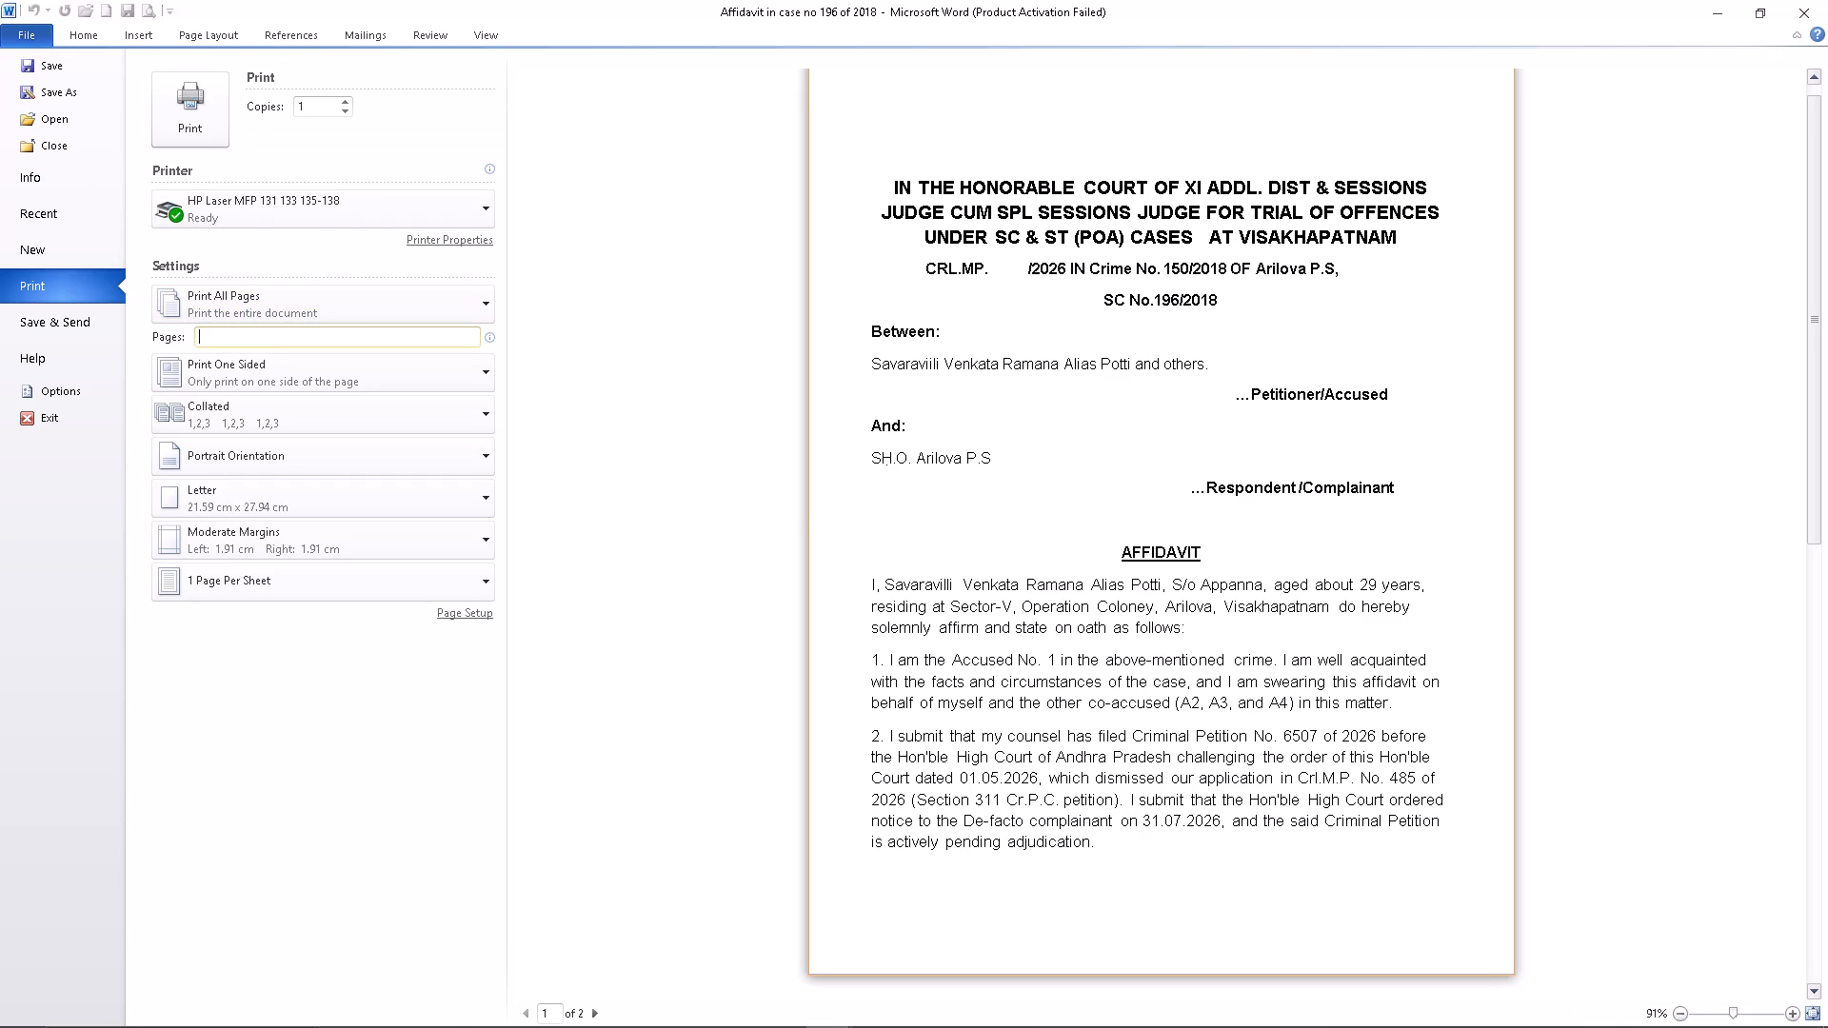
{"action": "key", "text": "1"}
{"action": "left_click", "coordinate": [186, 95]}
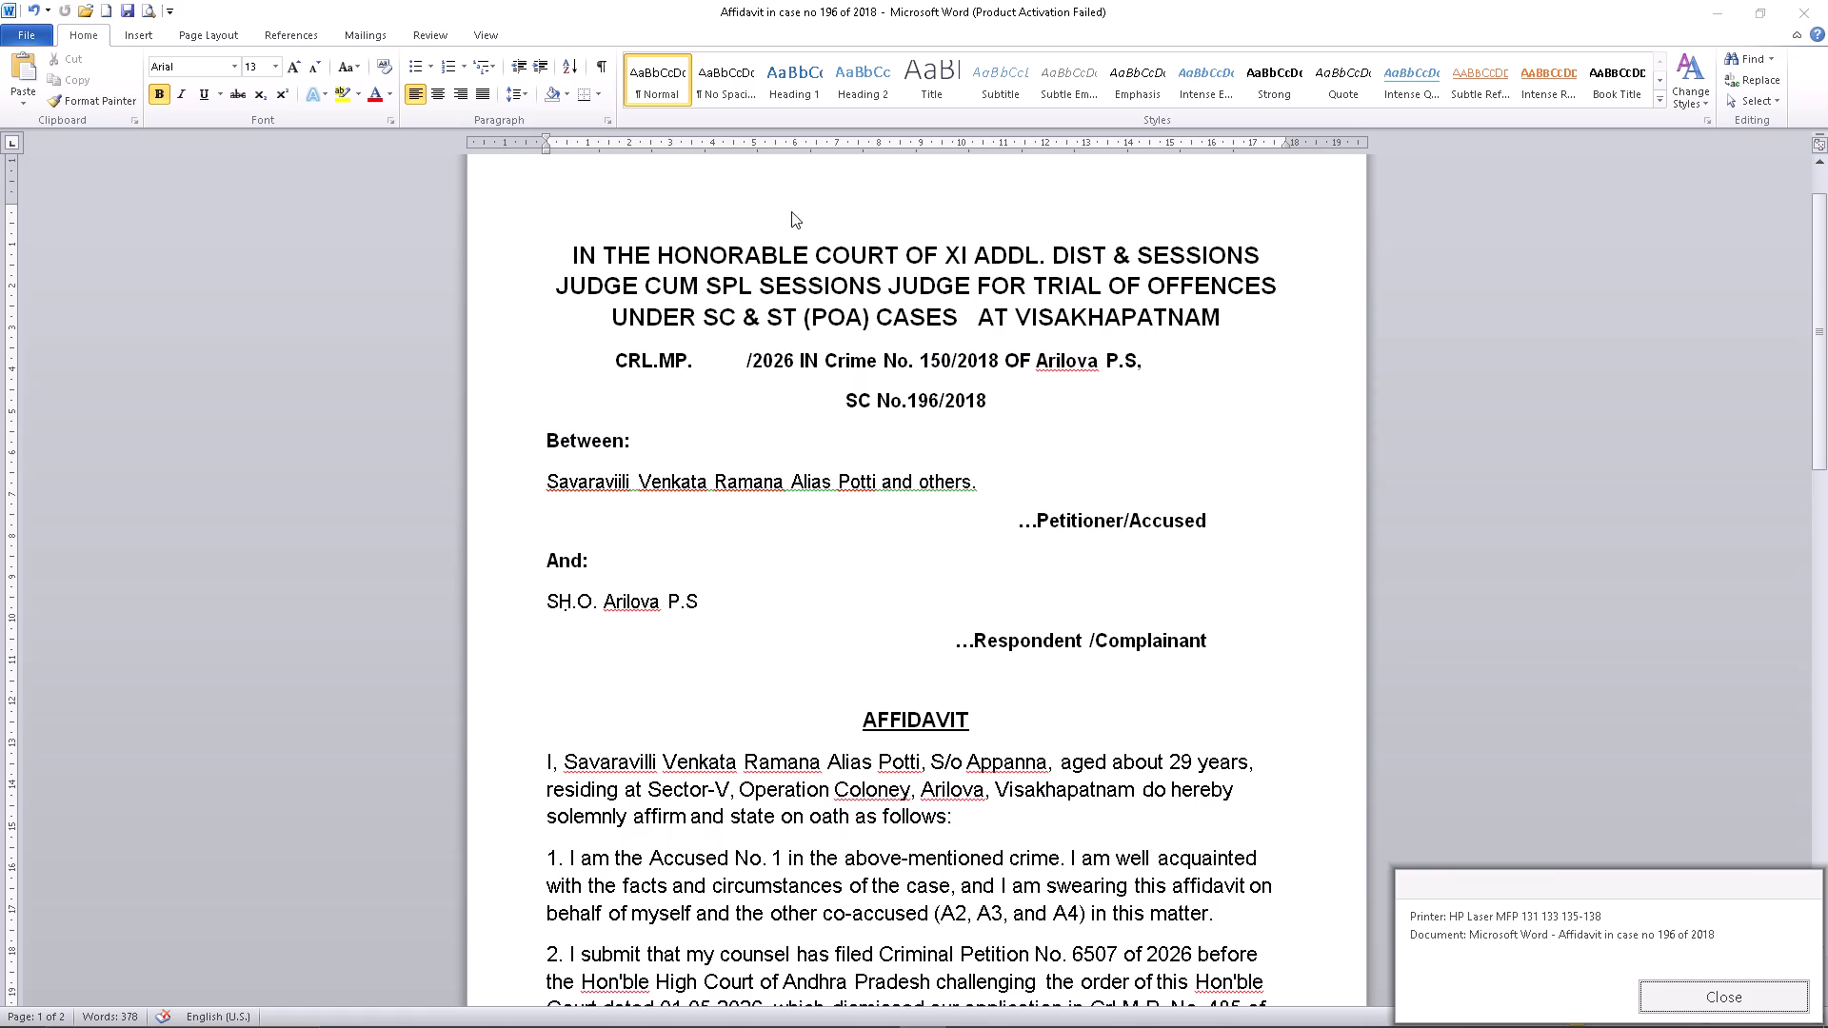
Print only page 2 of the affidavit, one copy.
{"action": "key", "text": "ctrl+p"}
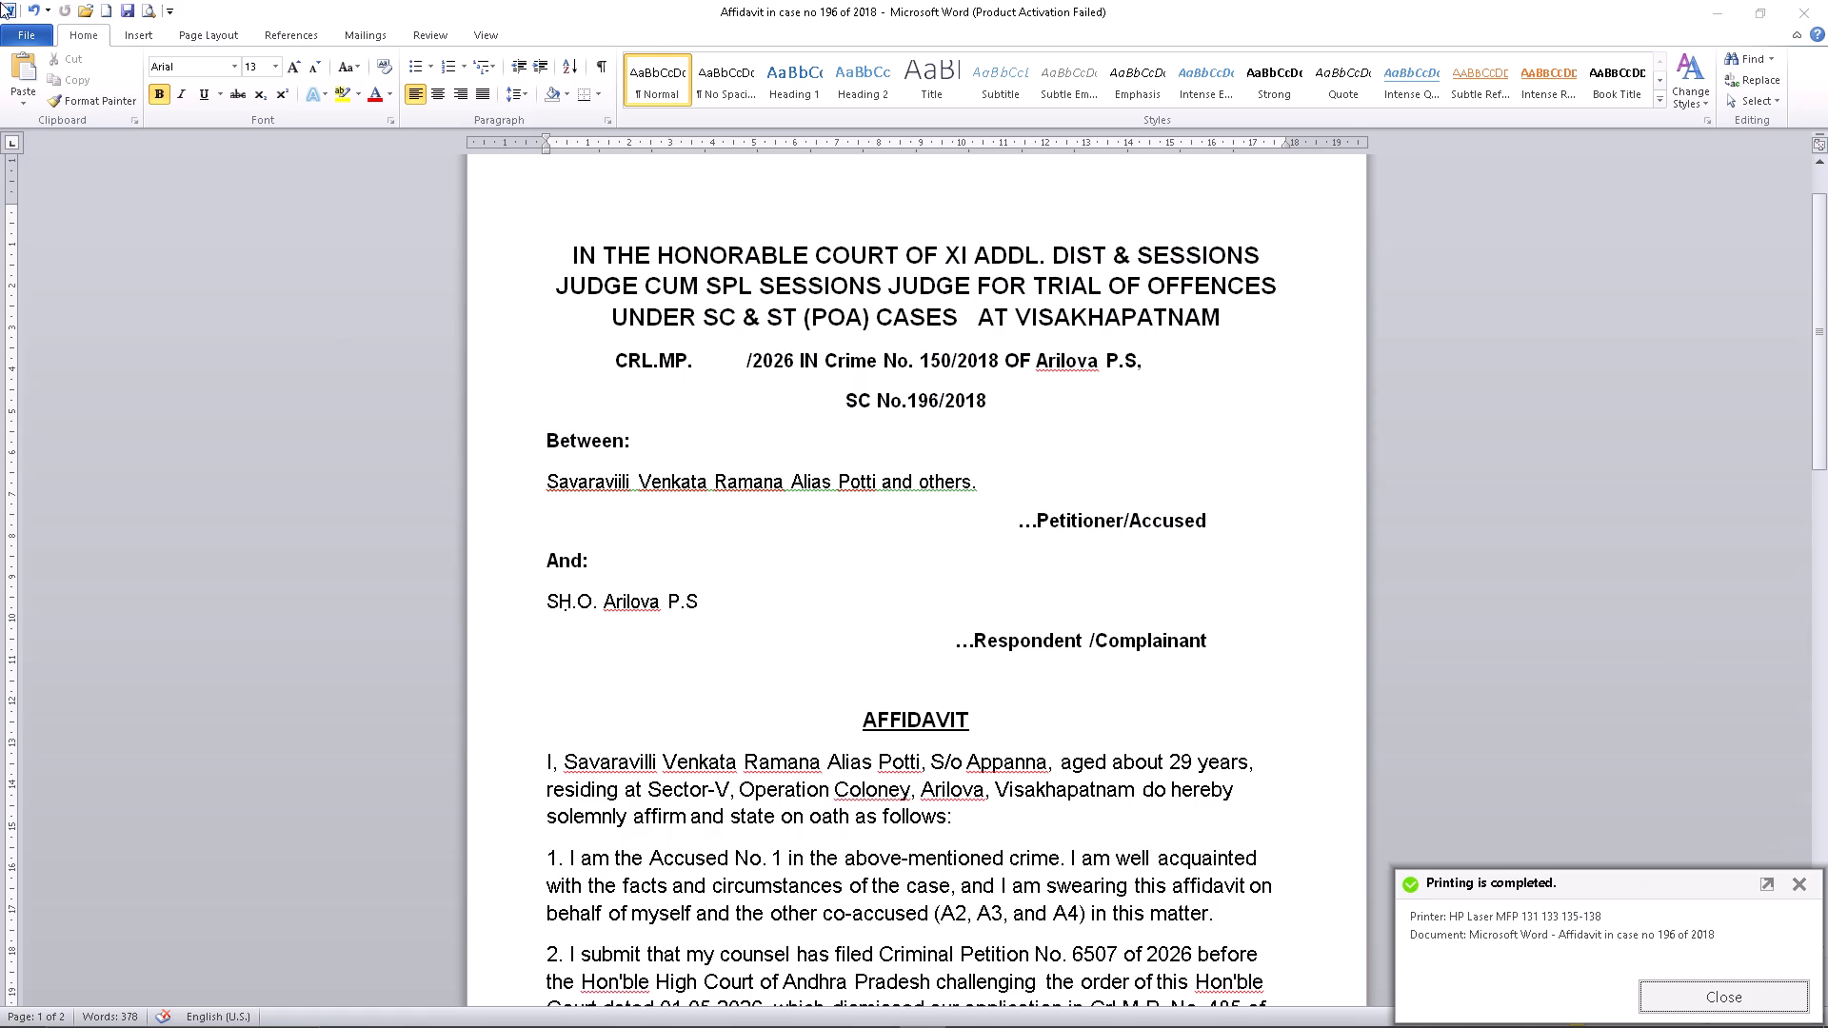
{"action": "key", "text": "ctrl+p"}
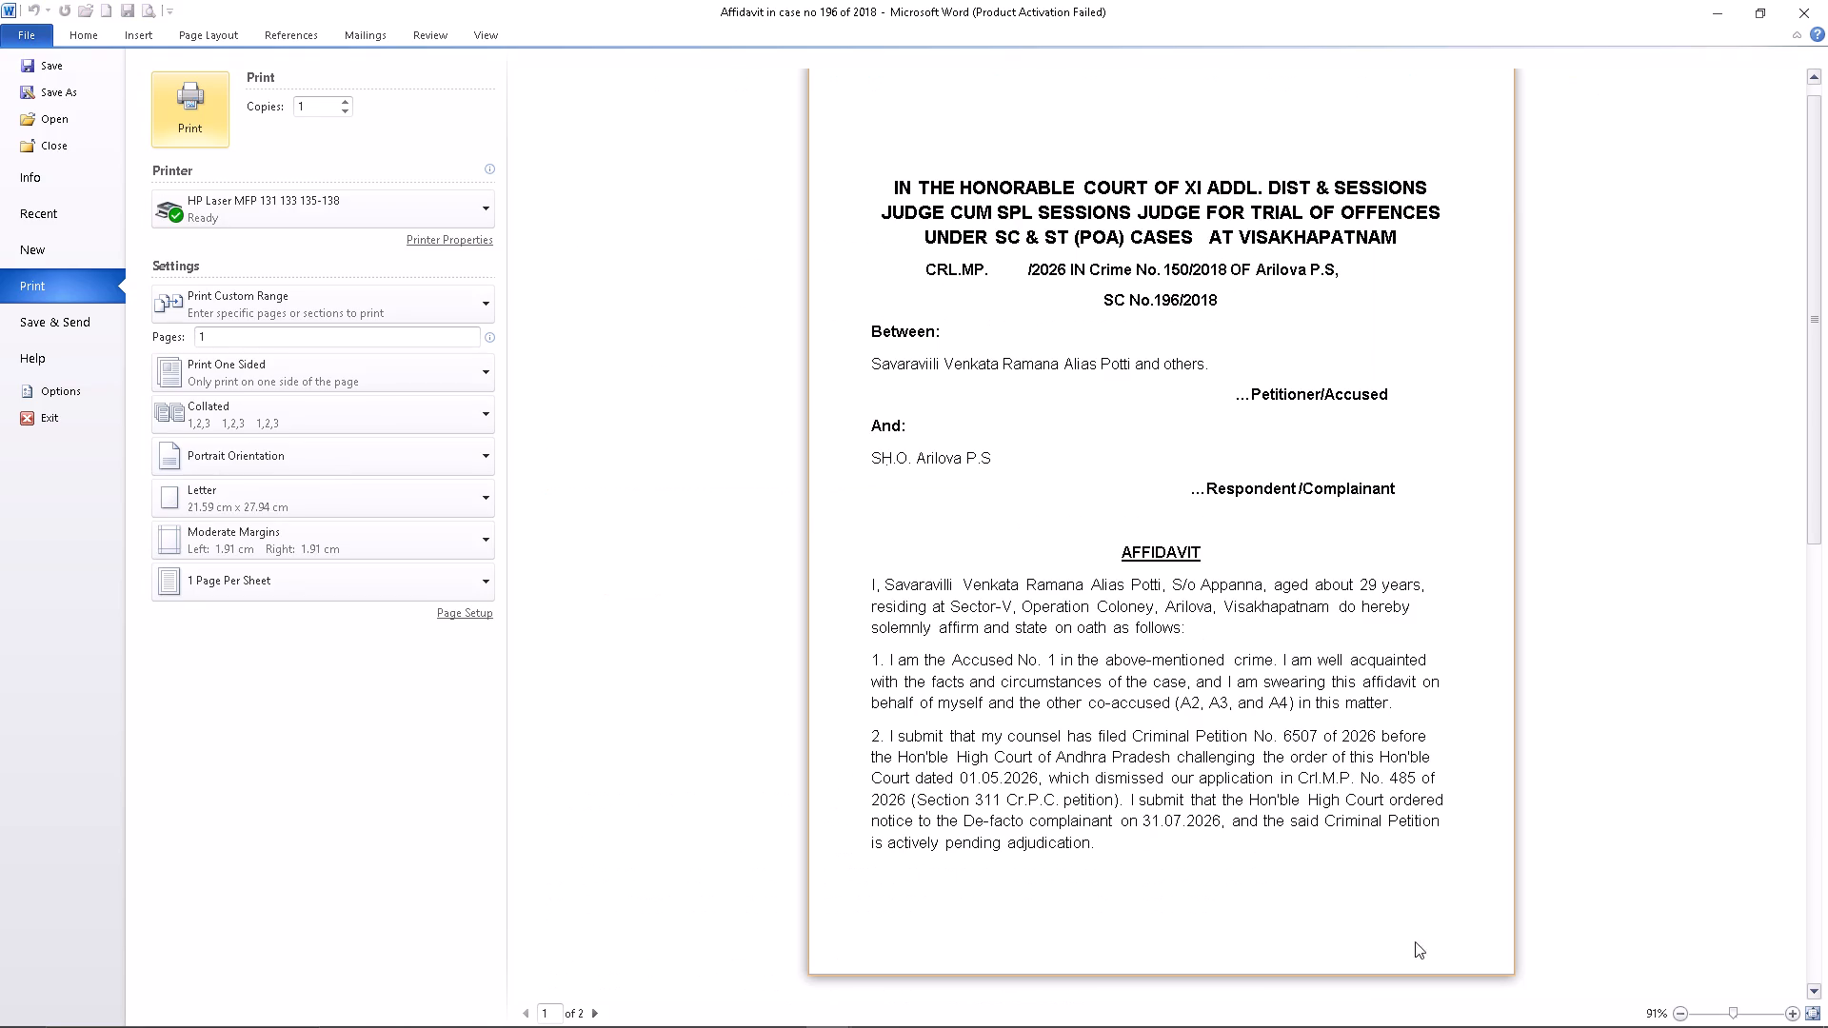
{"action": "left_click", "coordinate": [242, 339]}
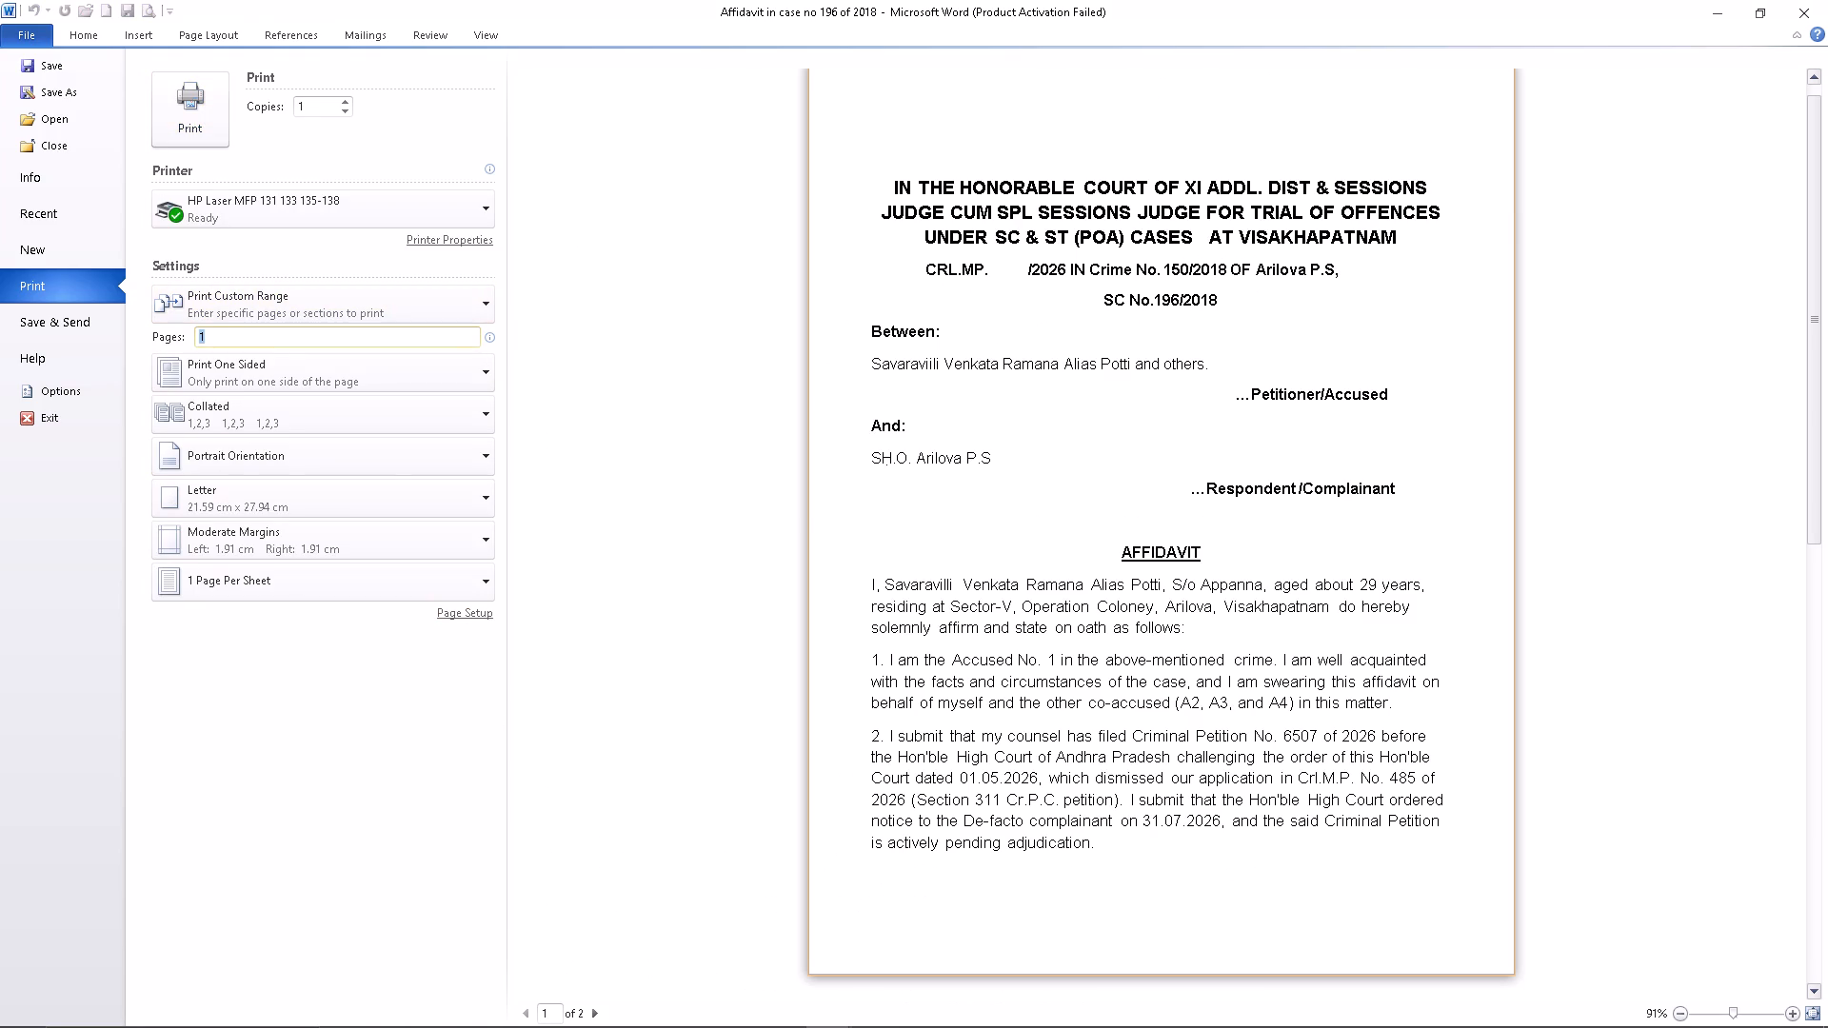
{"action": "key", "text": "BackSpace"}
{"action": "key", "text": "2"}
{"action": "left_click", "coordinate": [171, 141]}
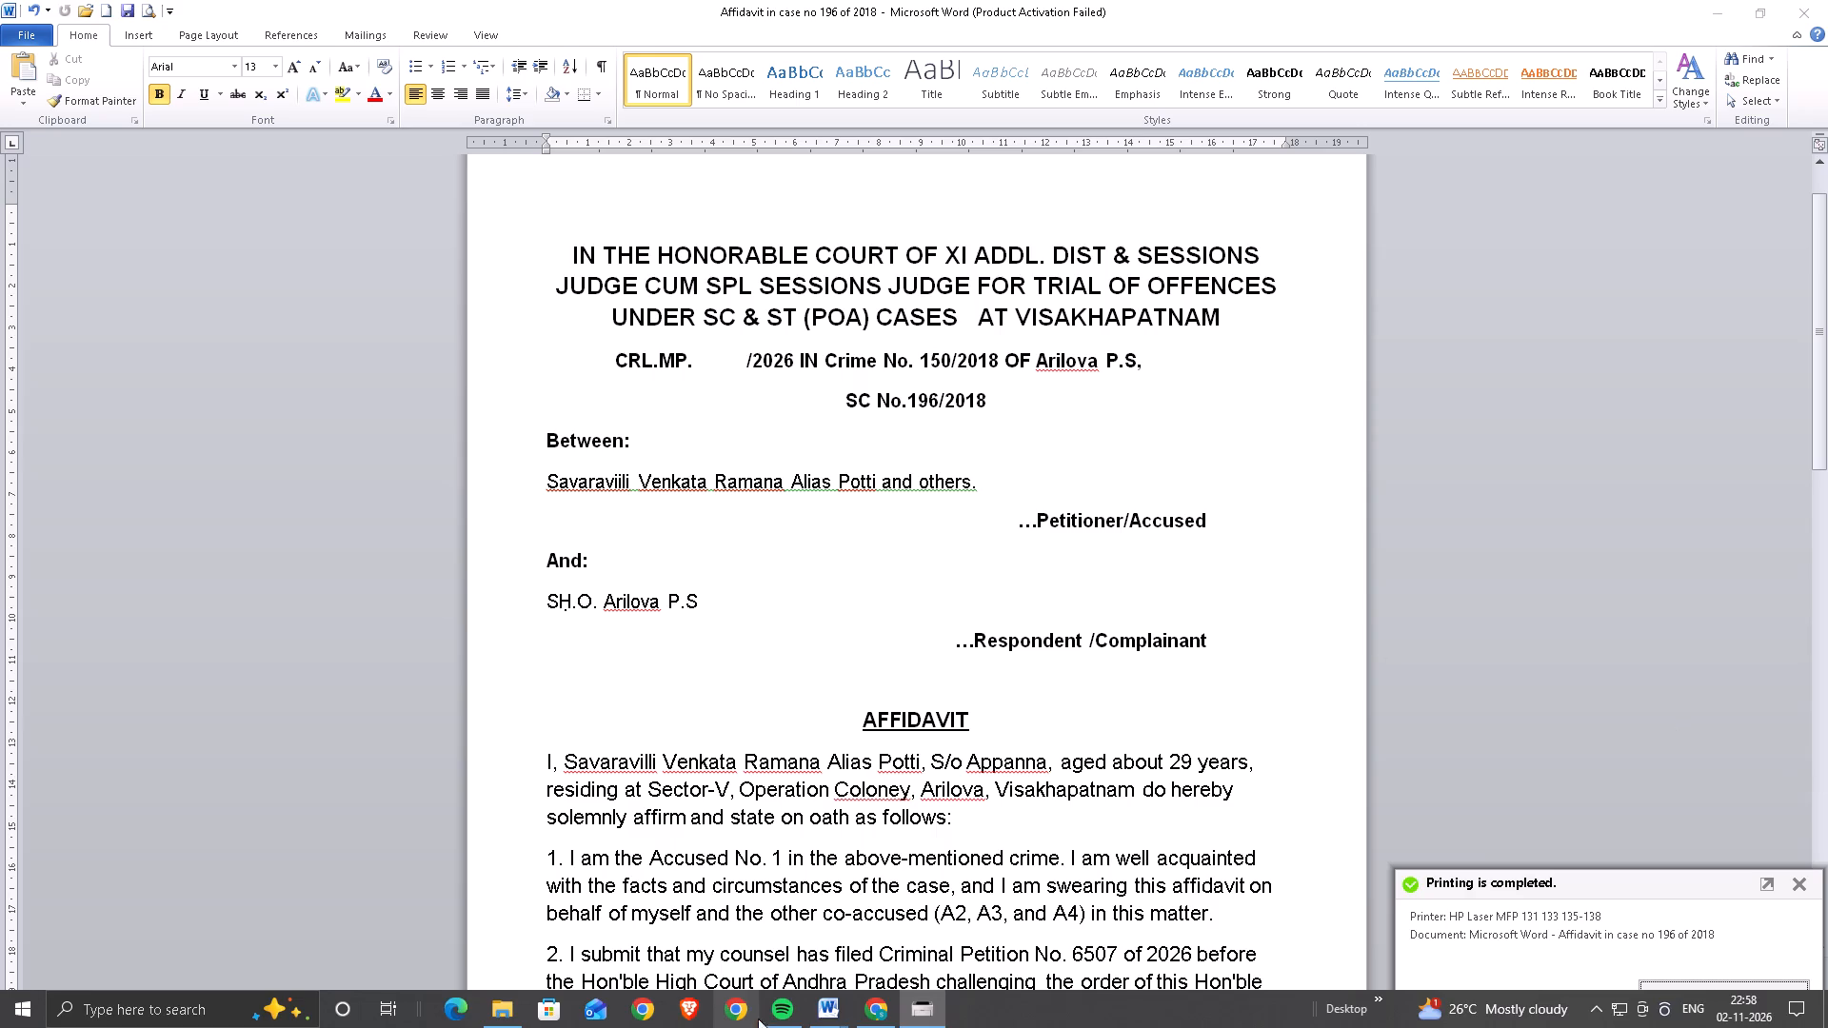
Switch to the 309 petition and view its print preview.
{"action": "left_click", "coordinate": [817, 1004]}
{"action": "left_click", "coordinate": [733, 906]}
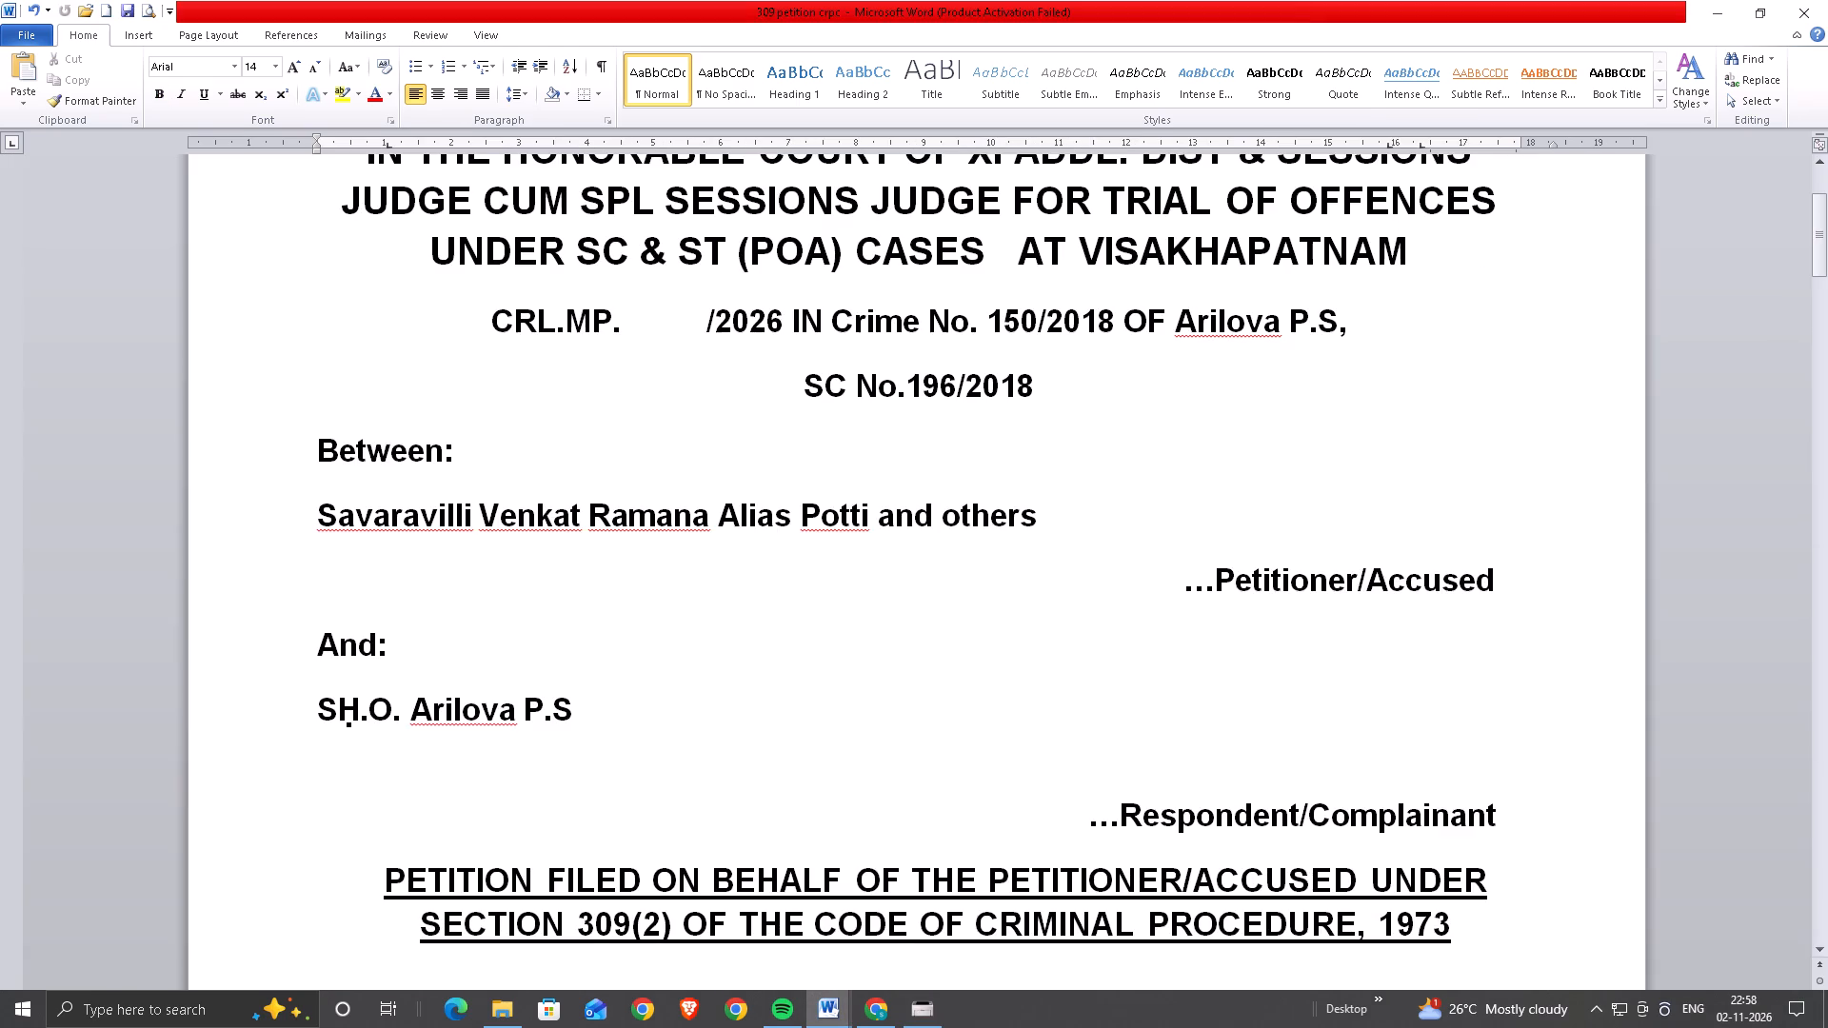
{"action": "key", "text": "ctrl+p"}
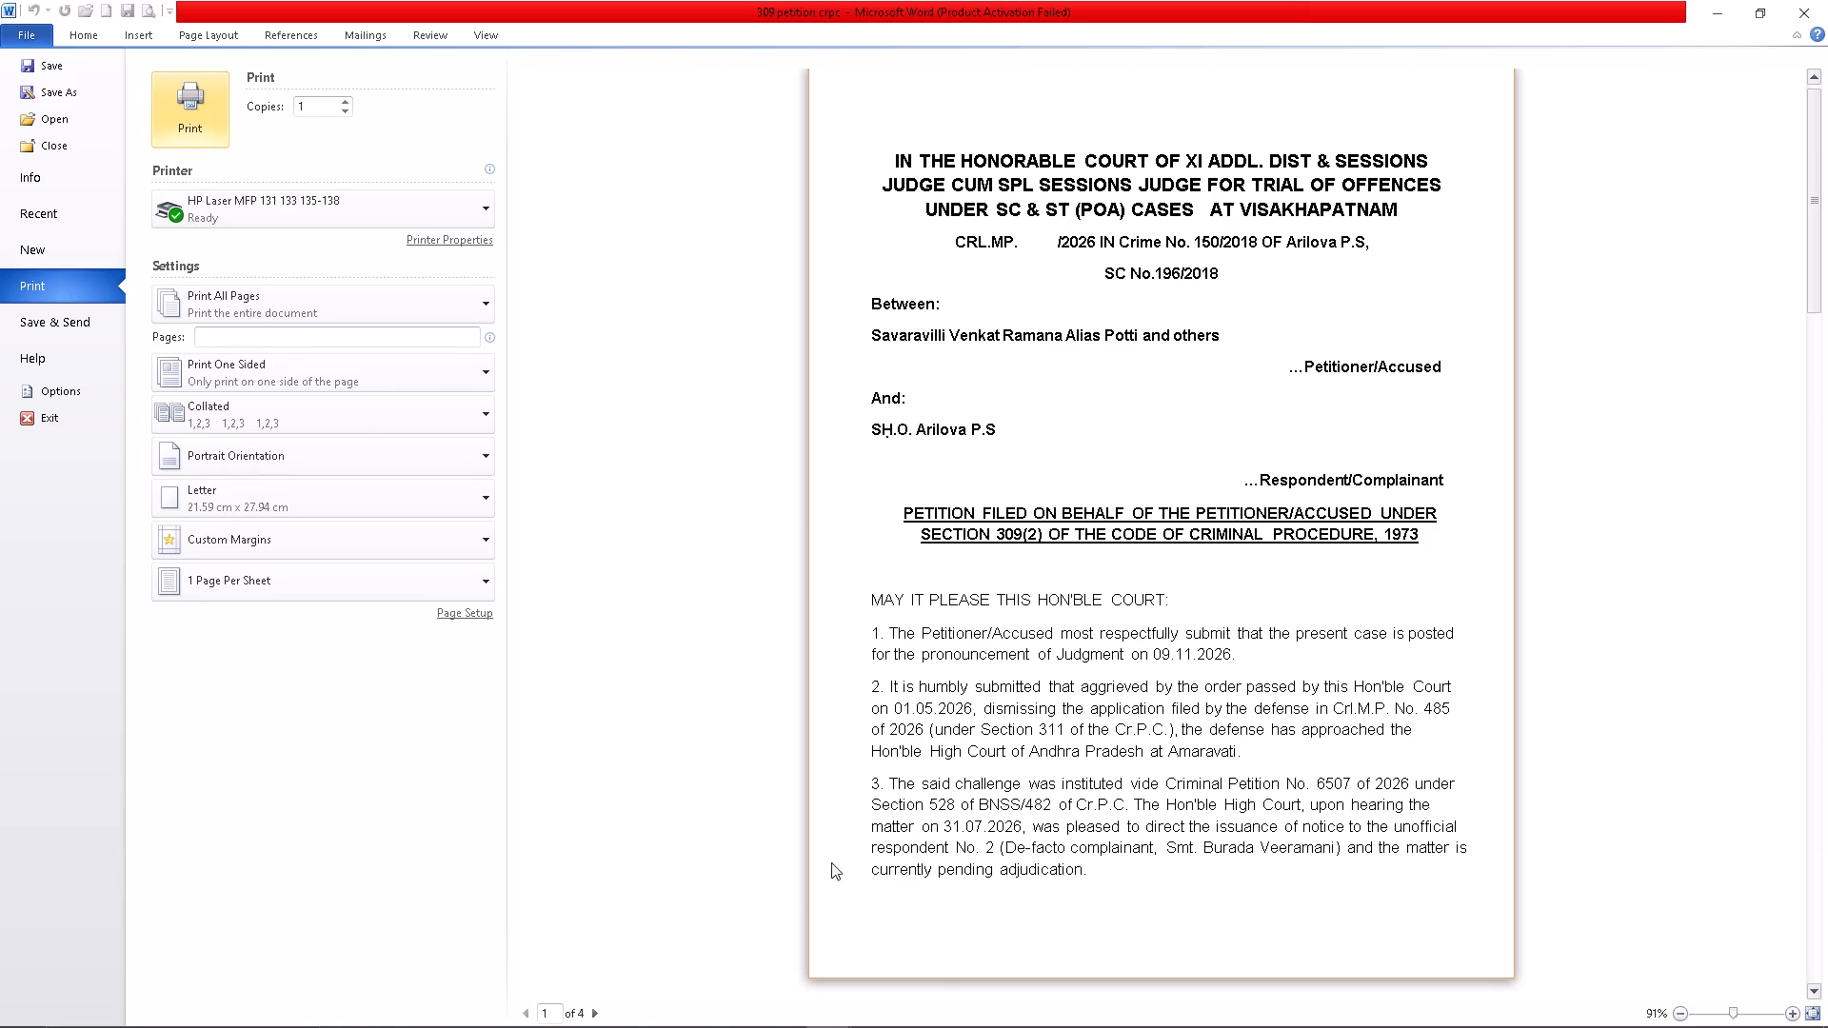
{"action": "left_click", "coordinate": [18, 38]}
Reread the petition from the opening paragraphs through the prayer, signature block and docket page before printing.
{"action": "scroll", "coordinate": [518, 774], "scroll_direction": "up", "scroll_amount": 20}
{"action": "scroll", "coordinate": [518, 774], "scroll_direction": "up", "scroll_amount": 2}
{"action": "scroll", "coordinate": [519, 749], "scroll_direction": "down", "scroll_amount": 4}
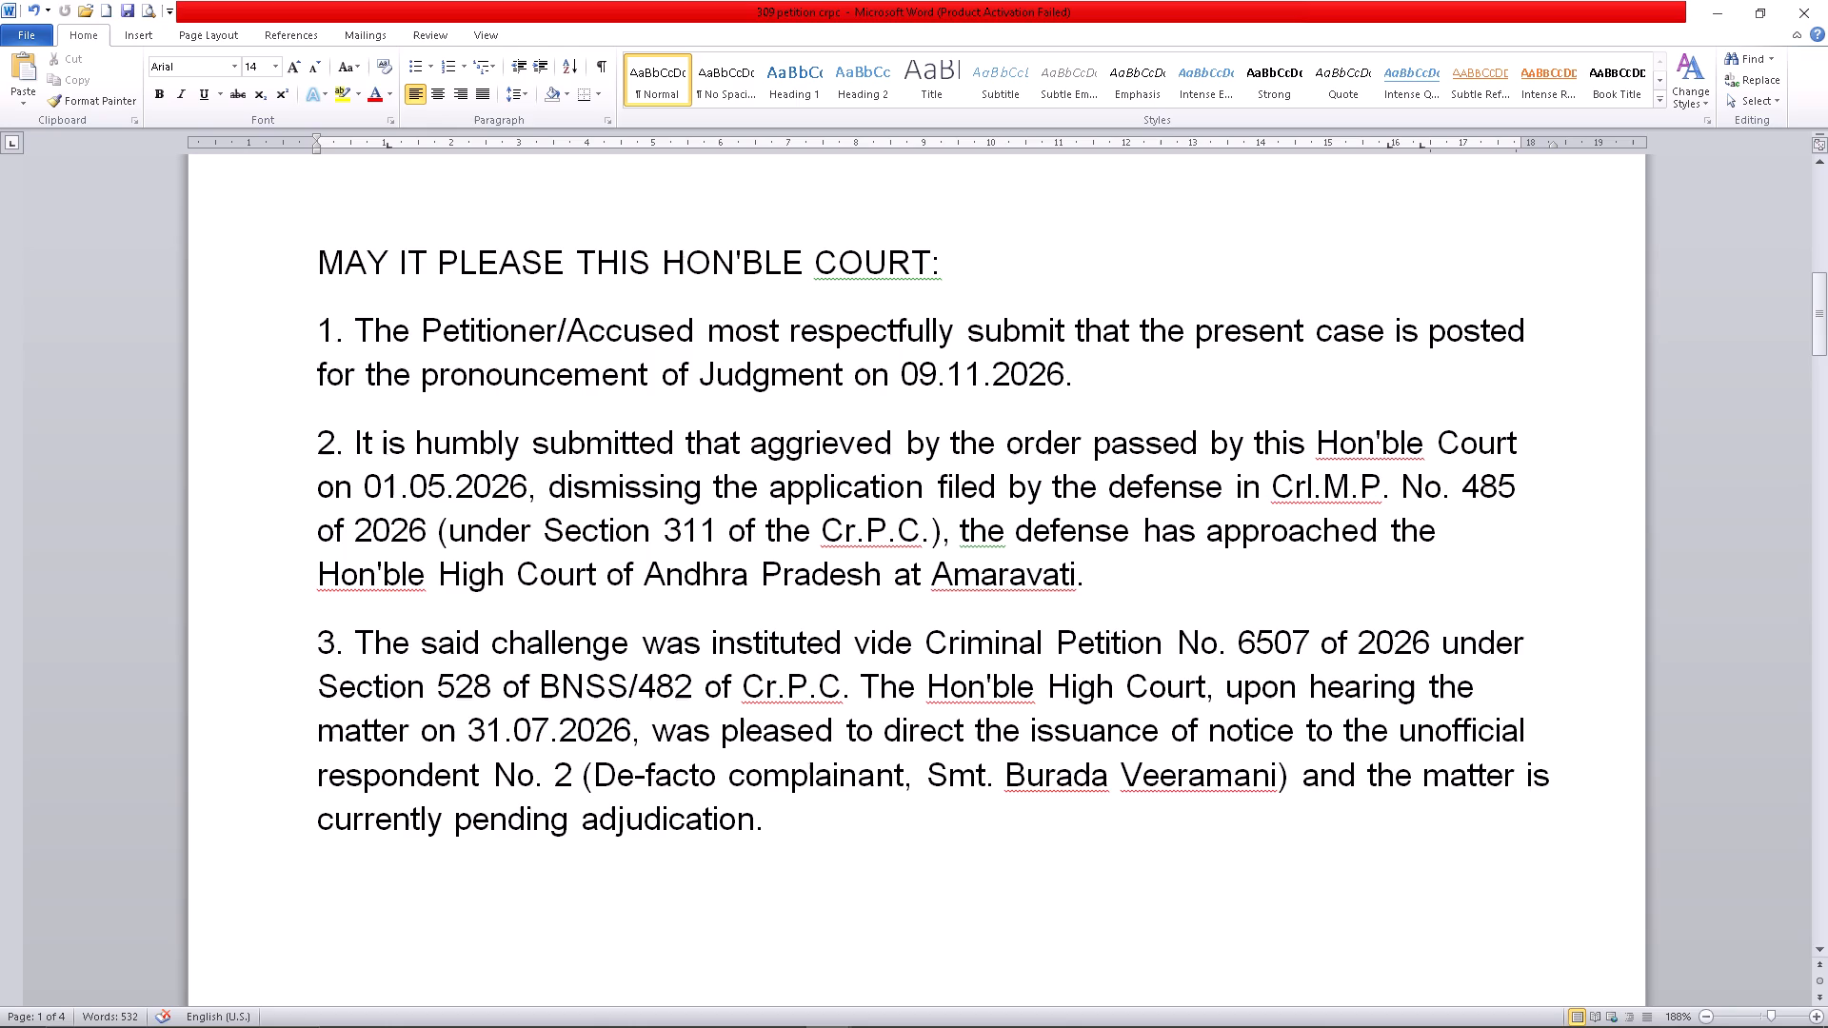
{"action": "scroll", "coordinate": [449, 617], "scroll_direction": "down", "scroll_amount": 4}
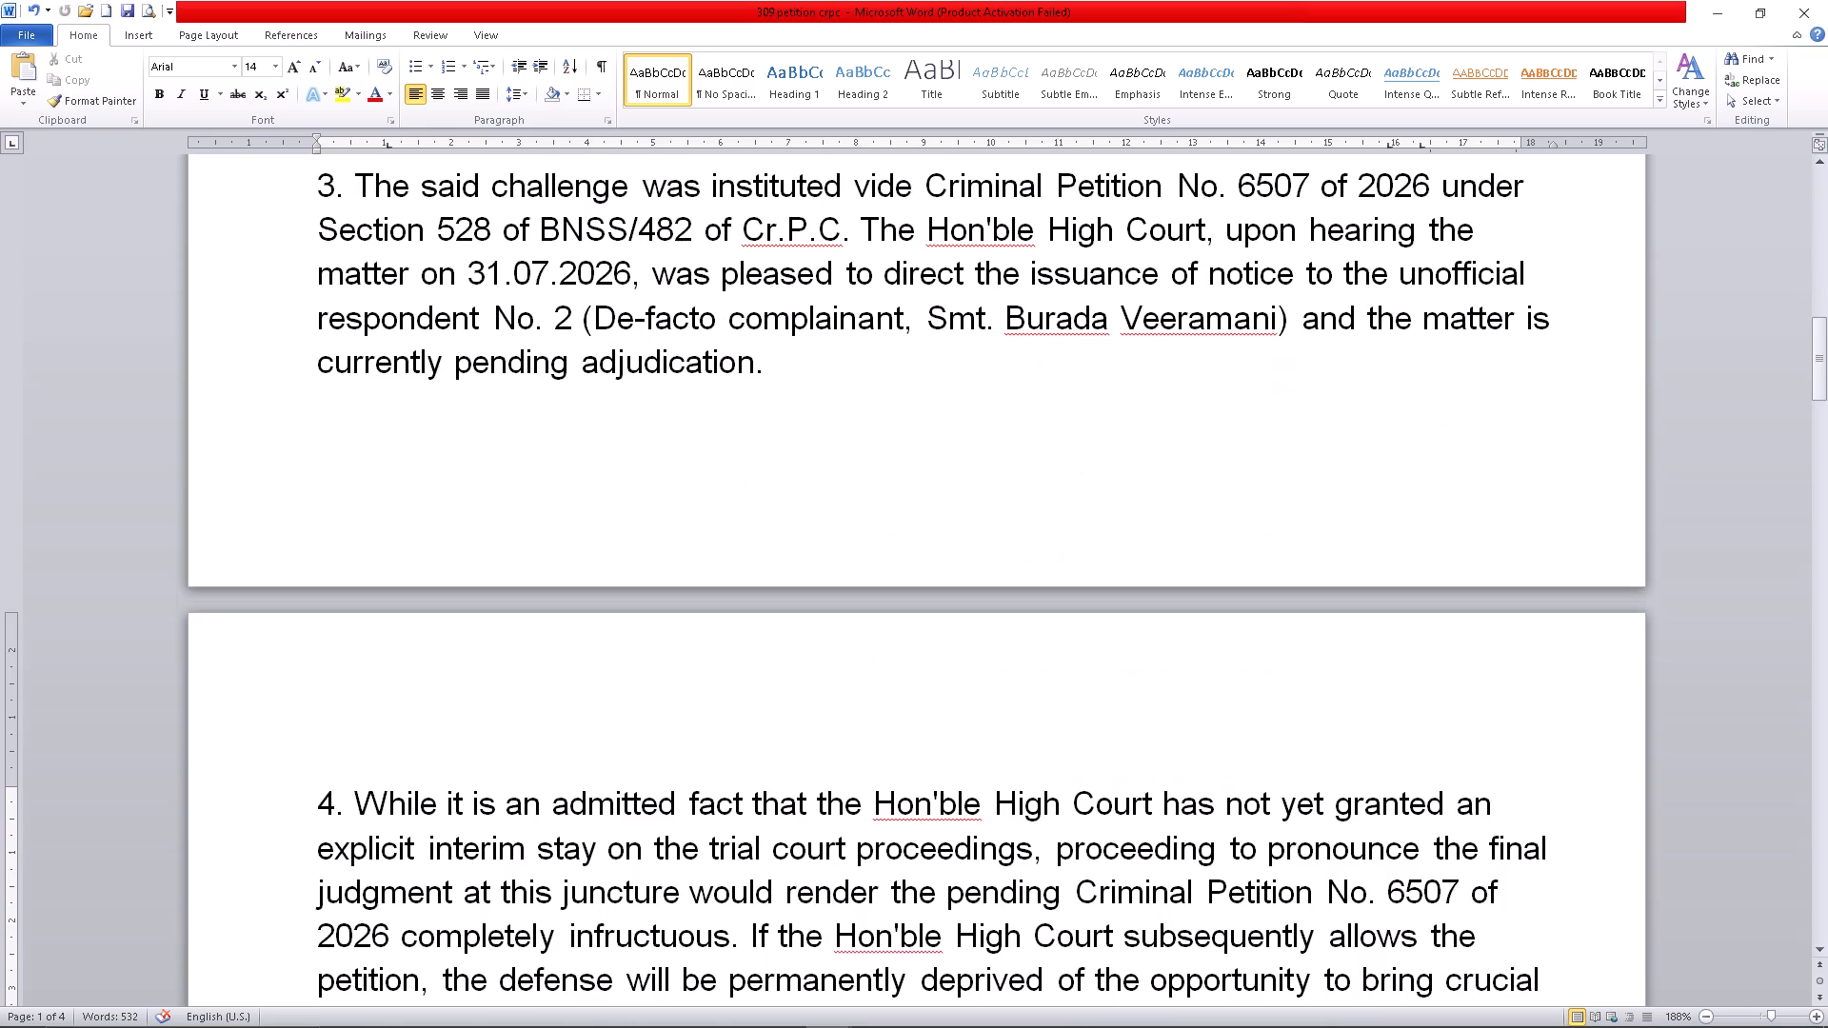
{"action": "scroll", "coordinate": [774, 578], "scroll_direction": "down", "scroll_amount": 3}
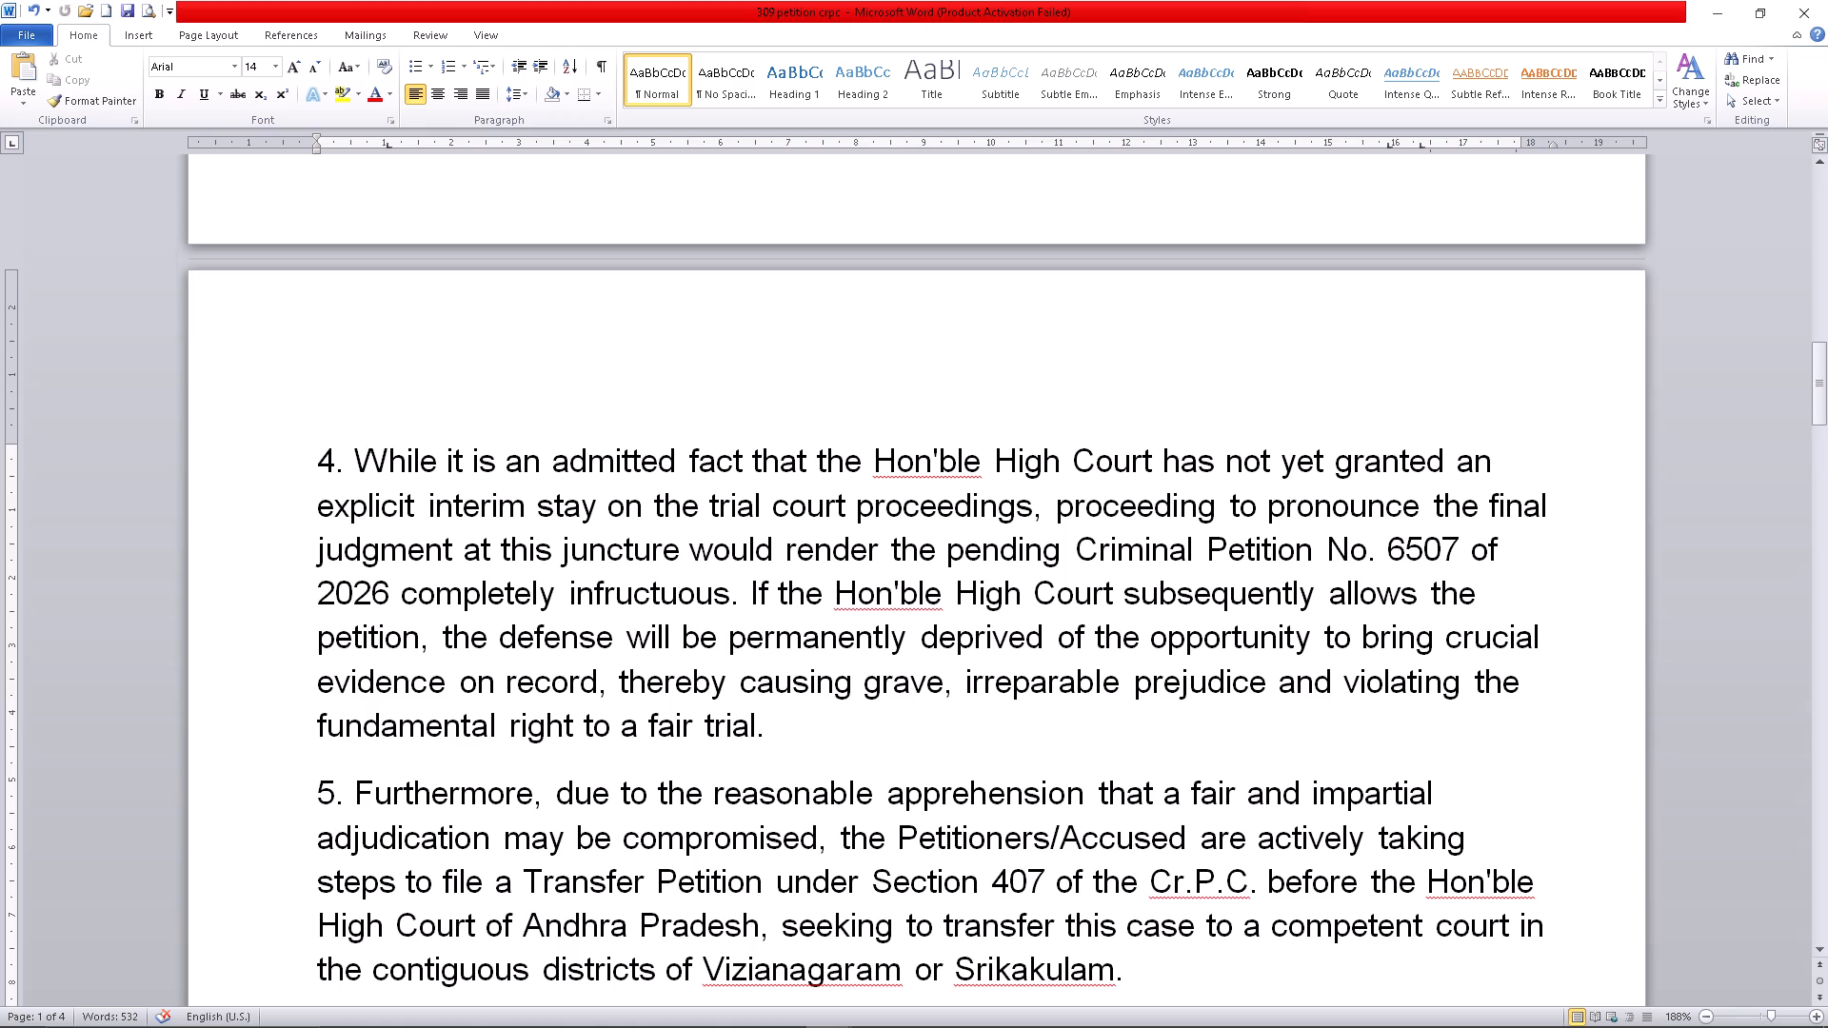
{"action": "scroll", "coordinate": [478, 750], "scroll_direction": "down", "scroll_amount": 1}
{"action": "scroll", "coordinate": [642, 675], "scroll_direction": "down", "scroll_amount": 2}
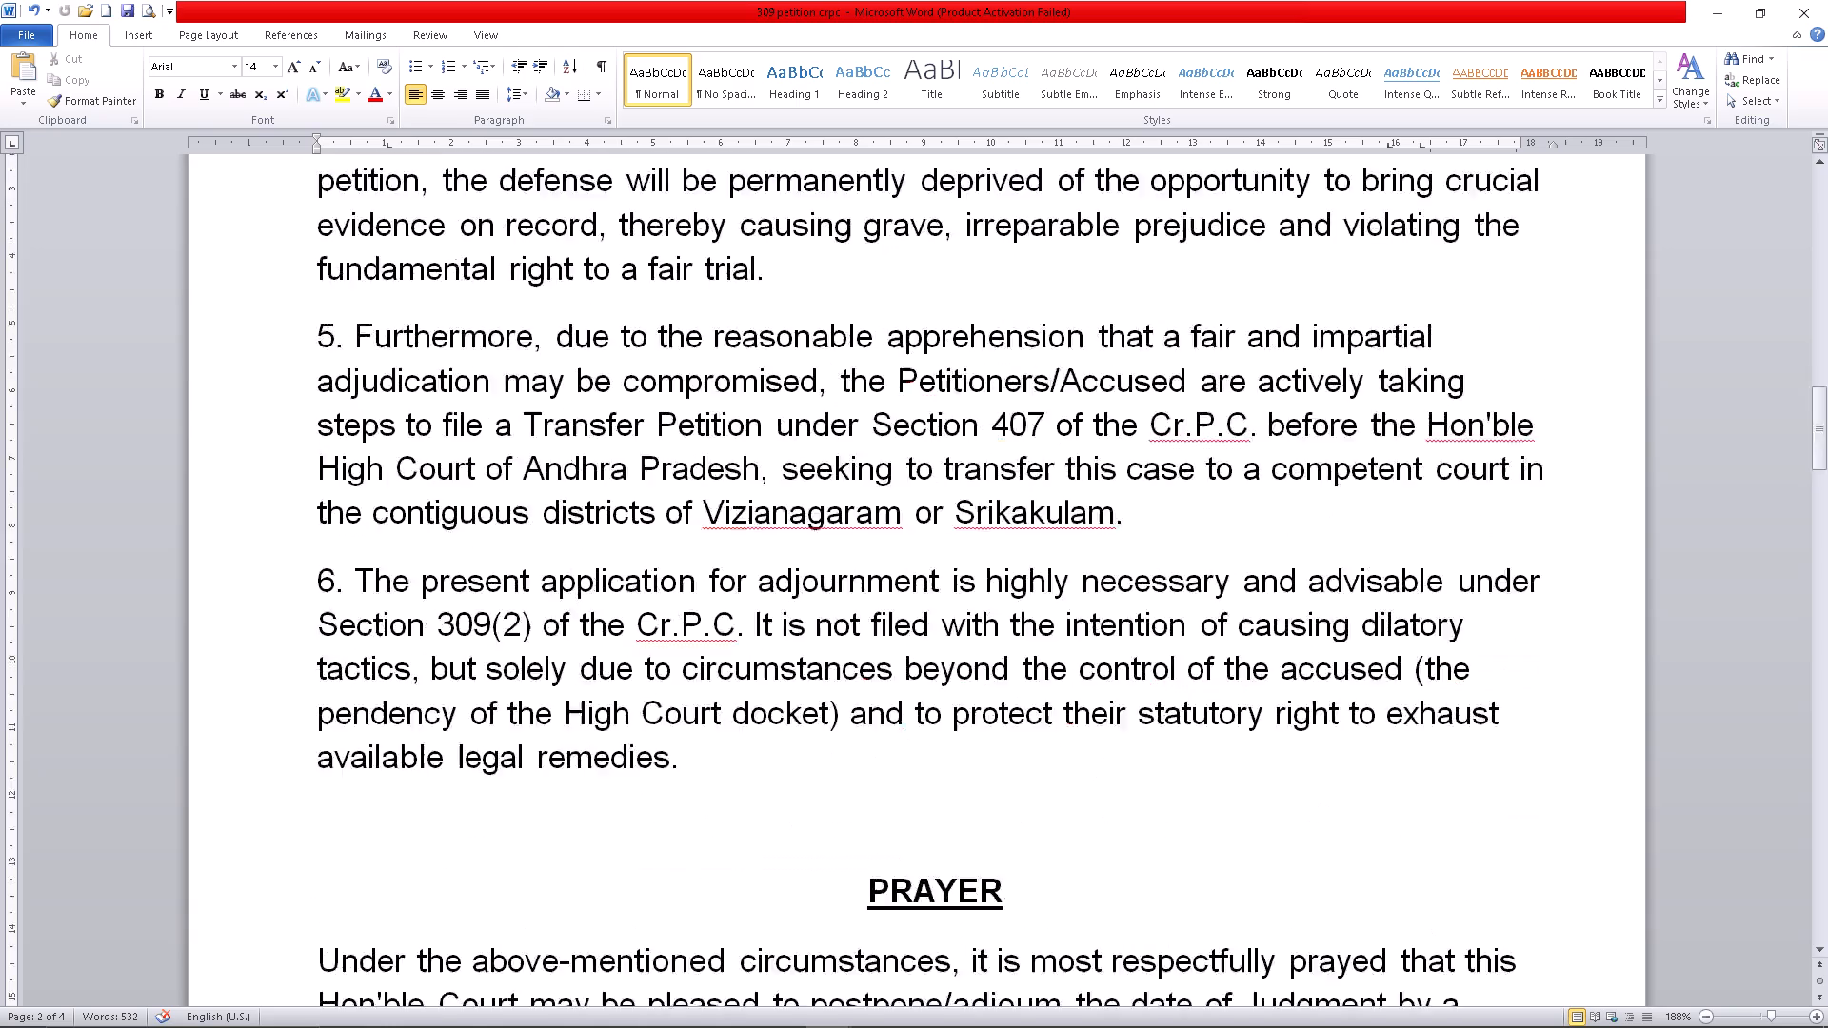
{"action": "scroll", "coordinate": [642, 675], "scroll_direction": "down", "scroll_amount": 2}
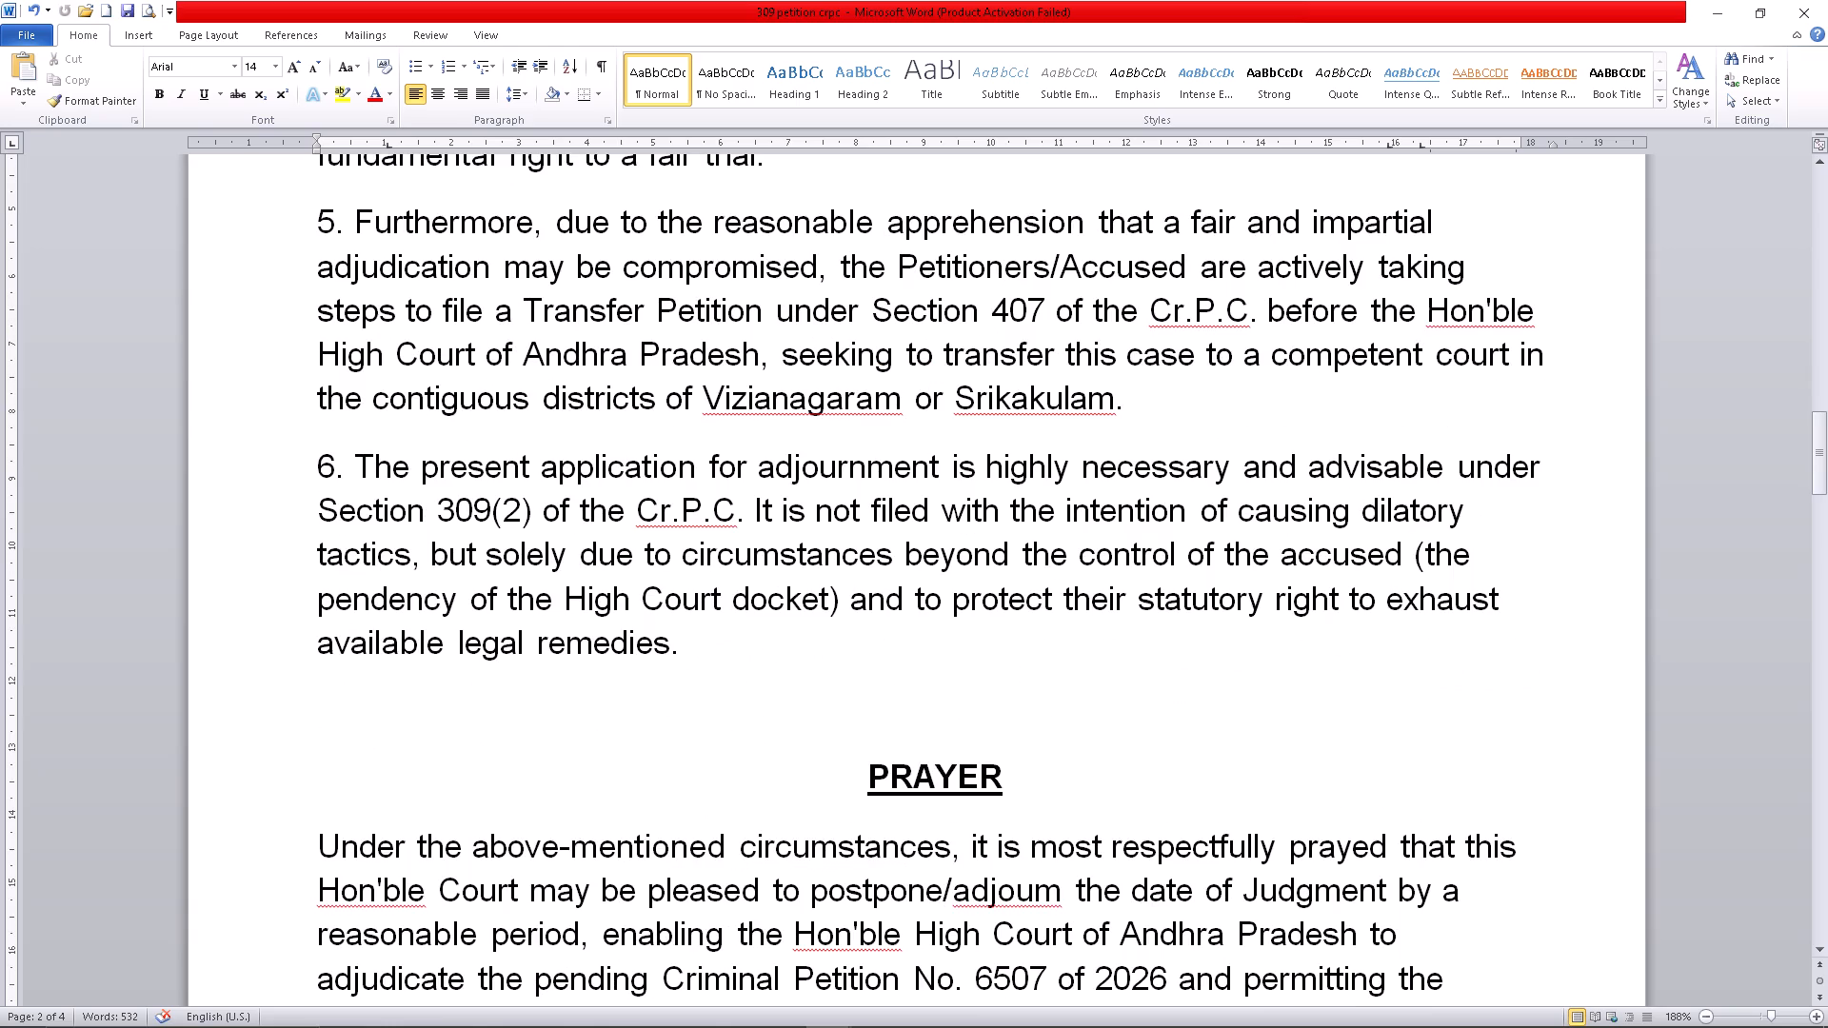
{"action": "scroll", "coordinate": [510, 588], "scroll_direction": "down", "scroll_amount": 3}
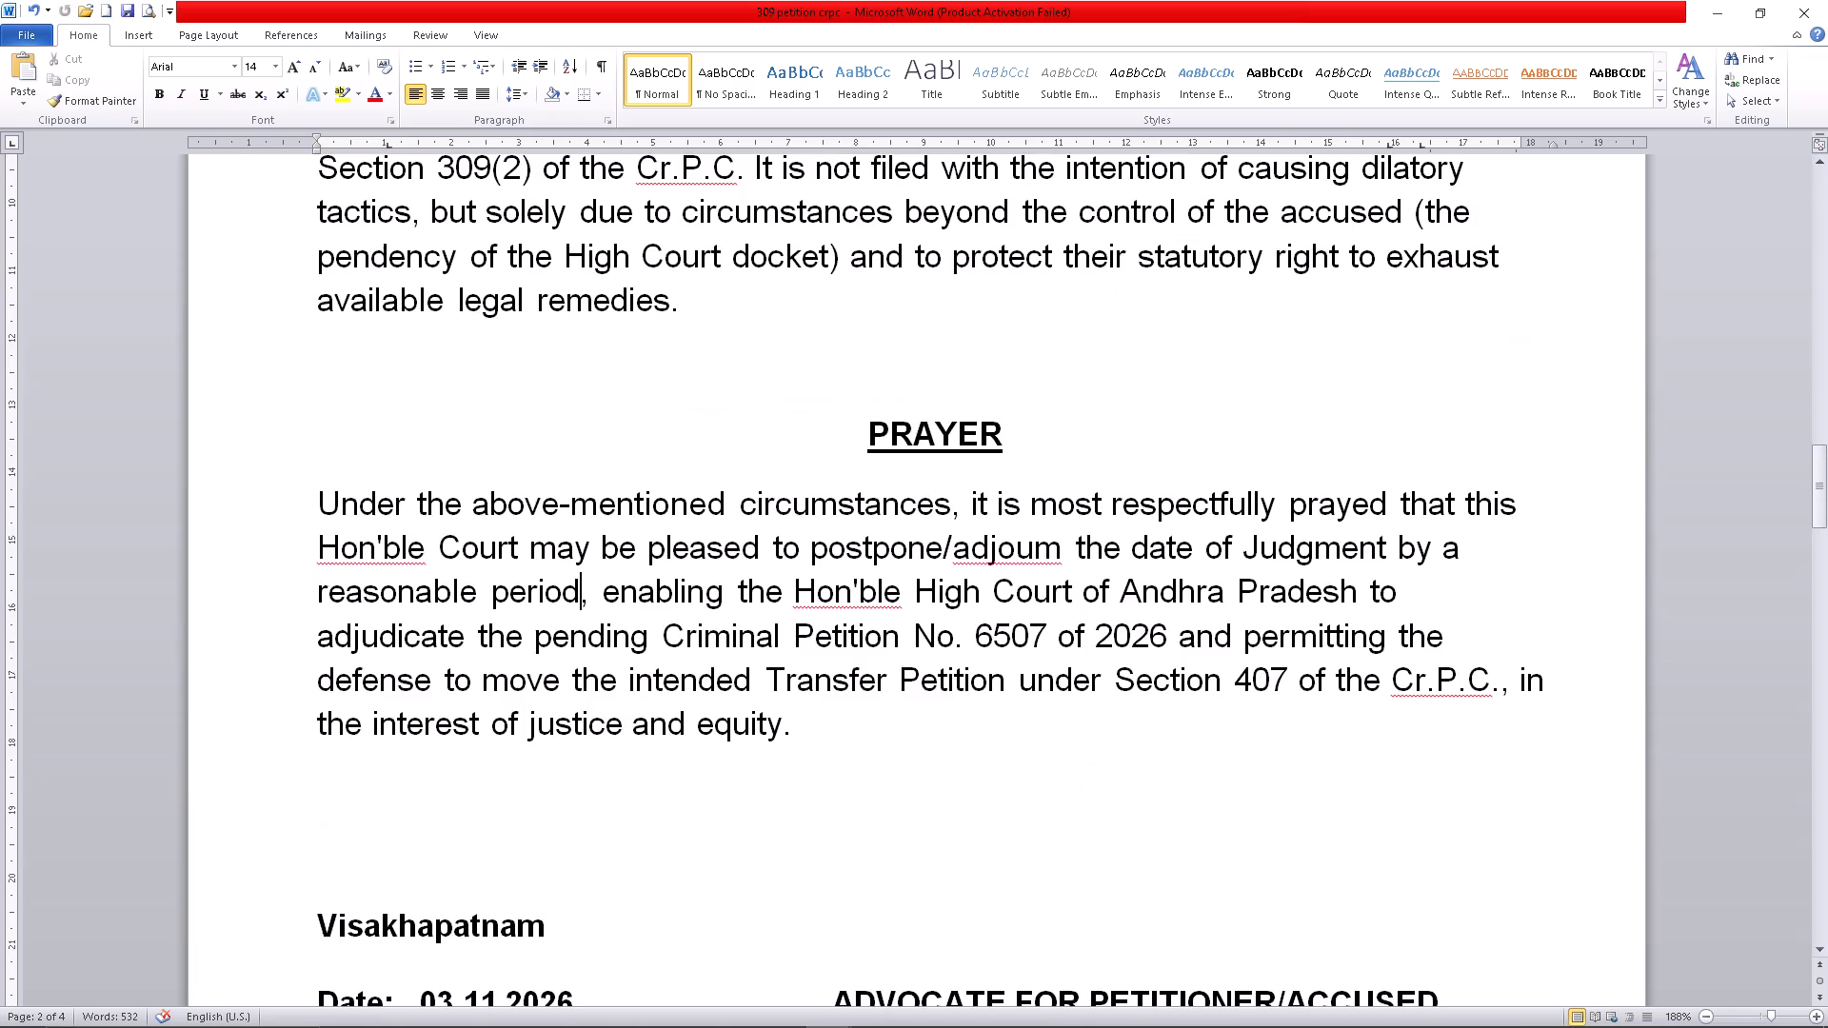
{"action": "scroll", "coordinate": [507, 589], "scroll_direction": "down", "scroll_amount": 7}
{"action": "scroll", "coordinate": [546, 600], "scroll_direction": "up", "scroll_amount": 2}
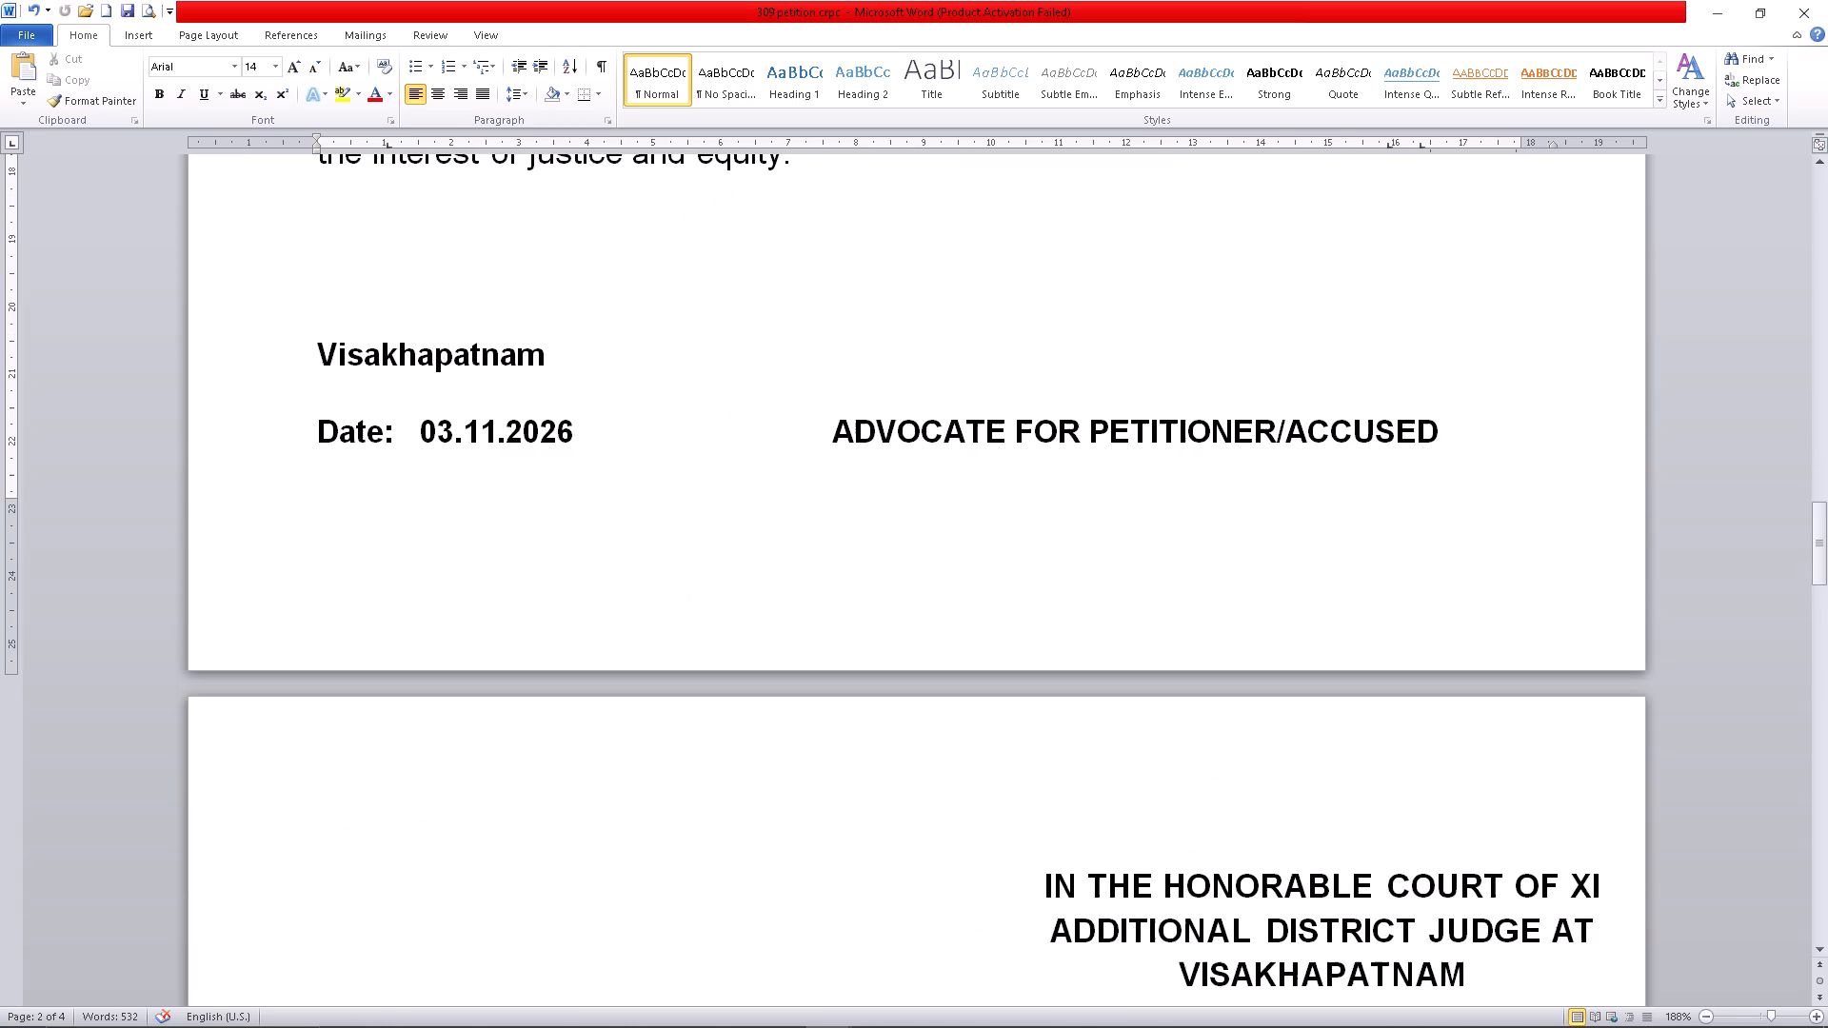
{"action": "scroll", "coordinate": [1111, 583], "scroll_direction": "down", "scroll_amount": 9}
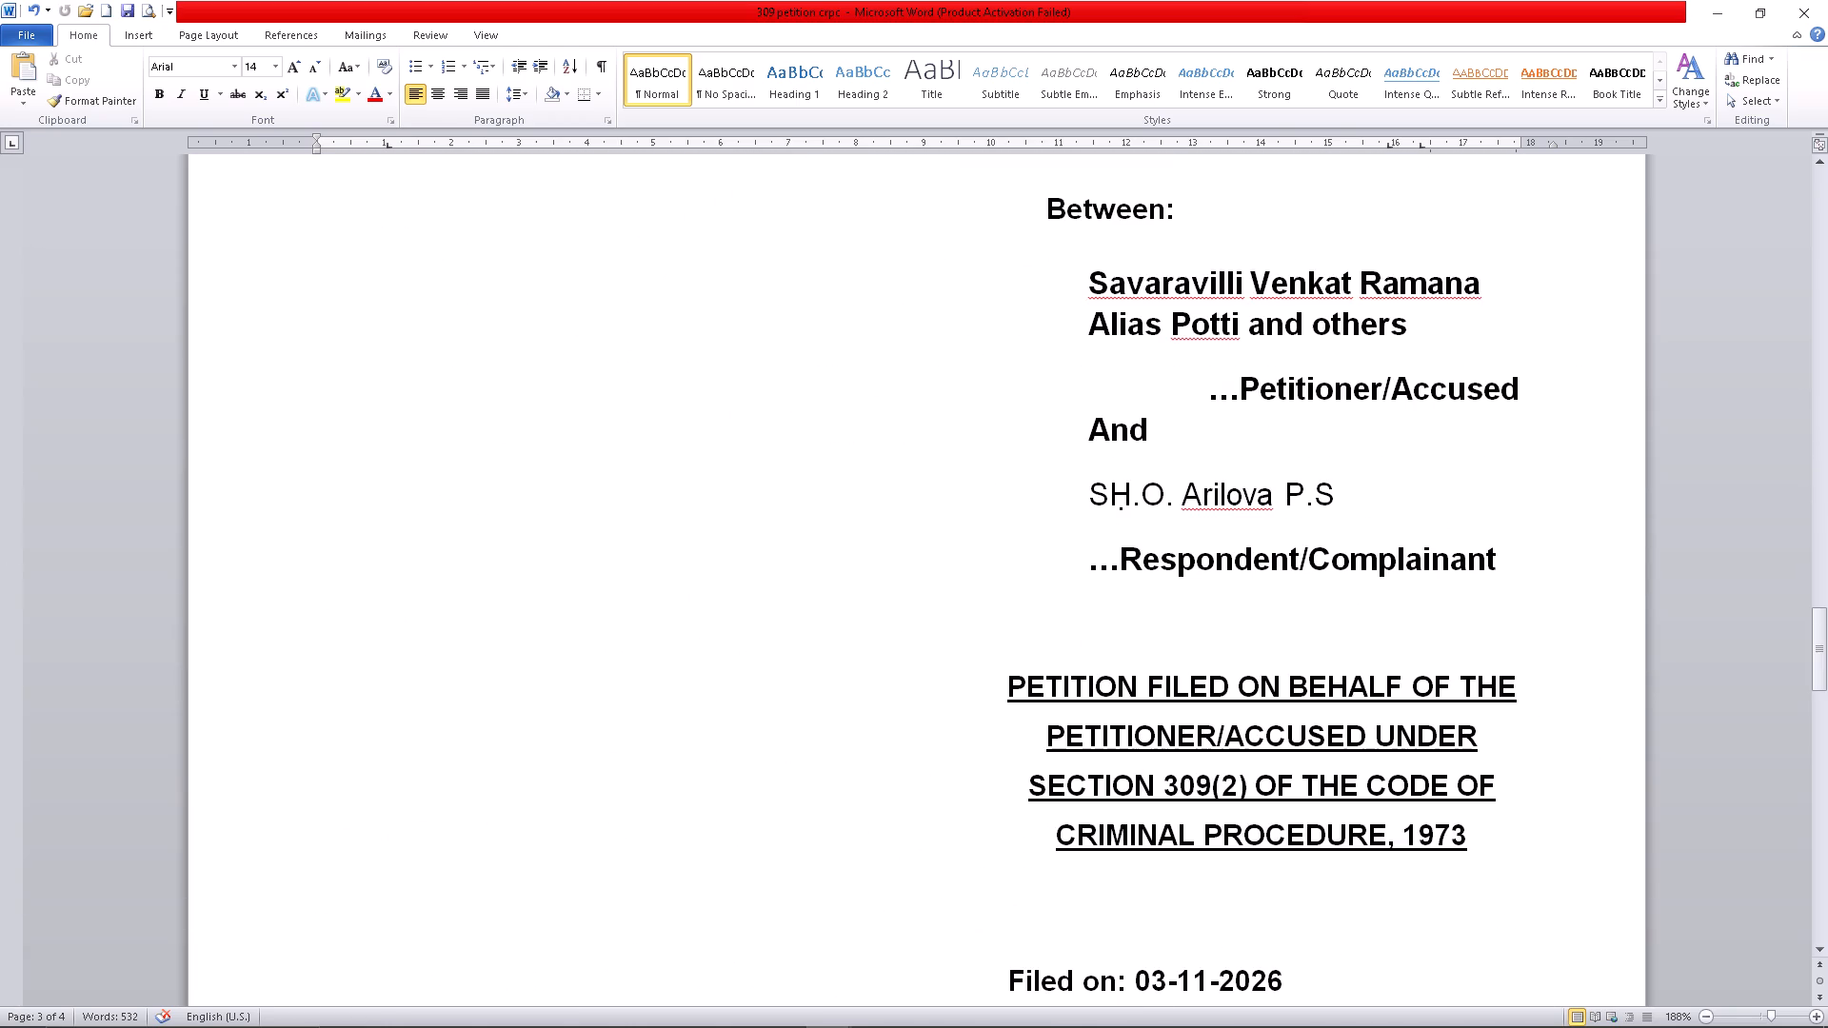
{"action": "scroll", "coordinate": [1153, 675], "scroll_direction": "down", "scroll_amount": 5}
{"action": "scroll", "coordinate": [1472, 698], "scroll_direction": "down", "scroll_amount": 1}
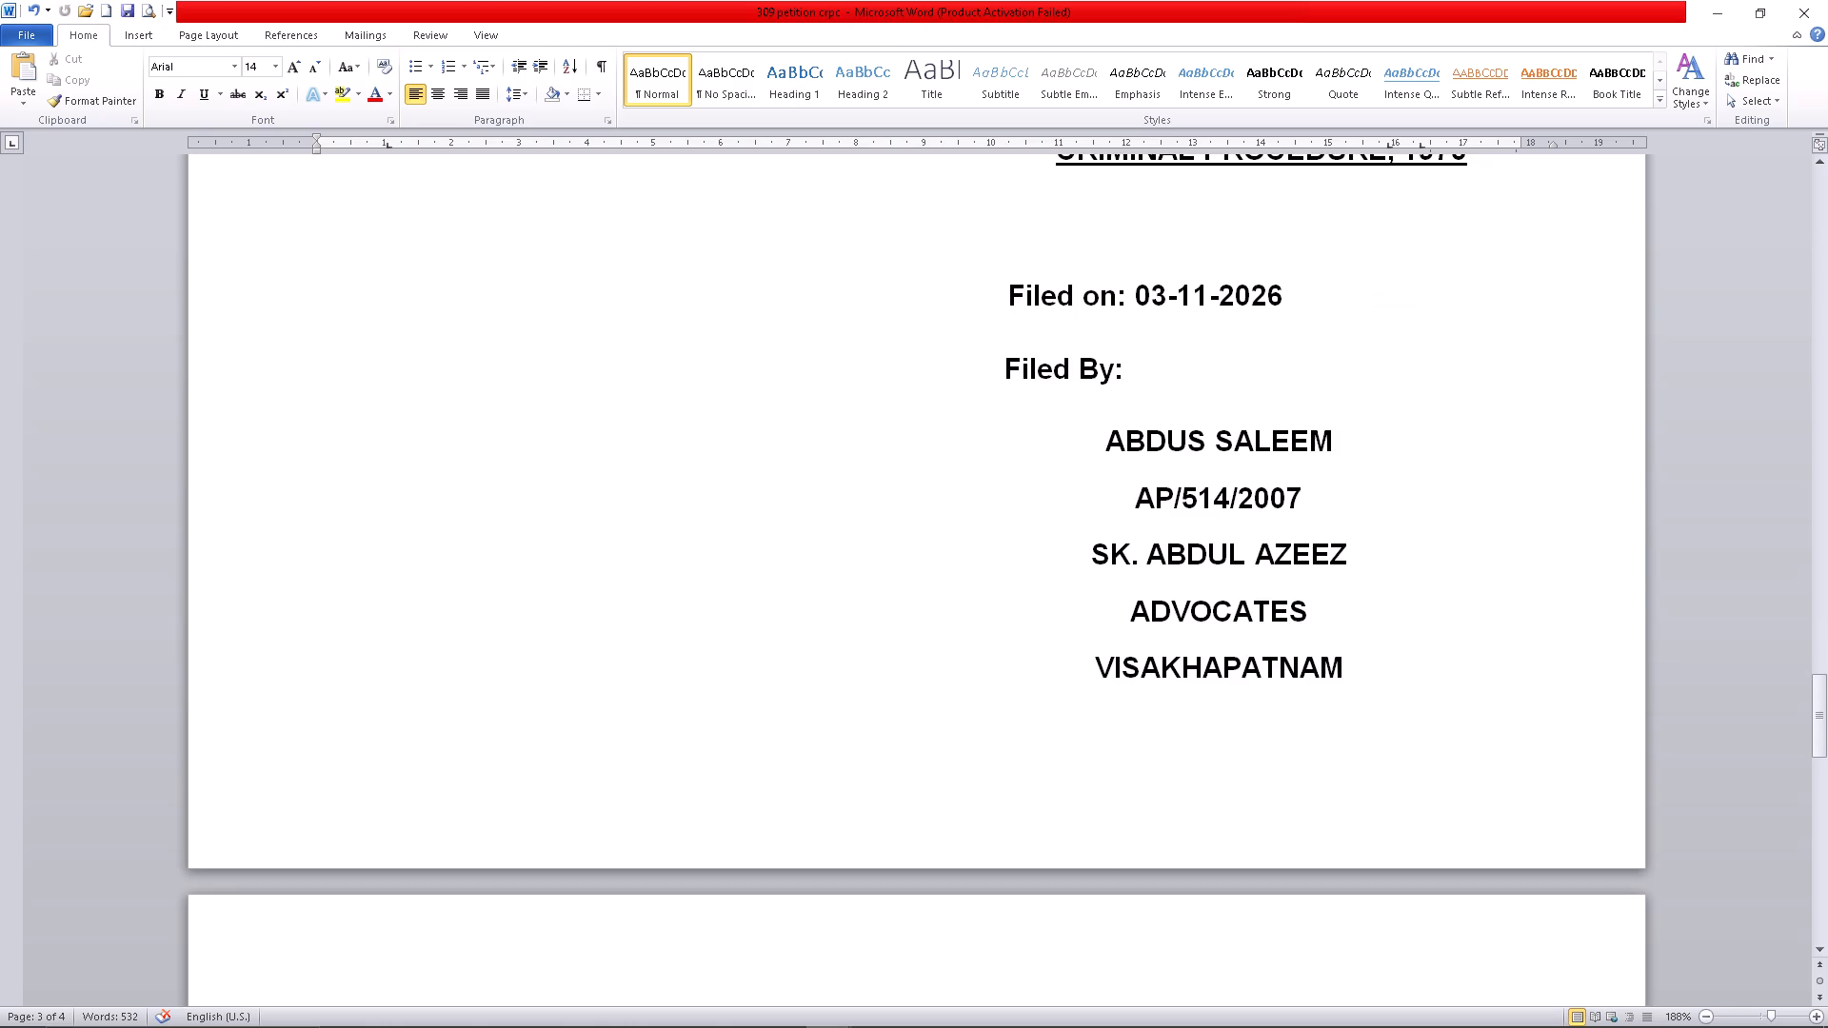
{"action": "scroll", "coordinate": [1288, 719], "scroll_direction": "up", "scroll_amount": 17}
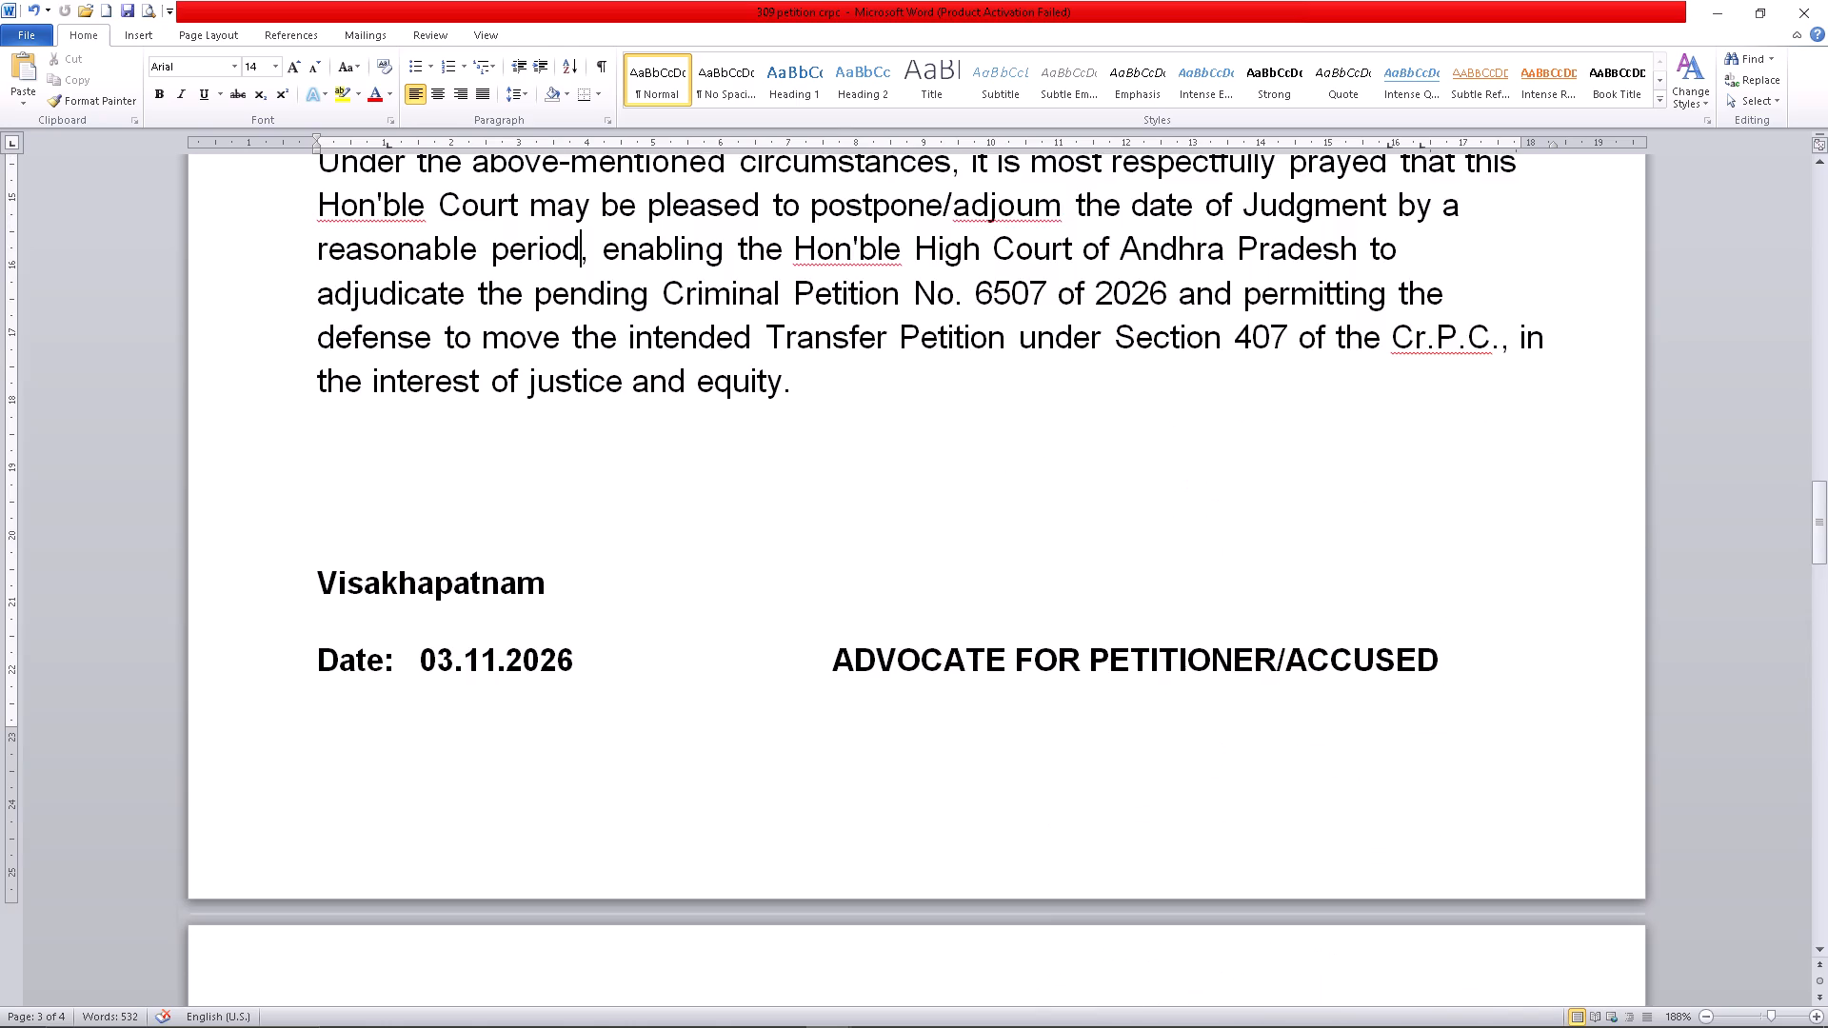
{"action": "scroll", "coordinate": [1288, 719], "scroll_direction": "down", "scroll_amount": 3}
Examine the petition's pages in the print preview, including the last page and the prayer page, and return to the document.
{"action": "key", "text": "ctrl+p"}
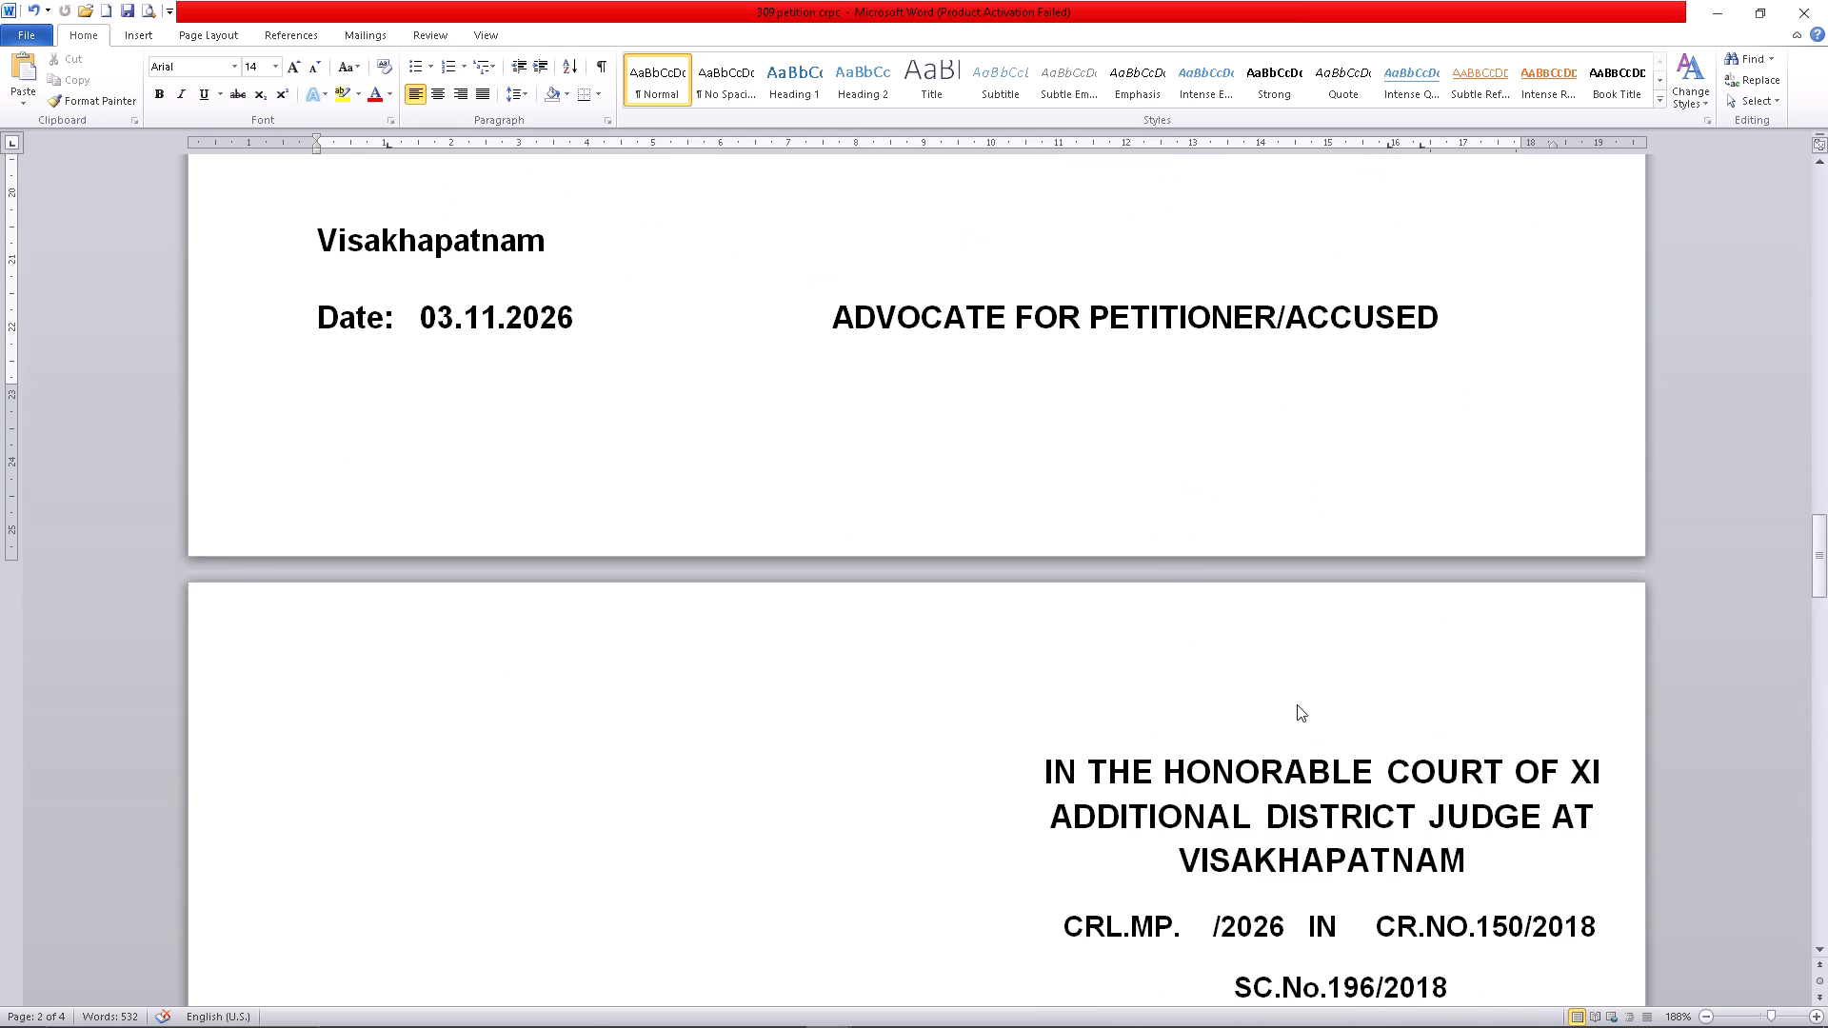
{"action": "scroll", "coordinate": [1254, 809], "scroll_direction": "up", "scroll_amount": 6}
{"action": "scroll", "coordinate": [730, 706], "scroll_direction": "up", "scroll_amount": 5}
{"action": "scroll", "coordinate": [1072, 785], "scroll_direction": "down", "scroll_amount": 3}
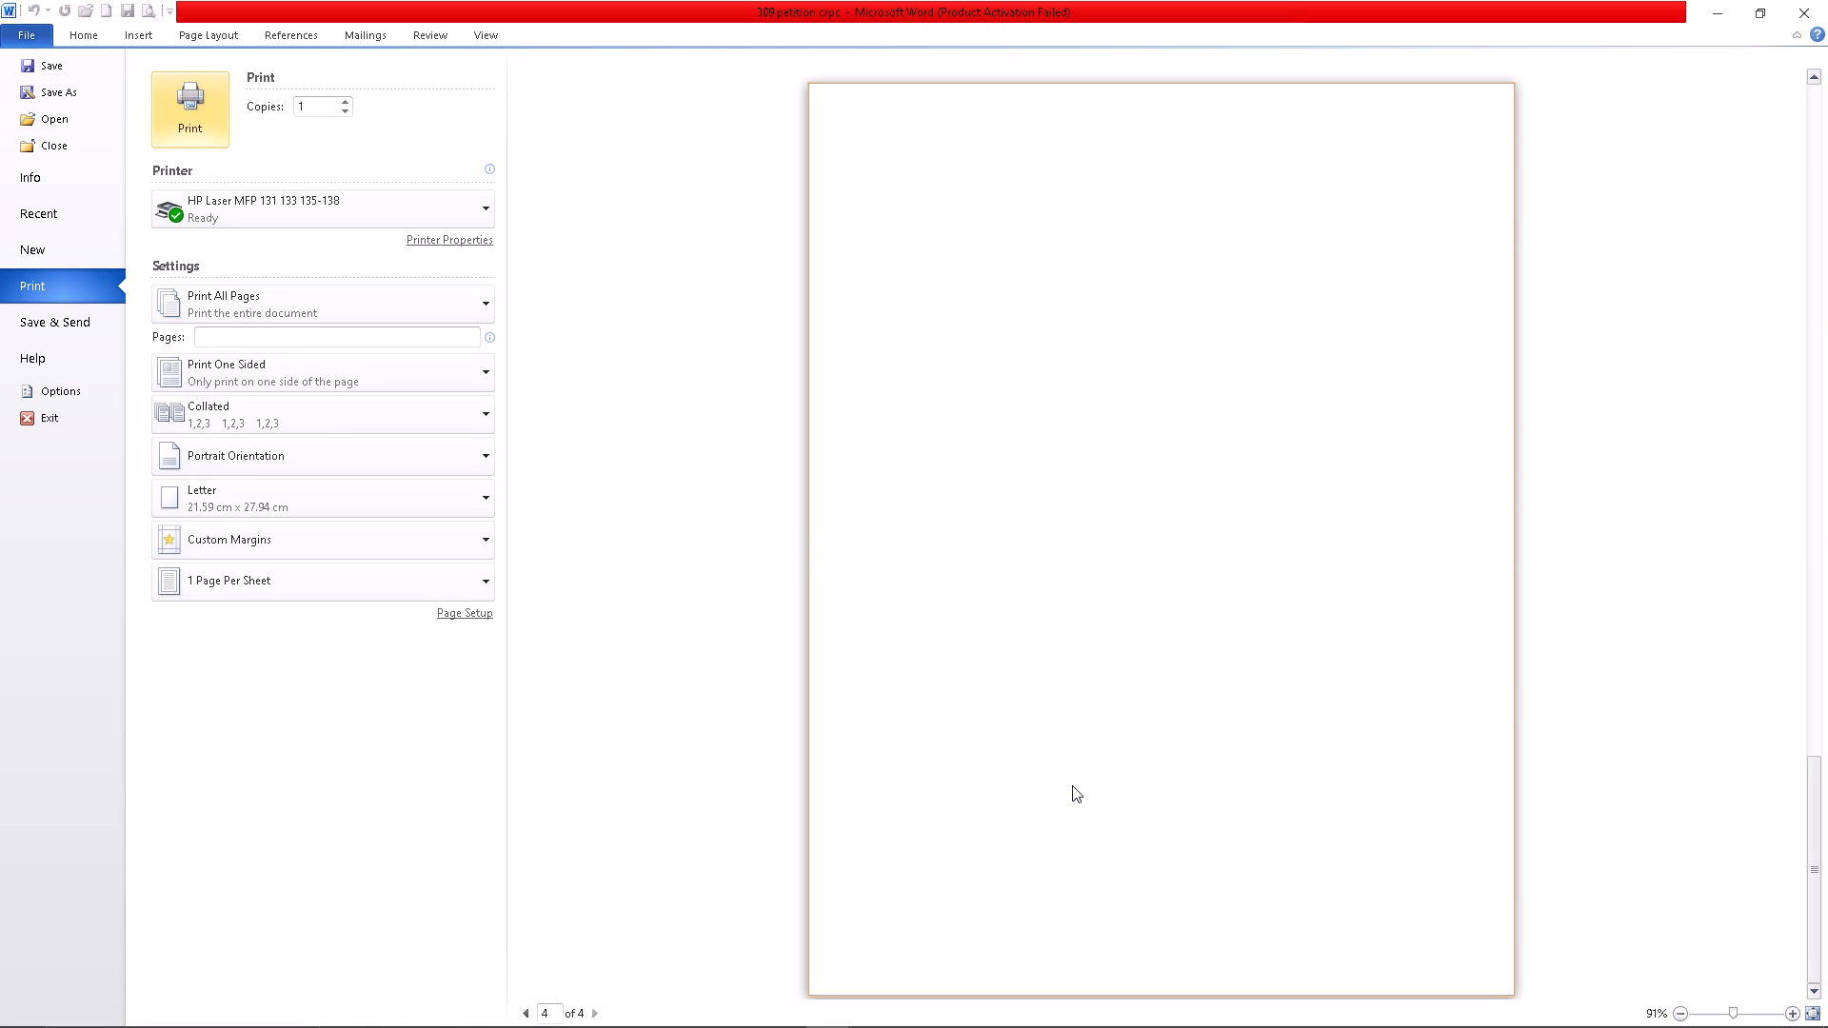
{"action": "scroll", "coordinate": [1072, 785], "scroll_direction": "down", "scroll_amount": 6}
{"action": "scroll", "coordinate": [1043, 780], "scroll_direction": "up", "scroll_amount": 2}
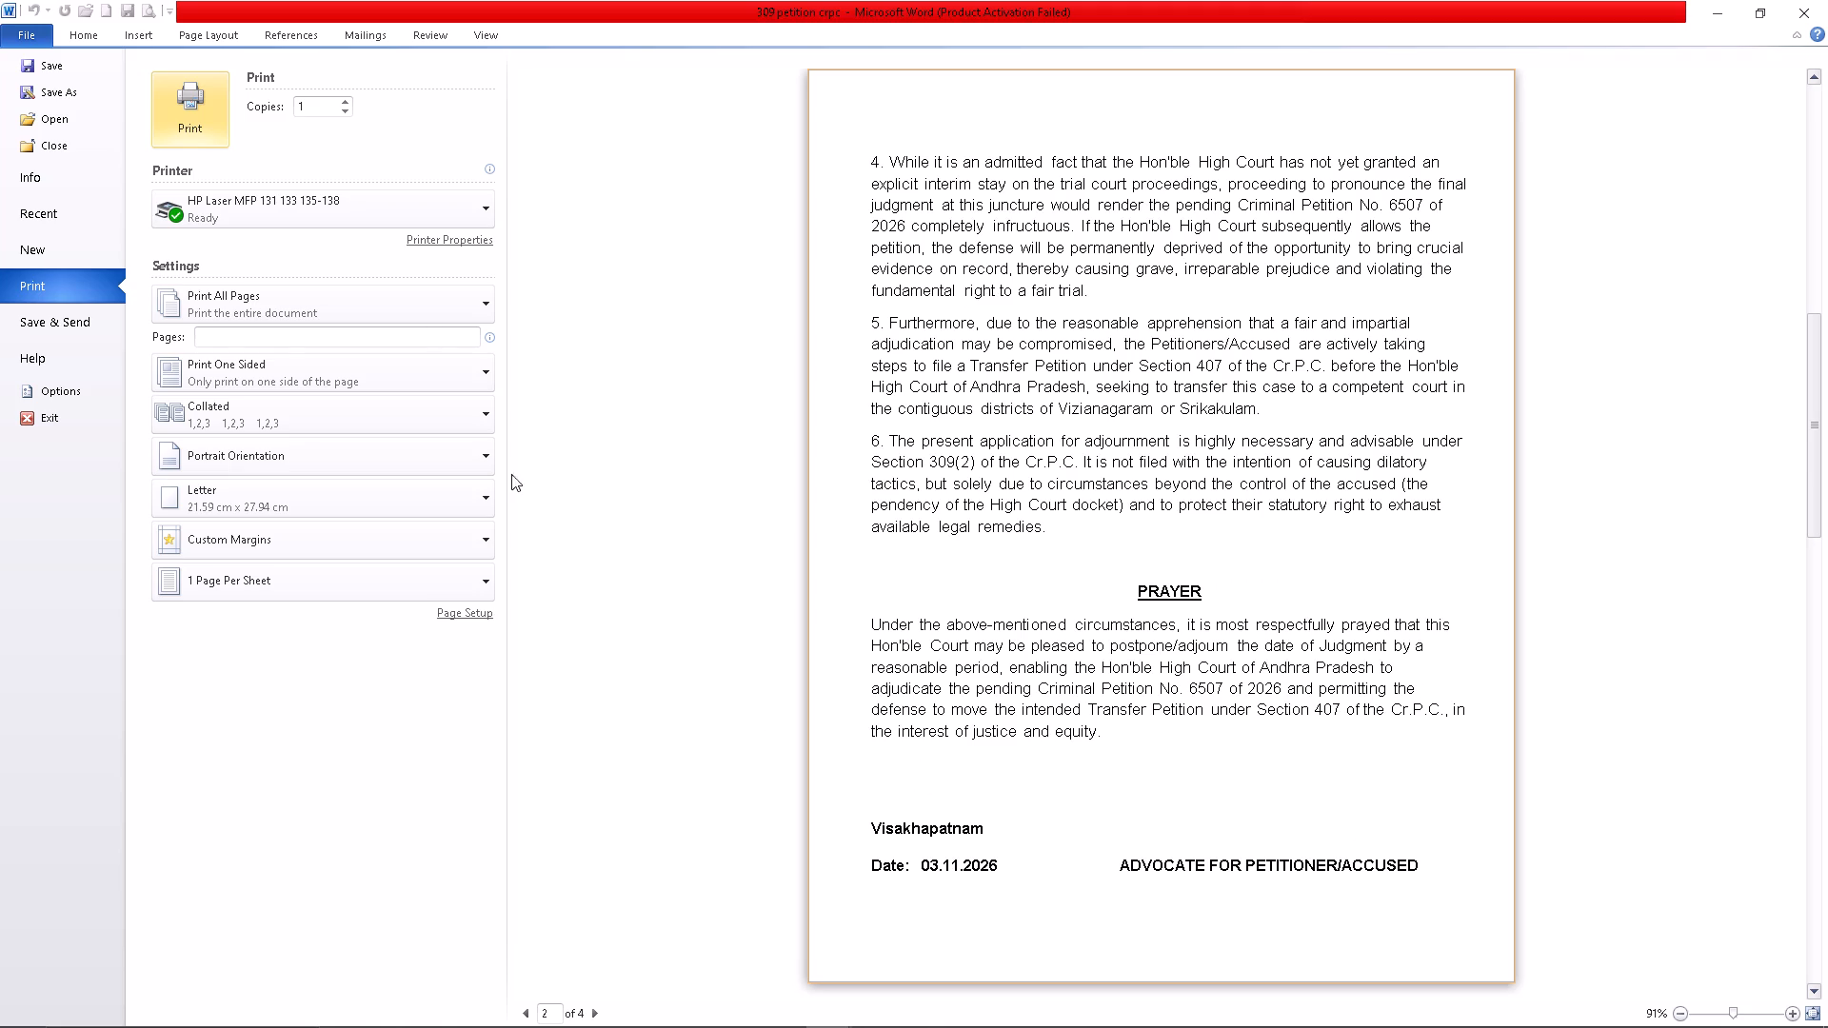
{"action": "left_click", "coordinate": [16, 29]}
Delete the two blank lines between the end of the prayer and the Visakhapatnam line of the signature block.
{"action": "left_click", "coordinate": [568, 524]}
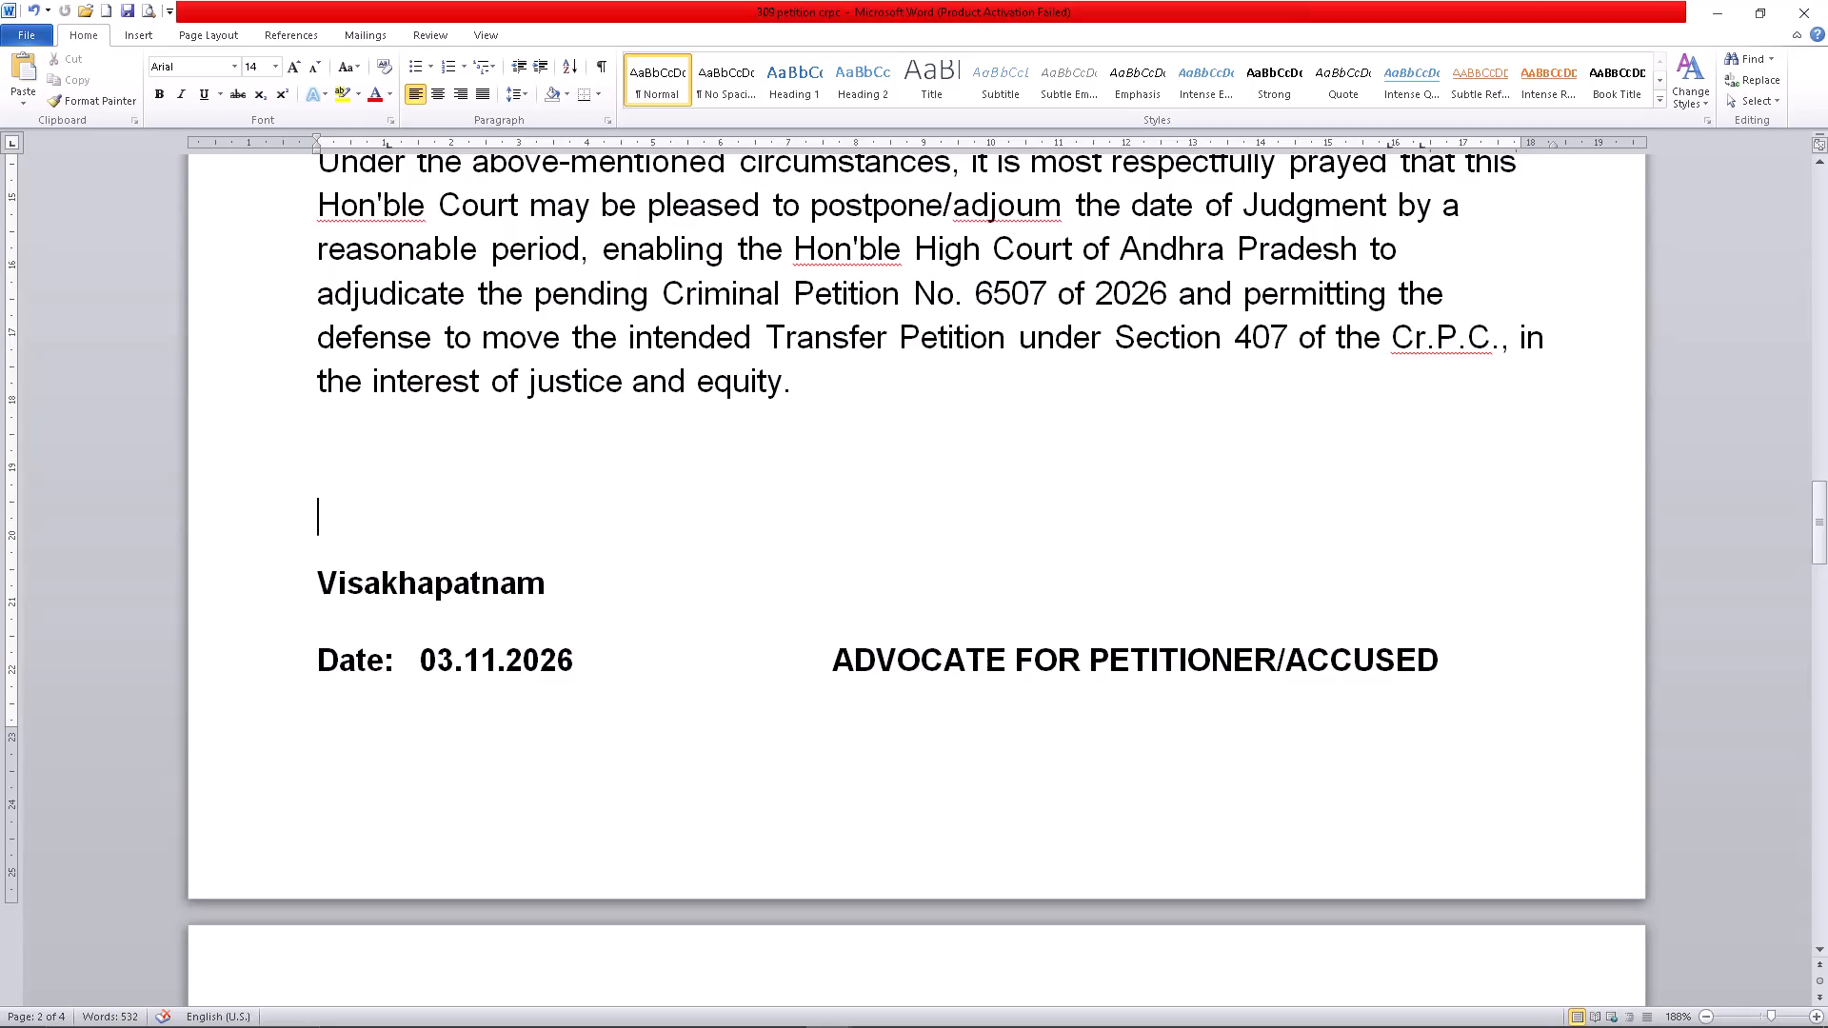
{"action": "key", "text": "BackSpace"}
{"action": "key", "text": "BackSpace"}
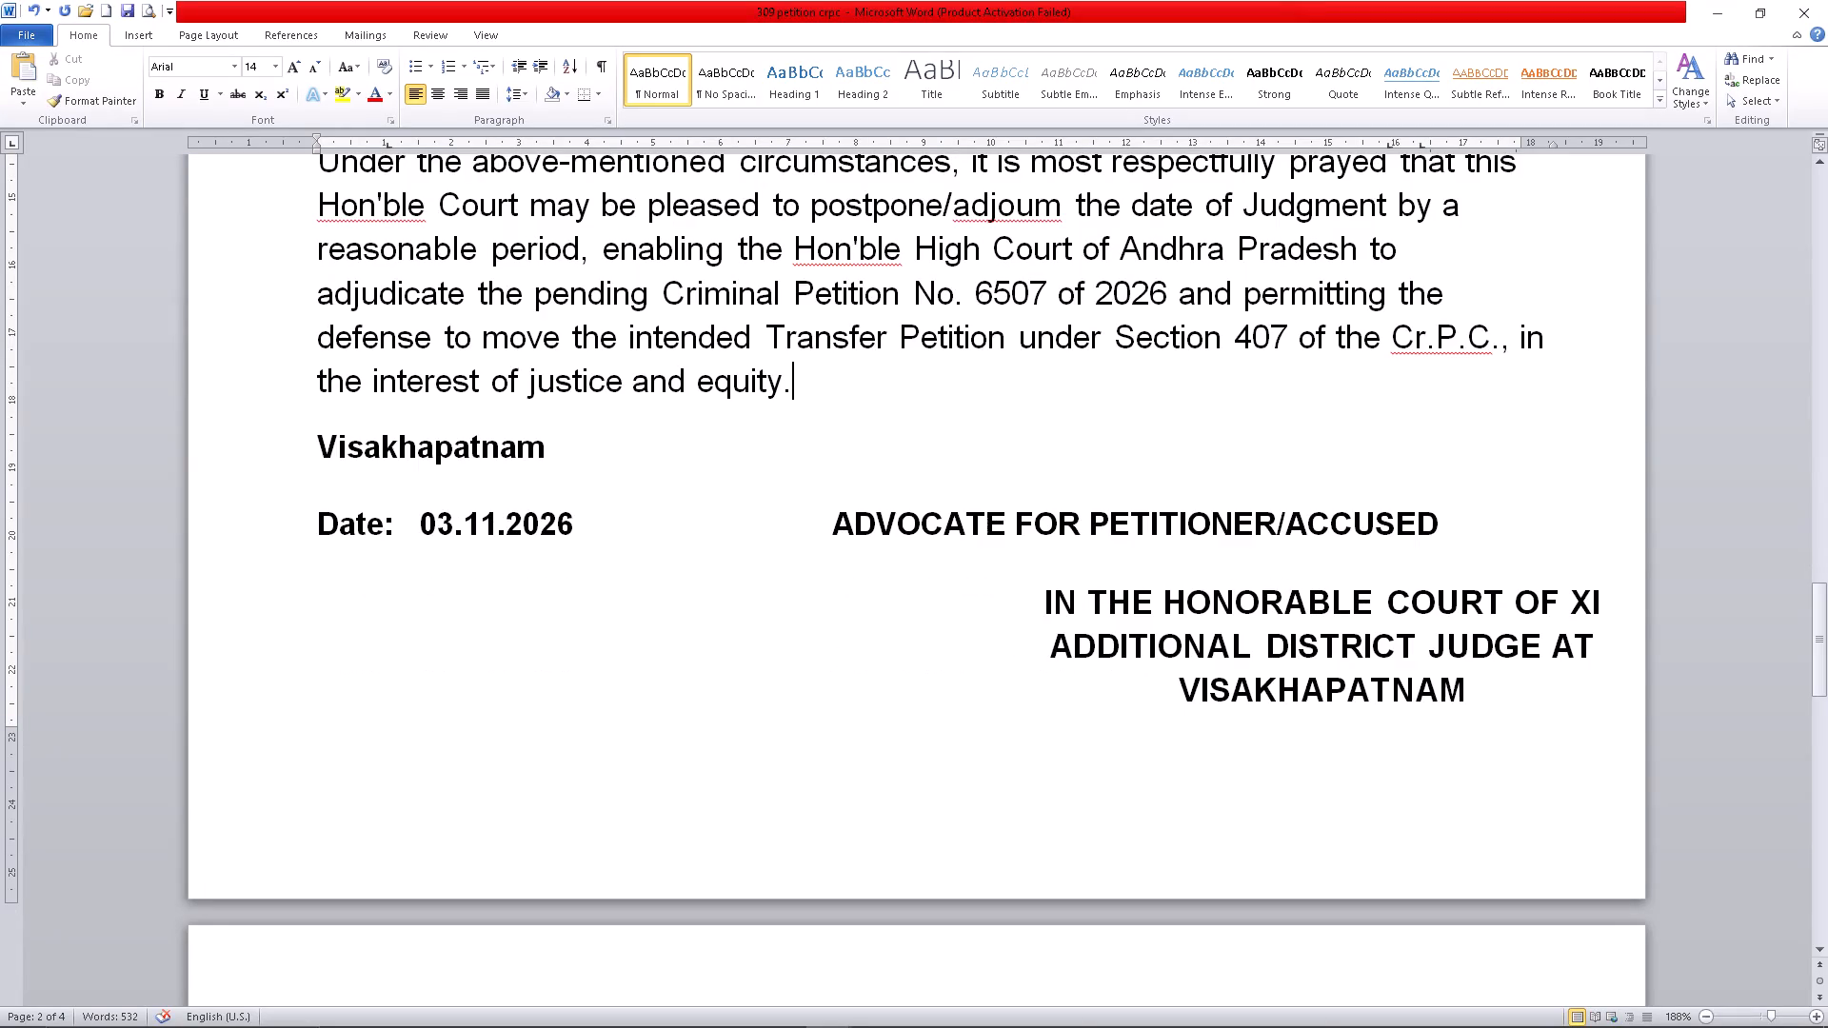
Add one blank line between the end of the prayer and the Visakhapatnam line of the signature block.
{"action": "key", "text": "Return"}
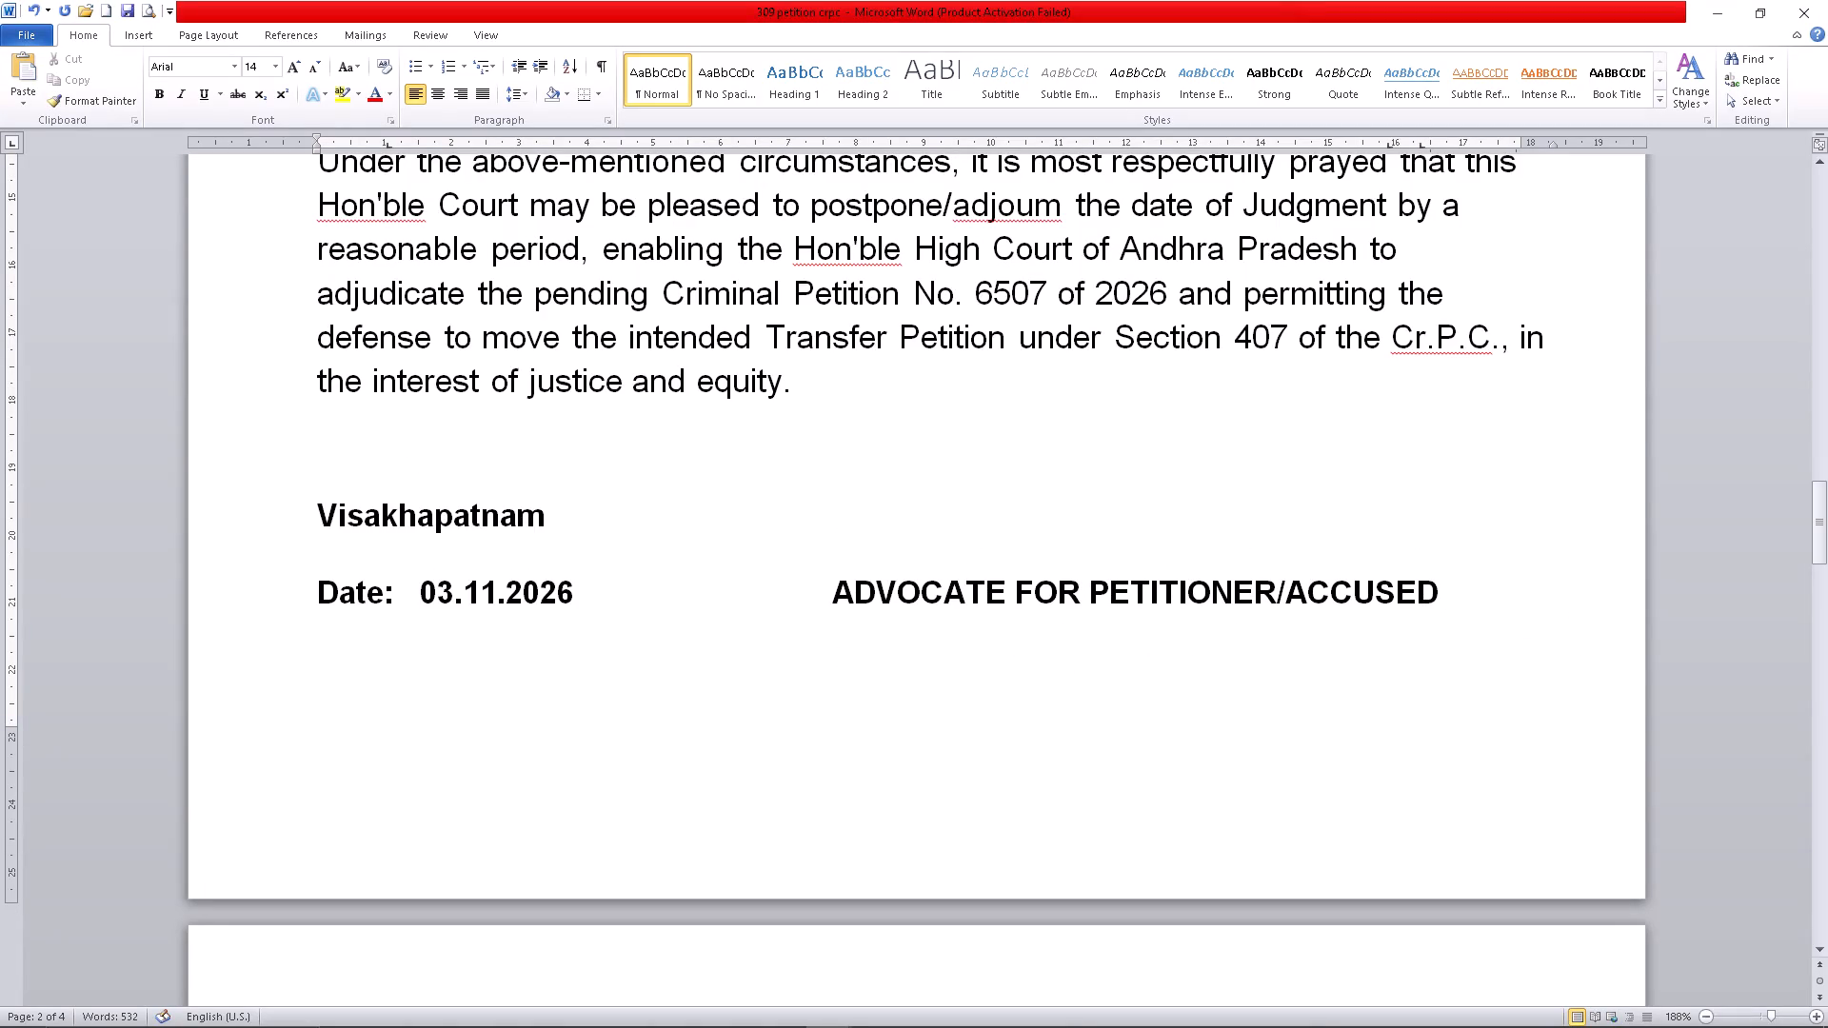
Delete the empty line between SC.No.196/2018 and "Between:" on the docket page.
{"action": "scroll", "coordinate": [882, 606], "scroll_direction": "down", "scroll_amount": 6}
{"action": "scroll", "coordinate": [963, 642], "scroll_direction": "down", "scroll_amount": 14}
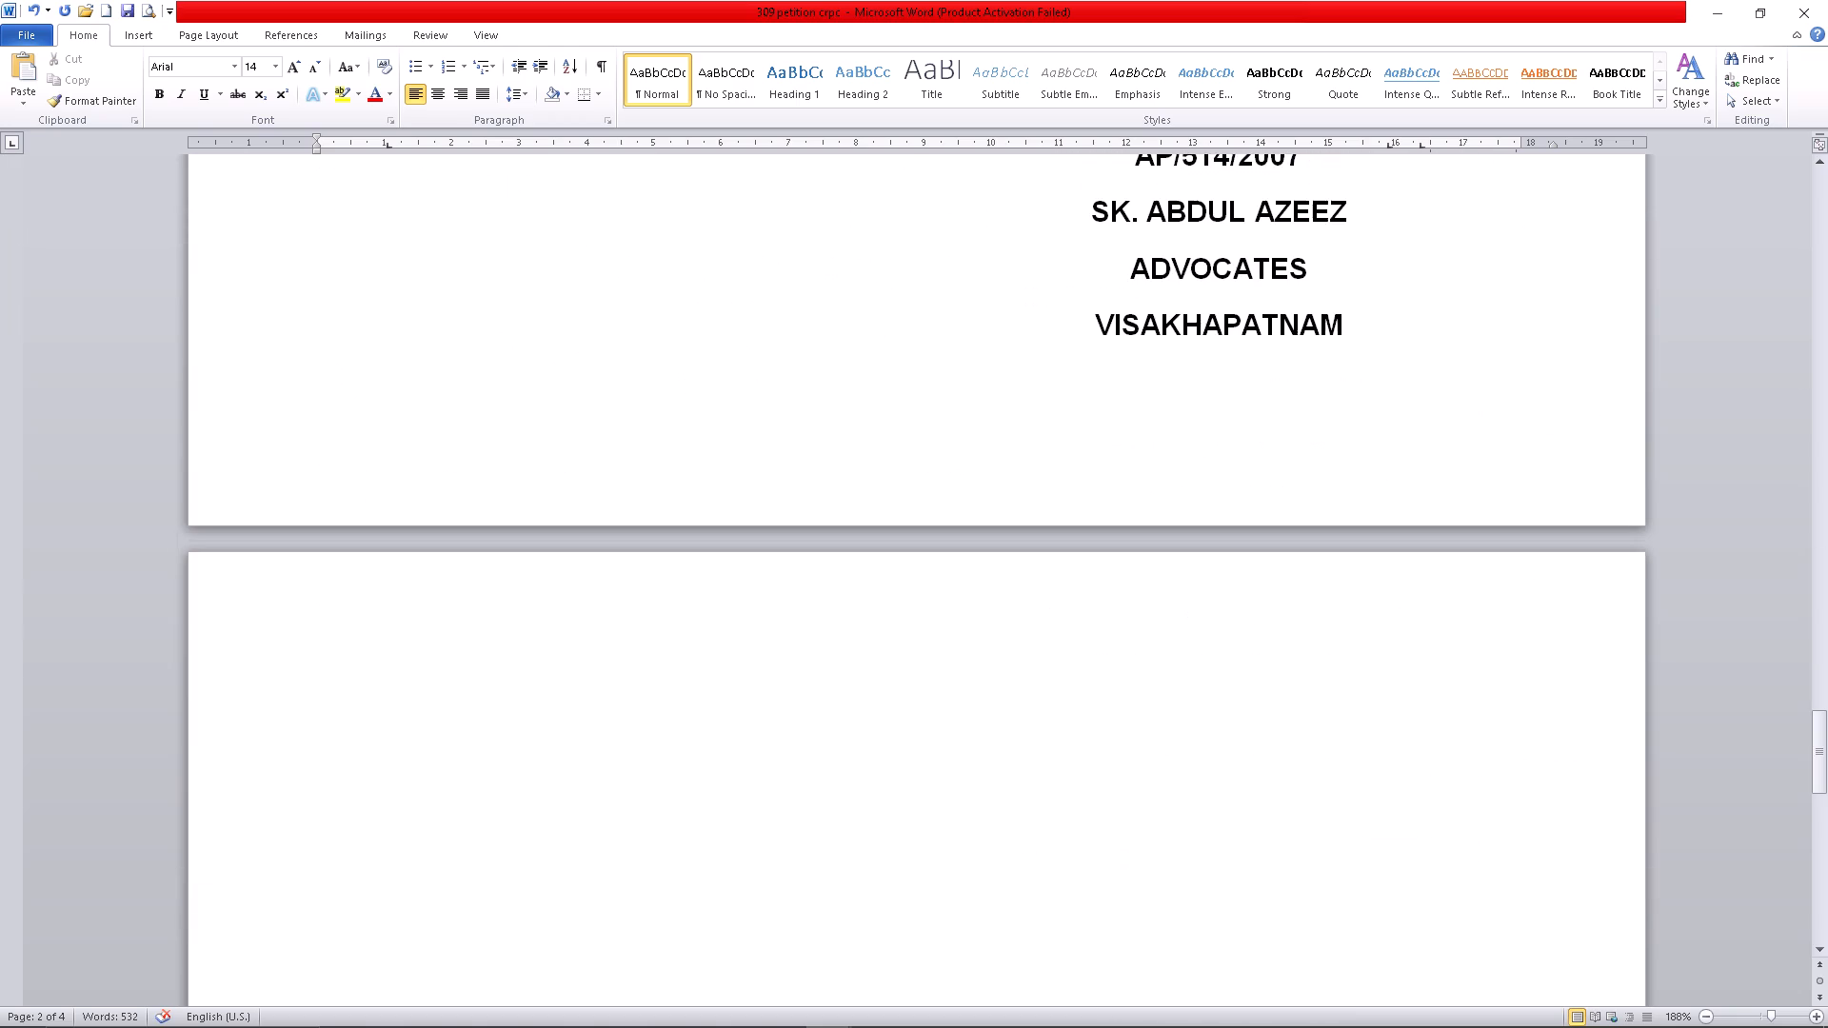
{"action": "left_click", "coordinate": [649, 491]}
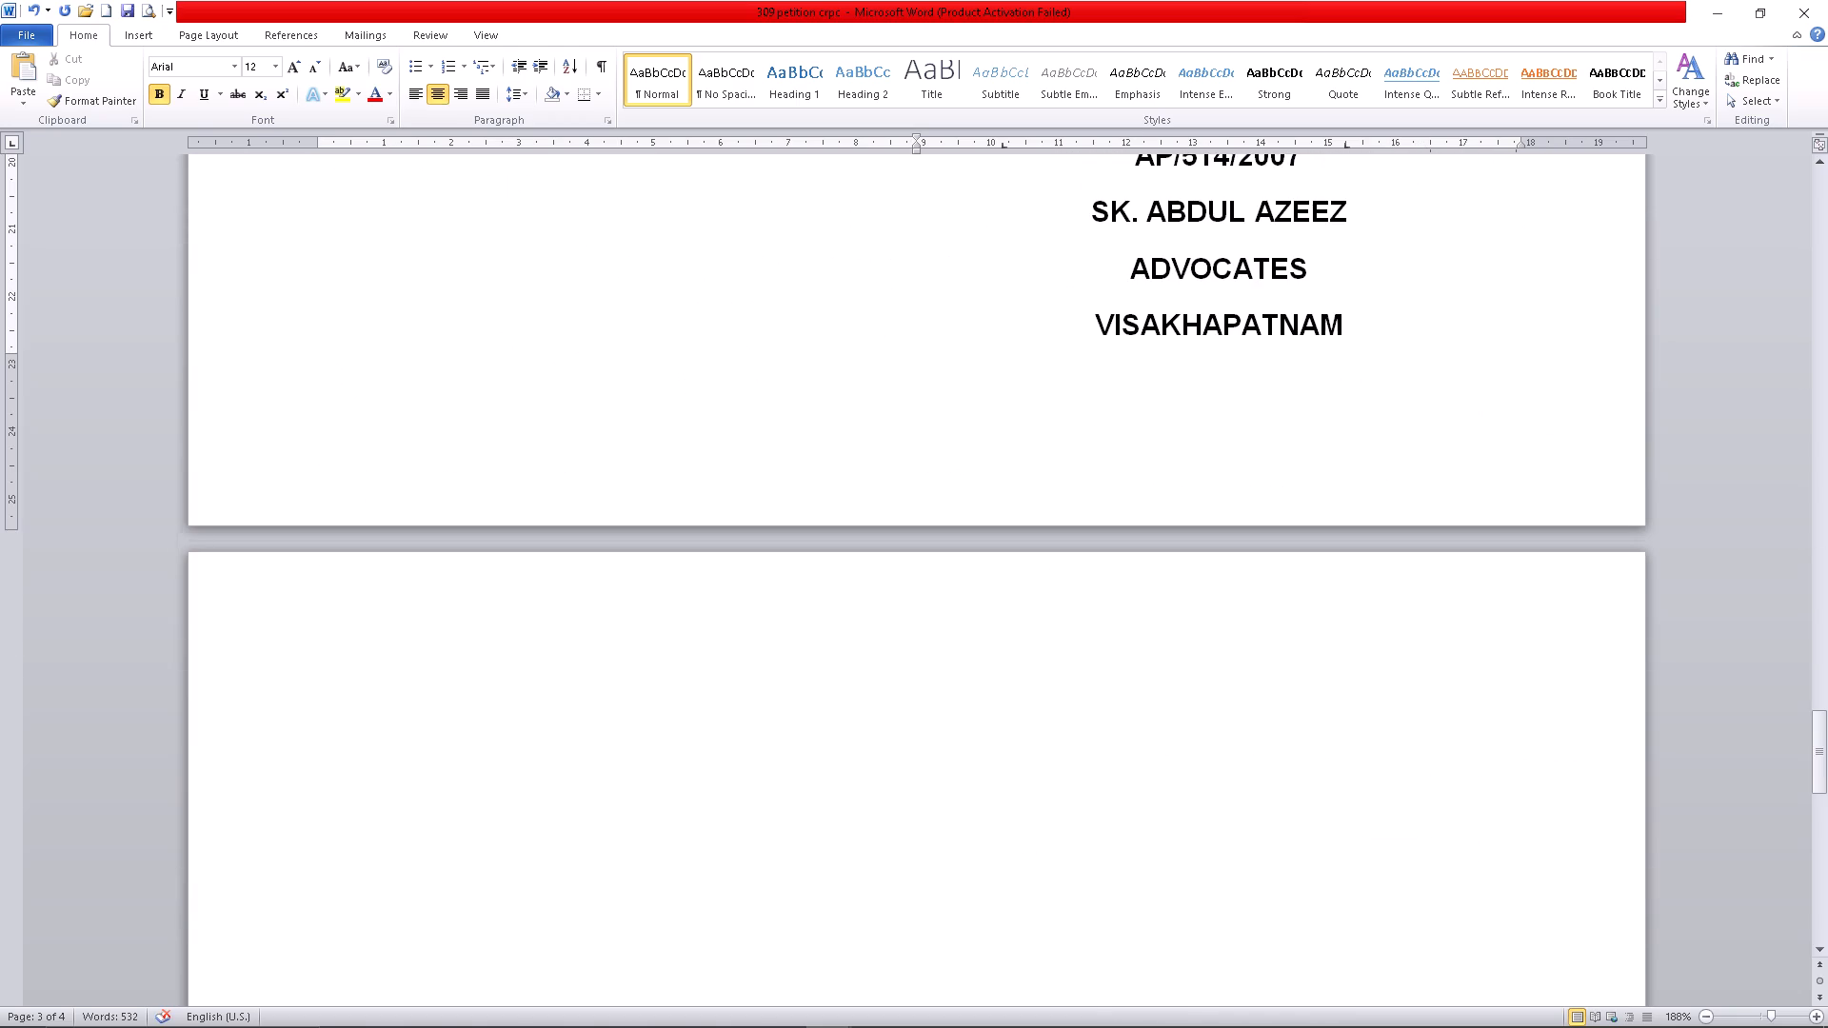
{"action": "scroll", "coordinate": [843, 659], "scroll_direction": "up", "scroll_amount": 7}
{"action": "scroll", "coordinate": [331, 486], "scroll_direction": "up", "scroll_amount": 6}
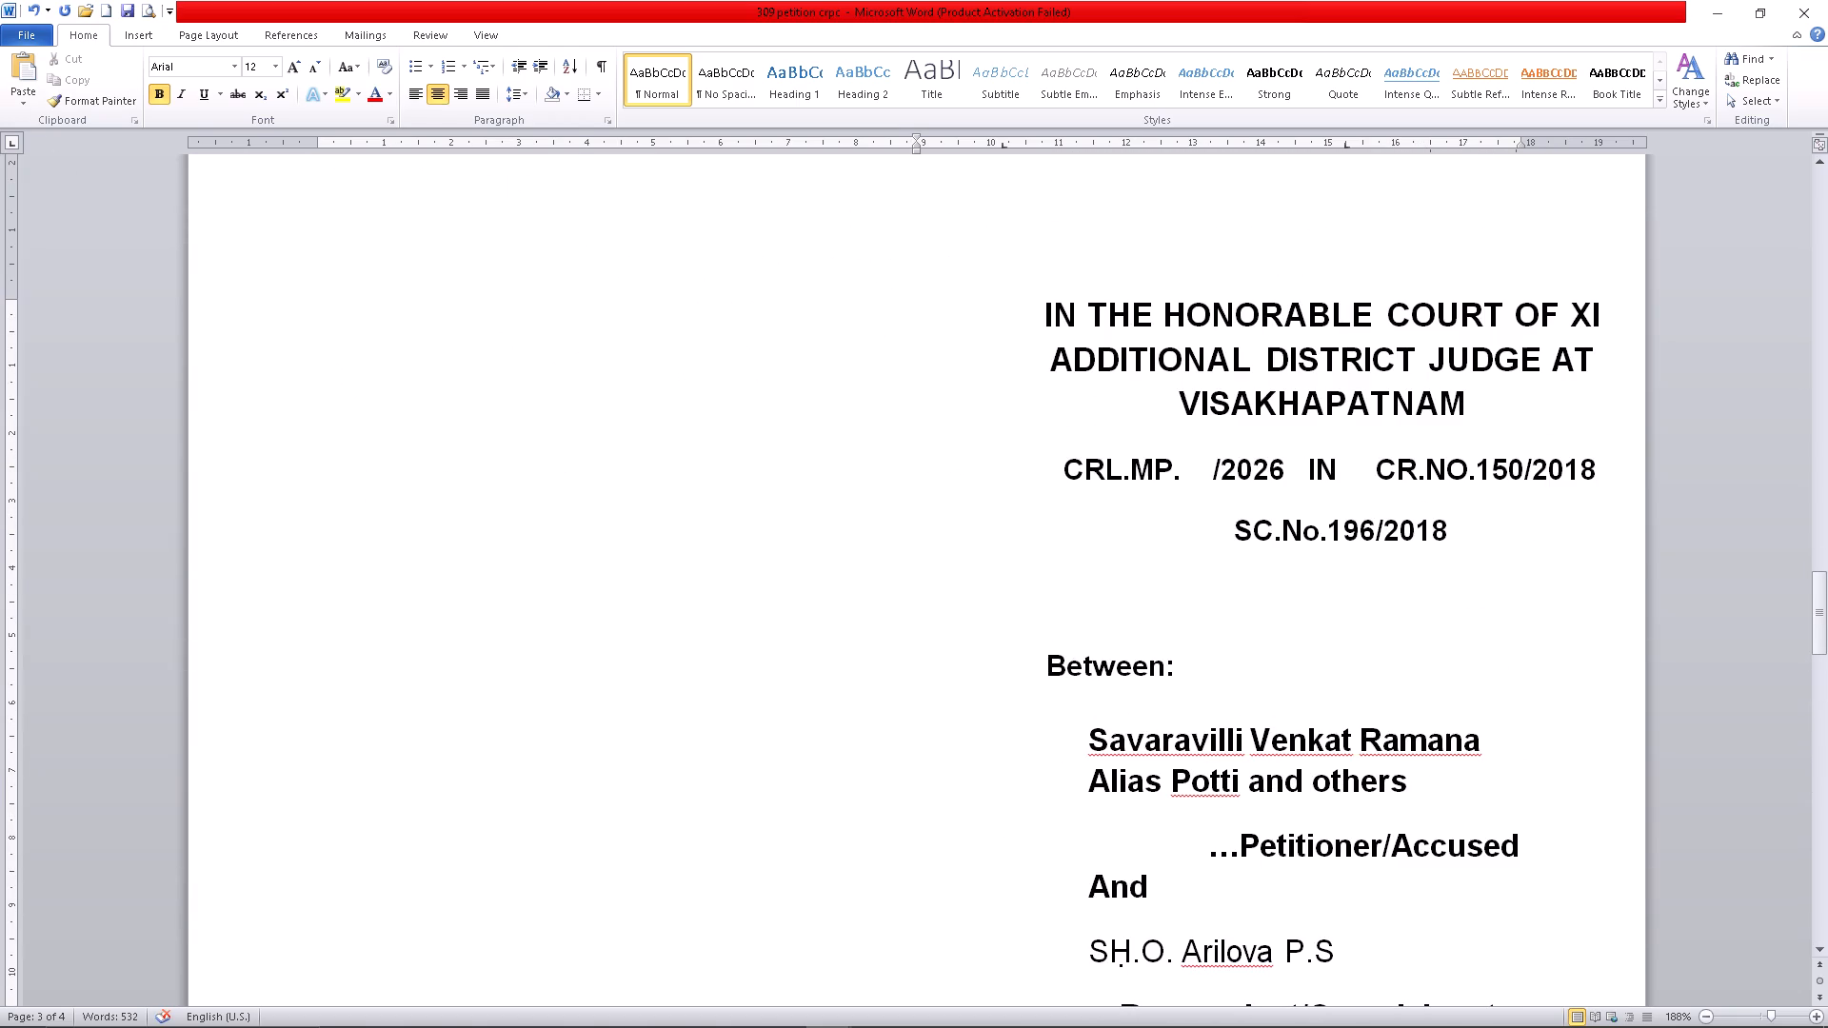
{"action": "left_click", "coordinate": [1071, 632]}
{"action": "key", "text": "BackSpace"}
{"action": "key", "text": "BackSpace"}
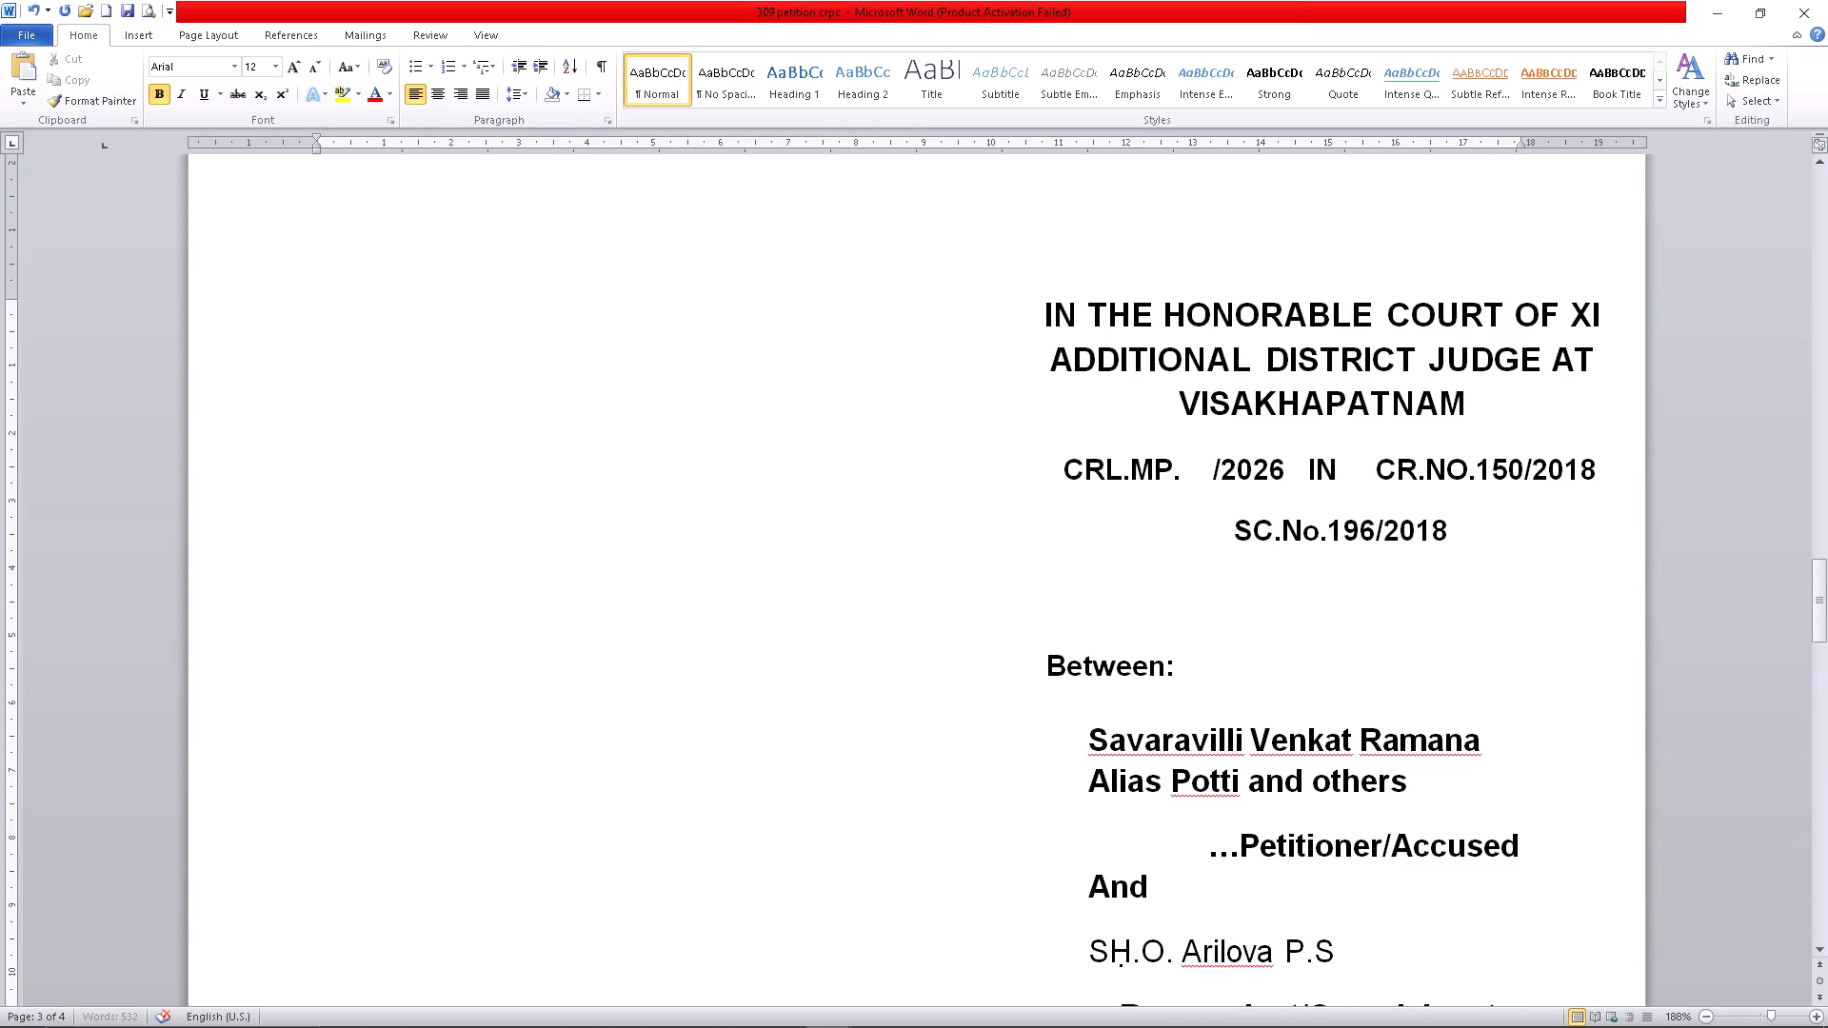
{"action": "key", "text": "BackSpace"}
Make the respondent line for the Arilova P.S station house officer bold on the docket page.
{"action": "scroll", "coordinate": [1123, 675], "scroll_direction": "down", "scroll_amount": 10}
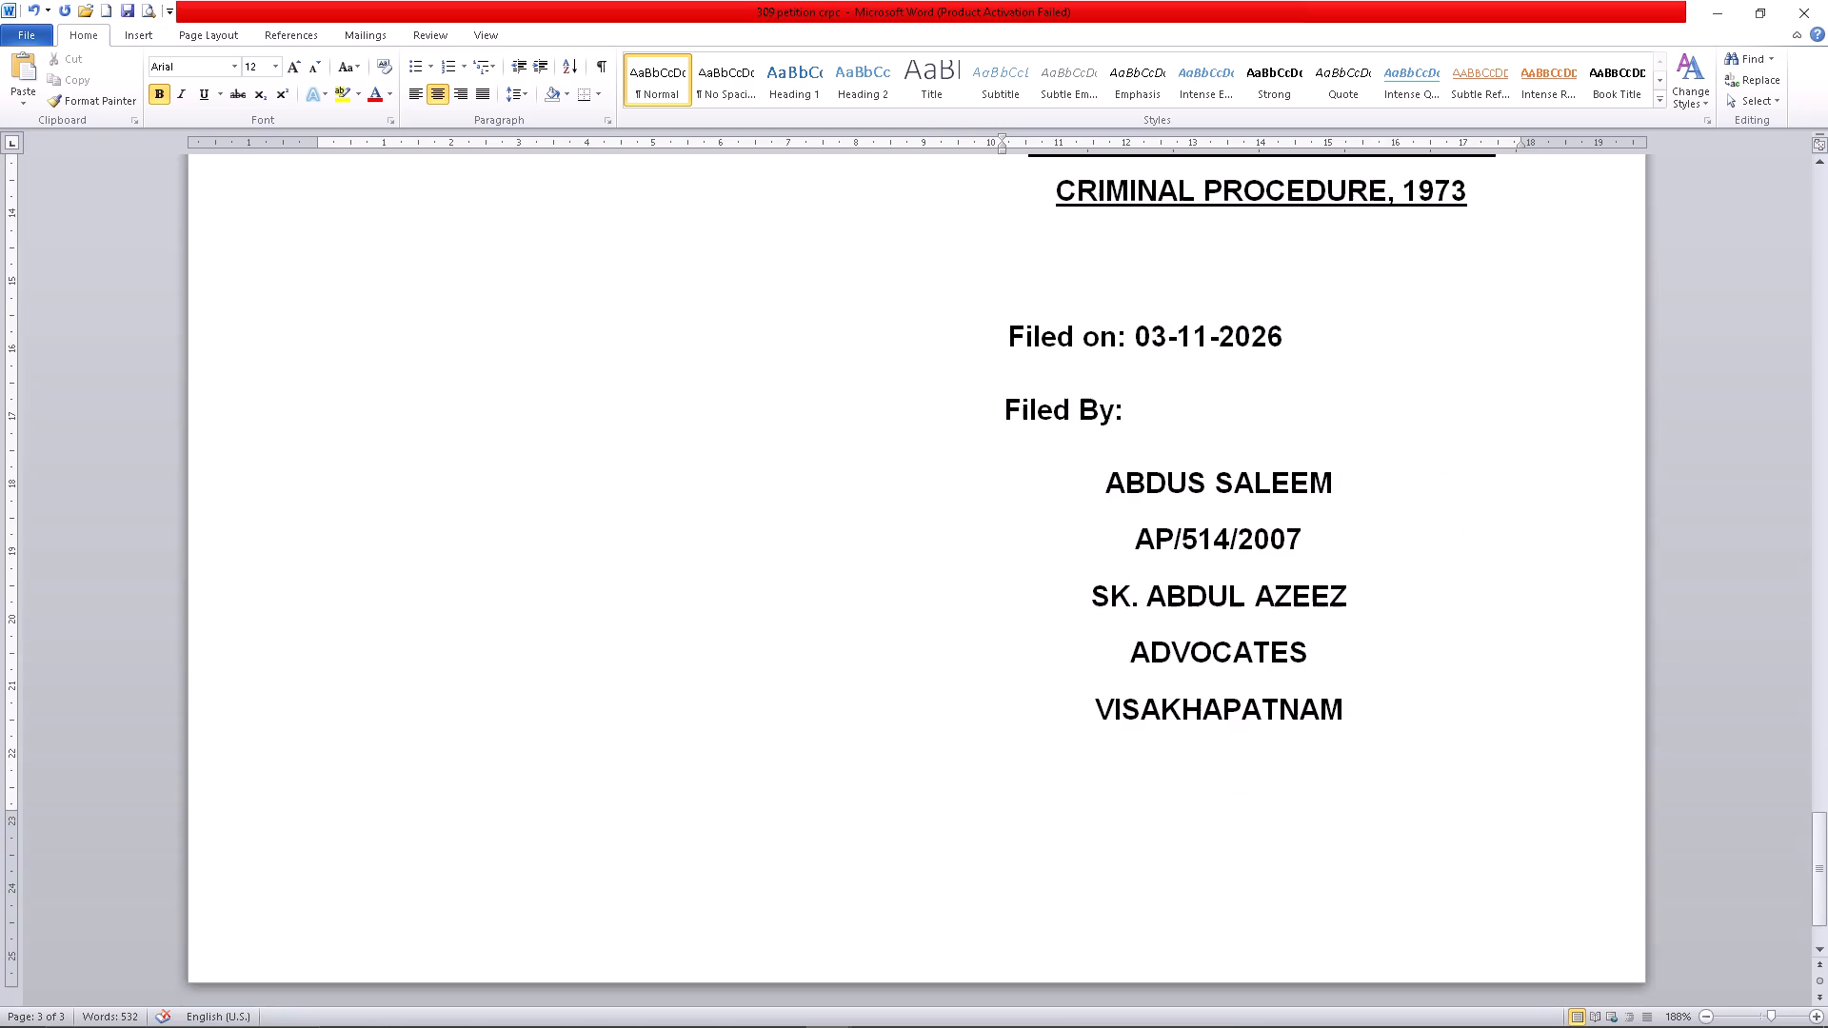
{"action": "scroll", "coordinate": [1129, 702], "scroll_direction": "down", "scroll_amount": 3}
{"action": "scroll", "coordinate": [940, 745], "scroll_direction": "up", "scroll_amount": 9}
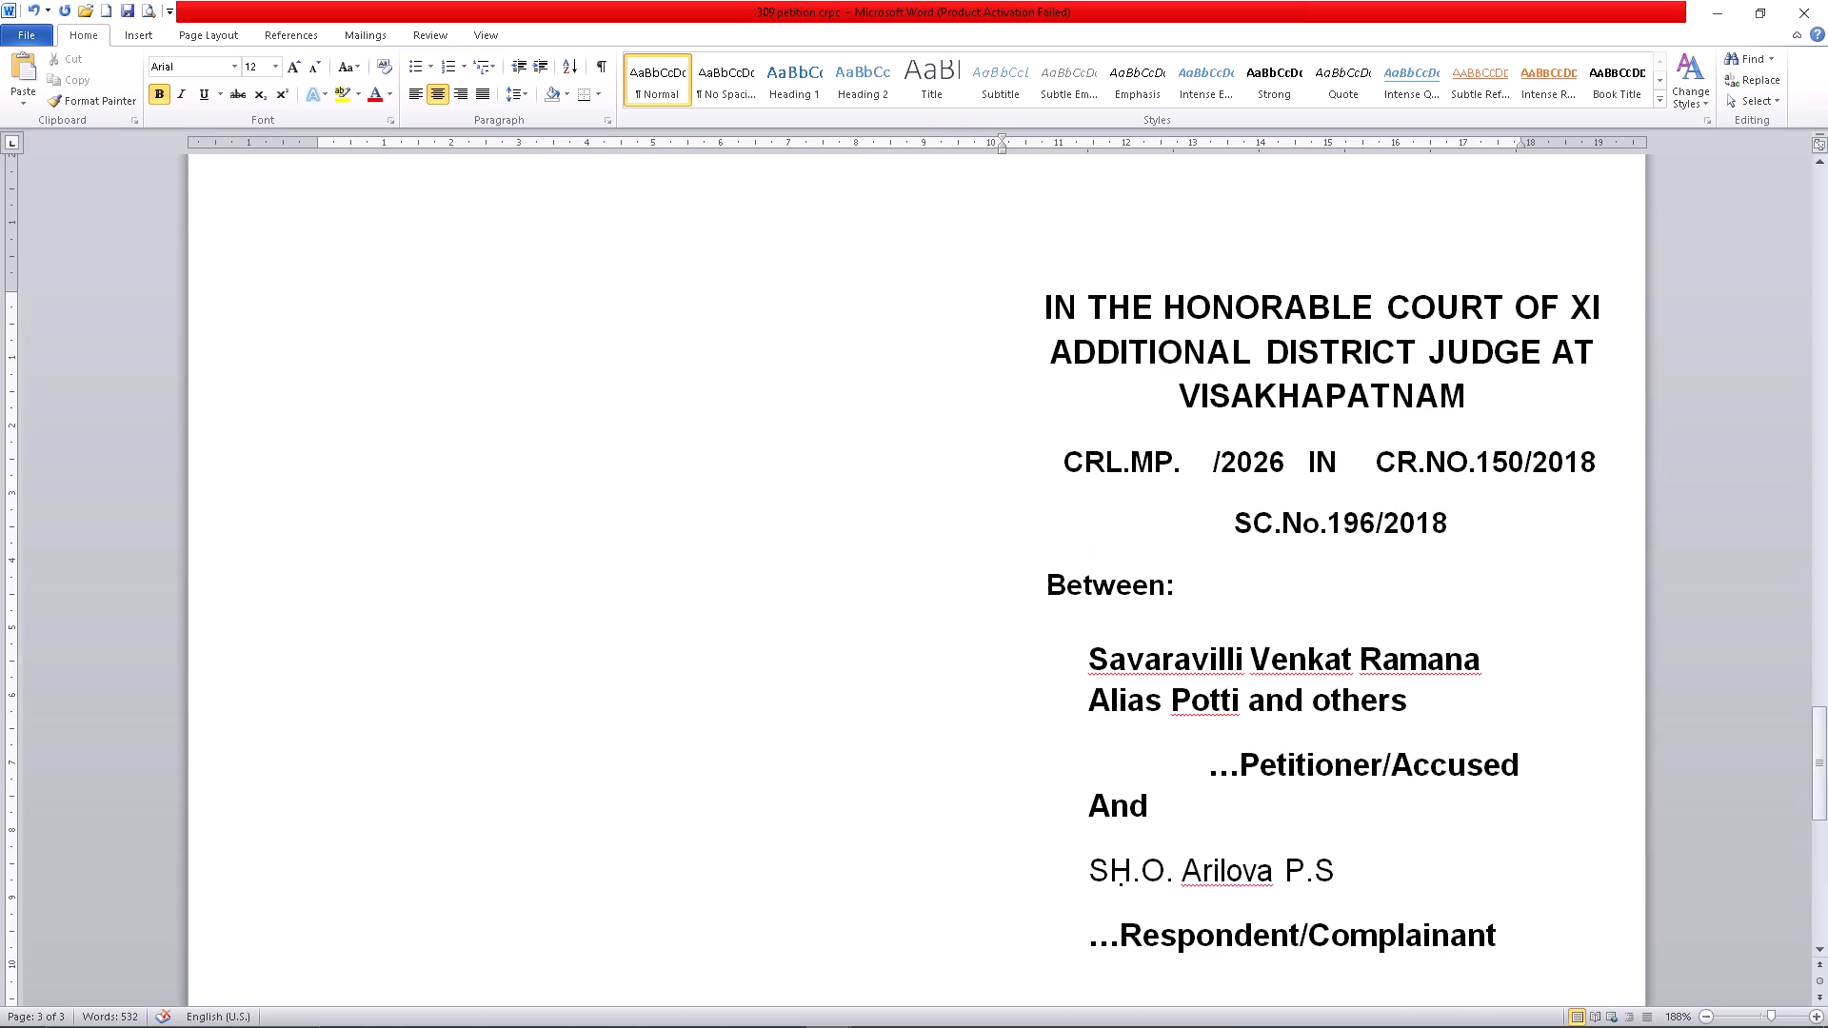
{"action": "scroll", "coordinate": [937, 740], "scroll_direction": "down", "scroll_amount": 10}
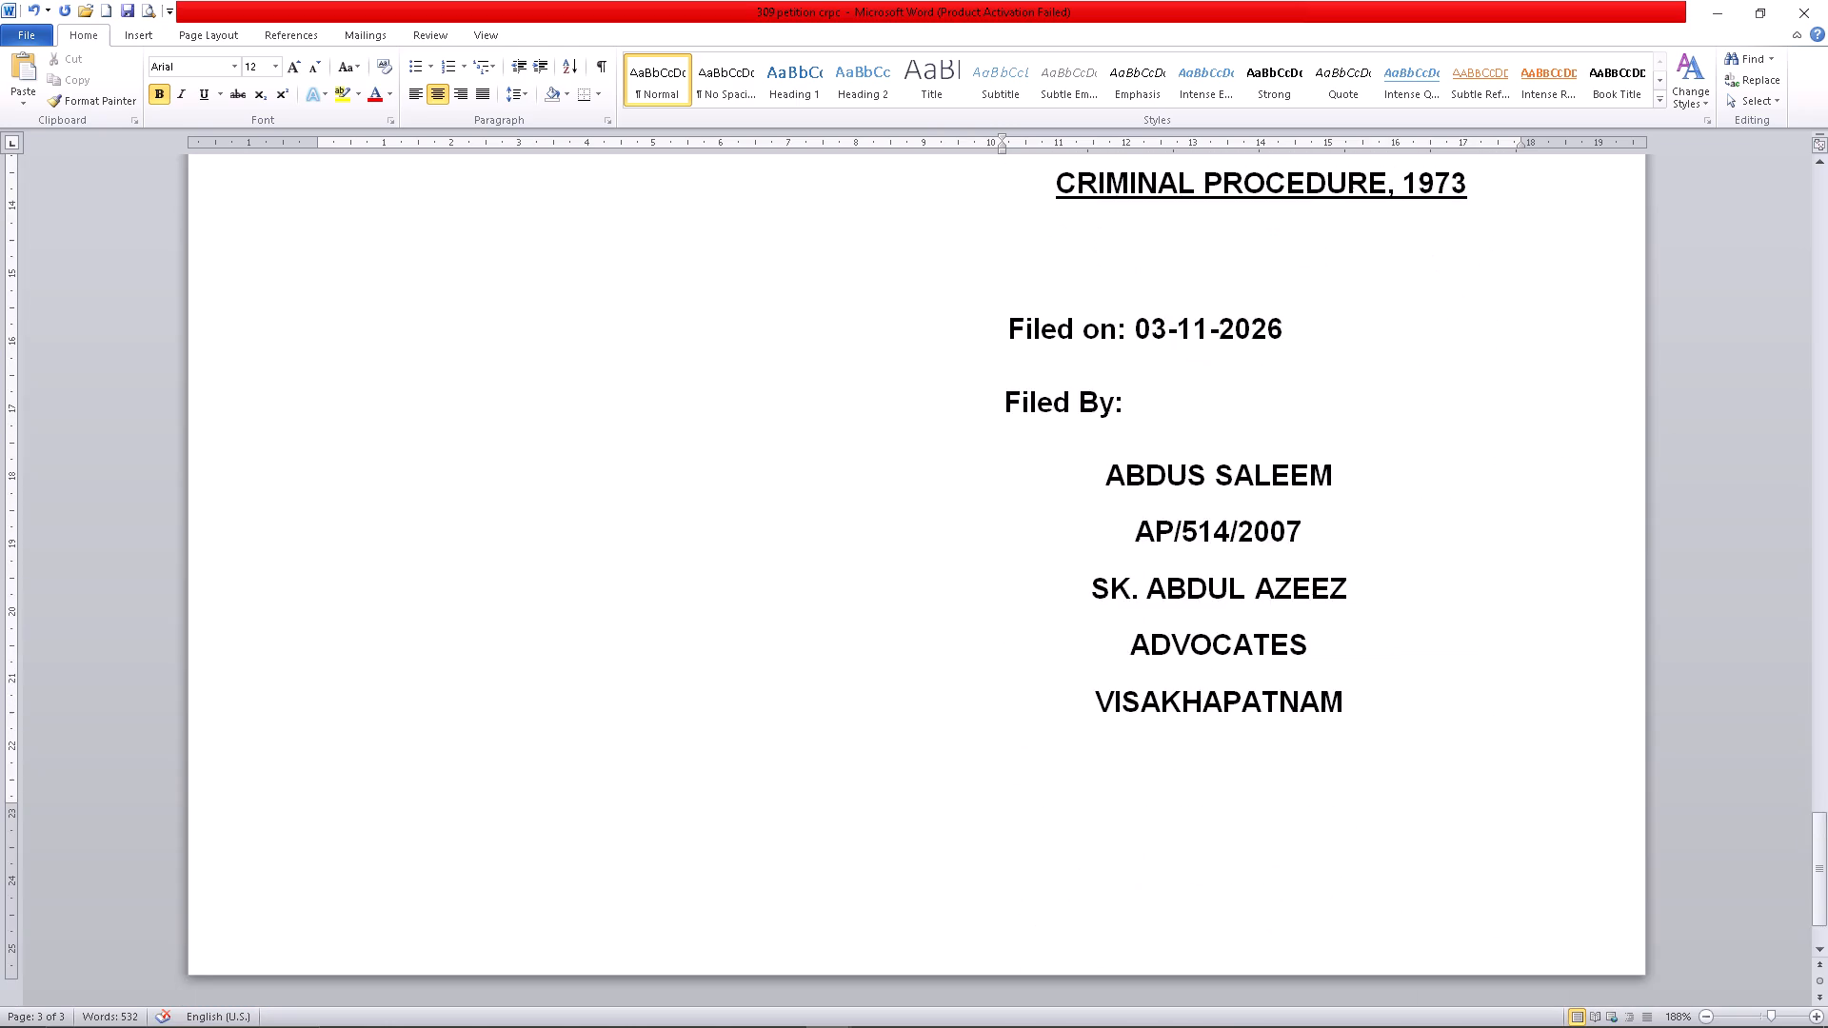
{"action": "scroll", "coordinate": [938, 735], "scroll_direction": "up", "scroll_amount": 7}
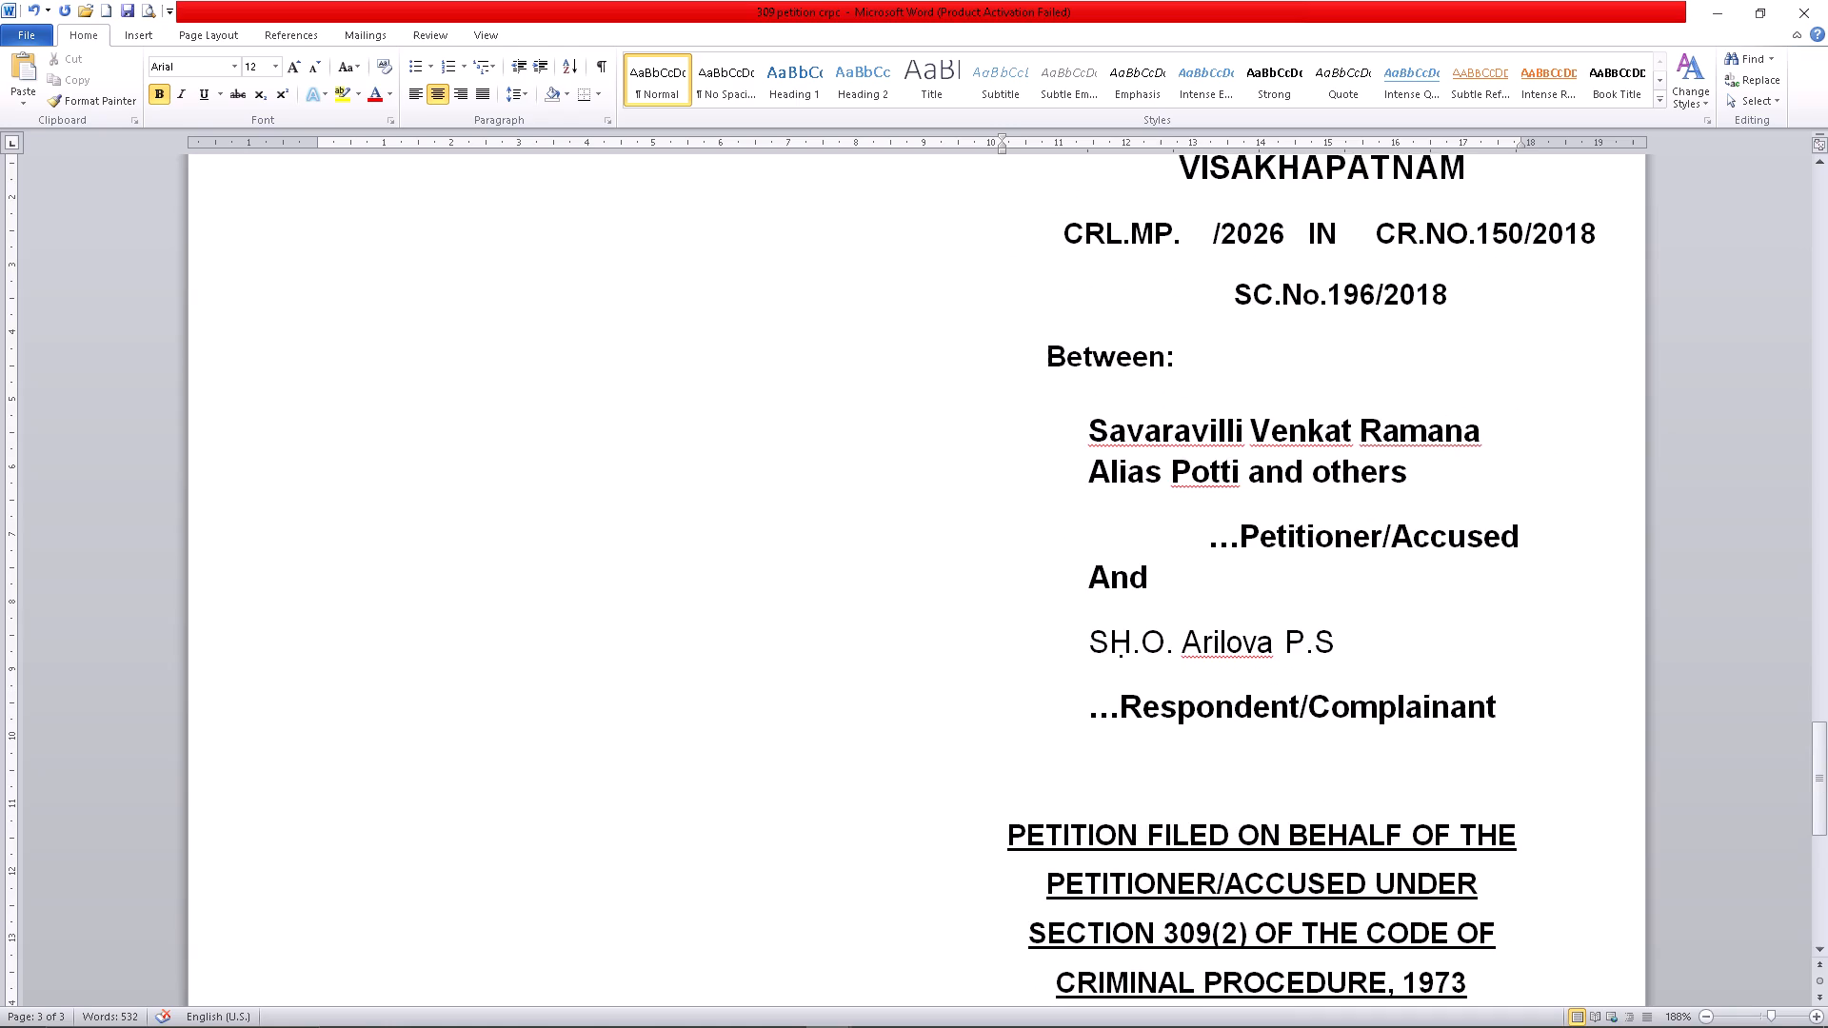
{"action": "left_click_drag", "start_coordinate": [1086, 648], "coordinate": [1345, 654]}
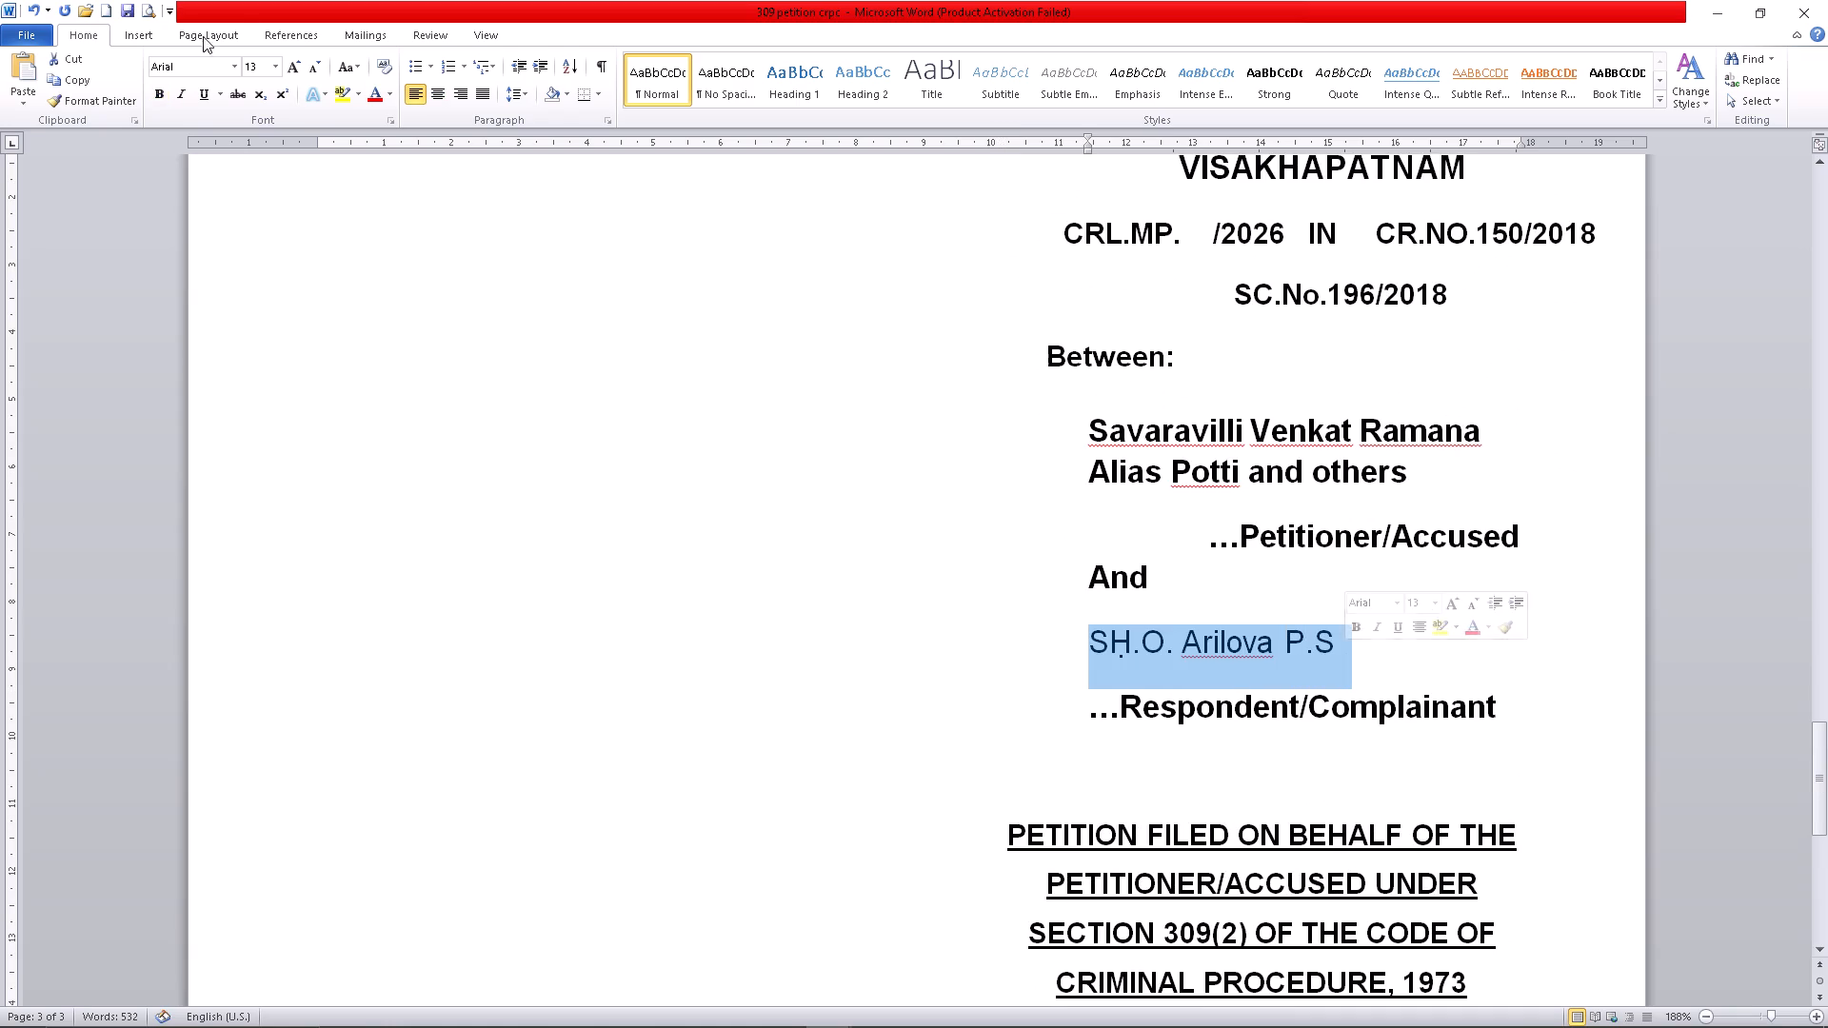
{"action": "left_click", "coordinate": [164, 94]}
{"action": "left_click", "coordinate": [622, 503]}
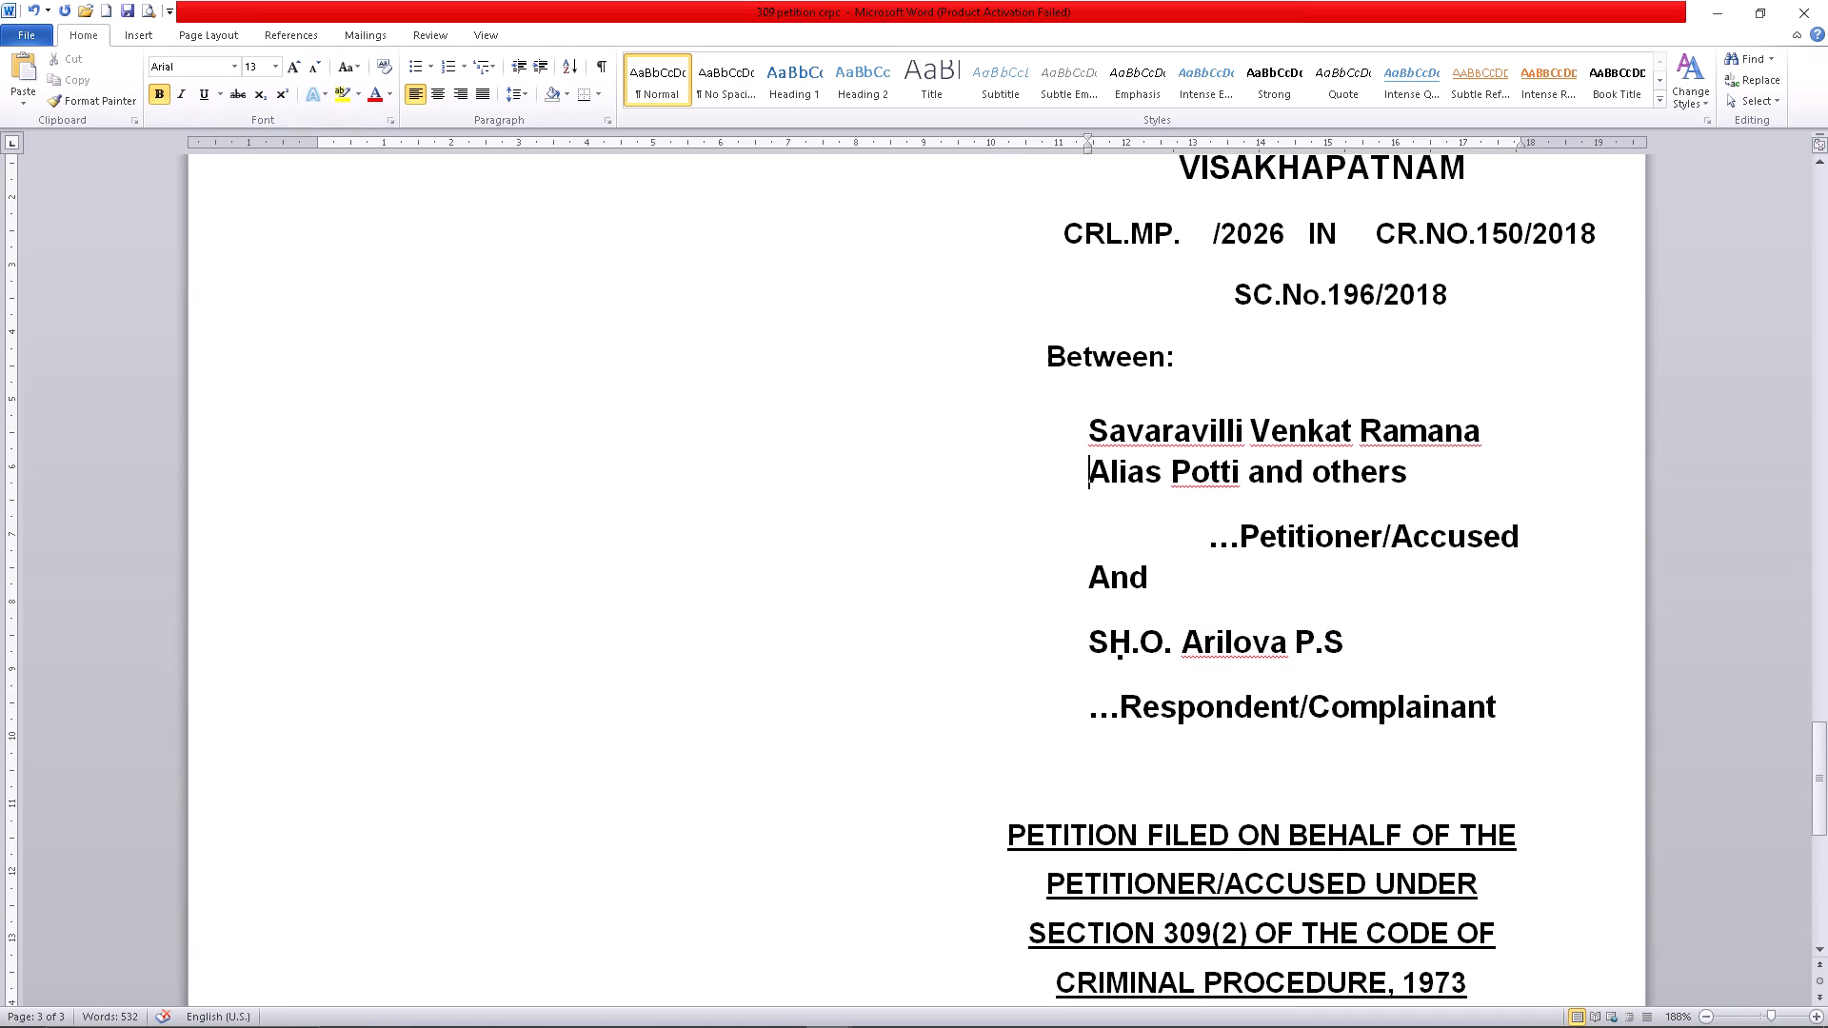
Correct the respondent's abbreviation on the docket page so that it reads "S.H.O." before Arilova P.S.
{"action": "left_click", "coordinate": [1121, 662]}
{"action": "key", "text": "BackSpace"}
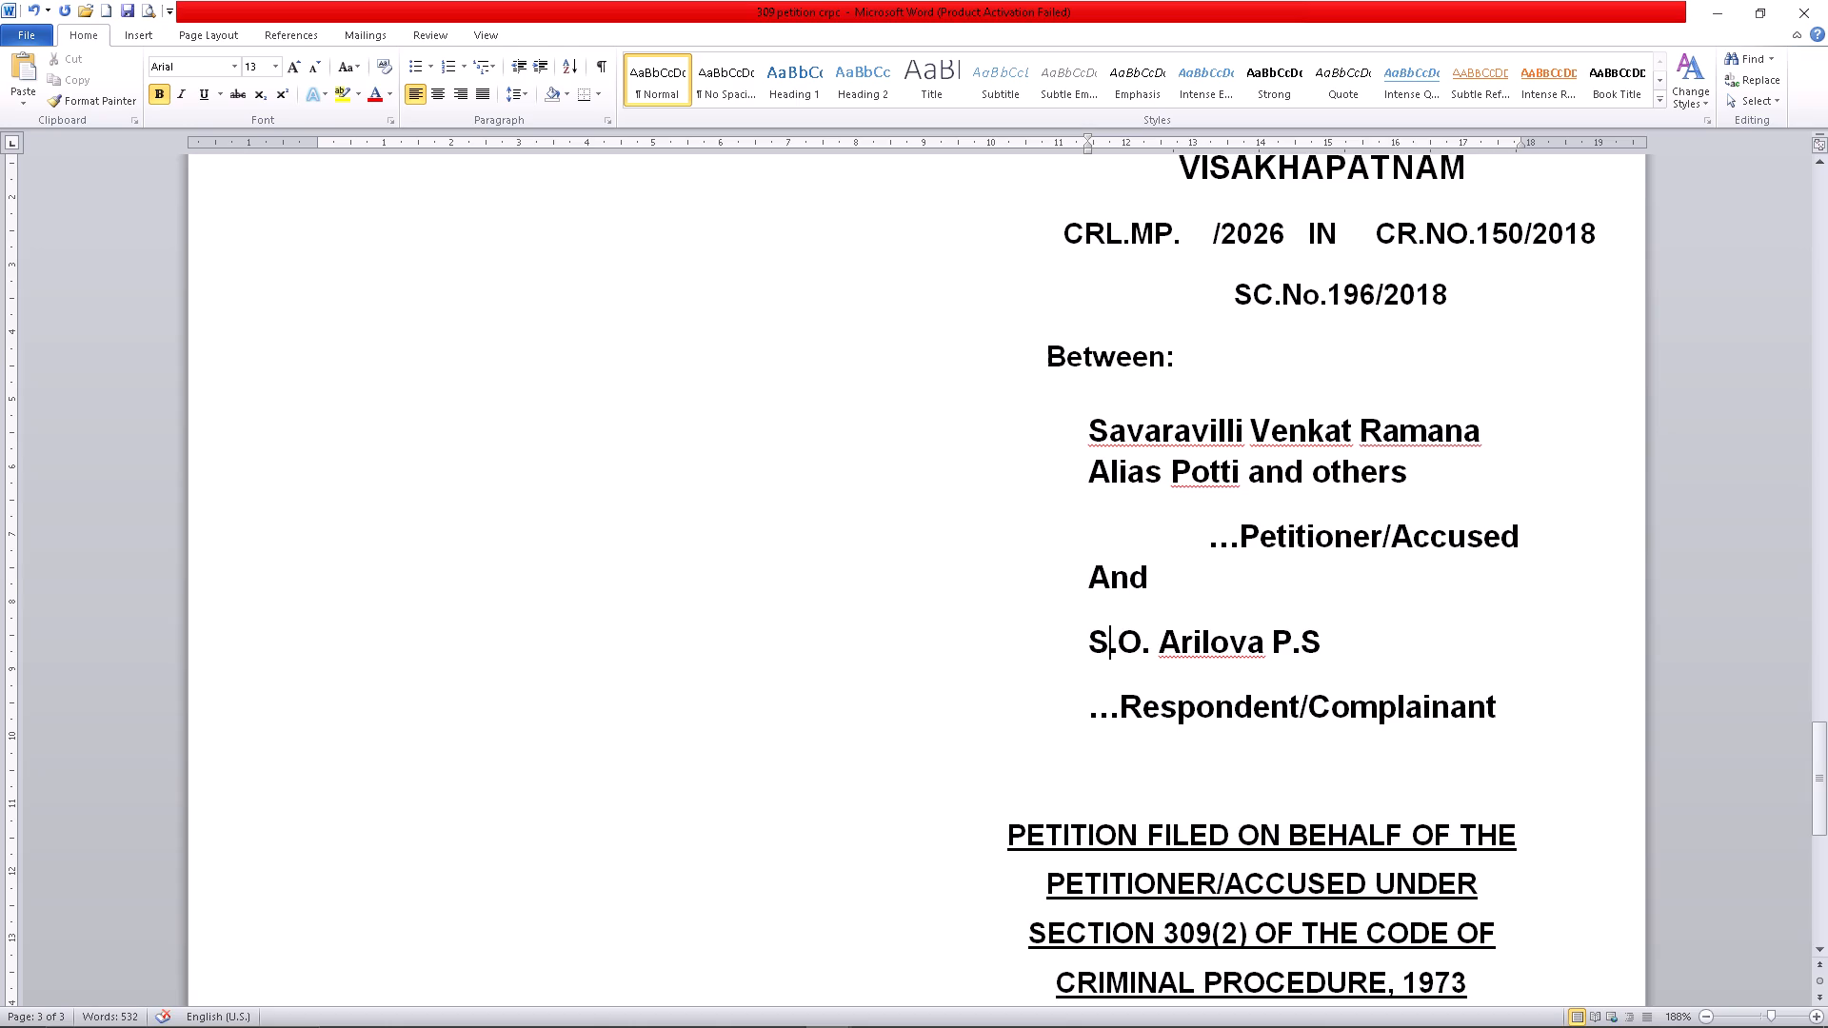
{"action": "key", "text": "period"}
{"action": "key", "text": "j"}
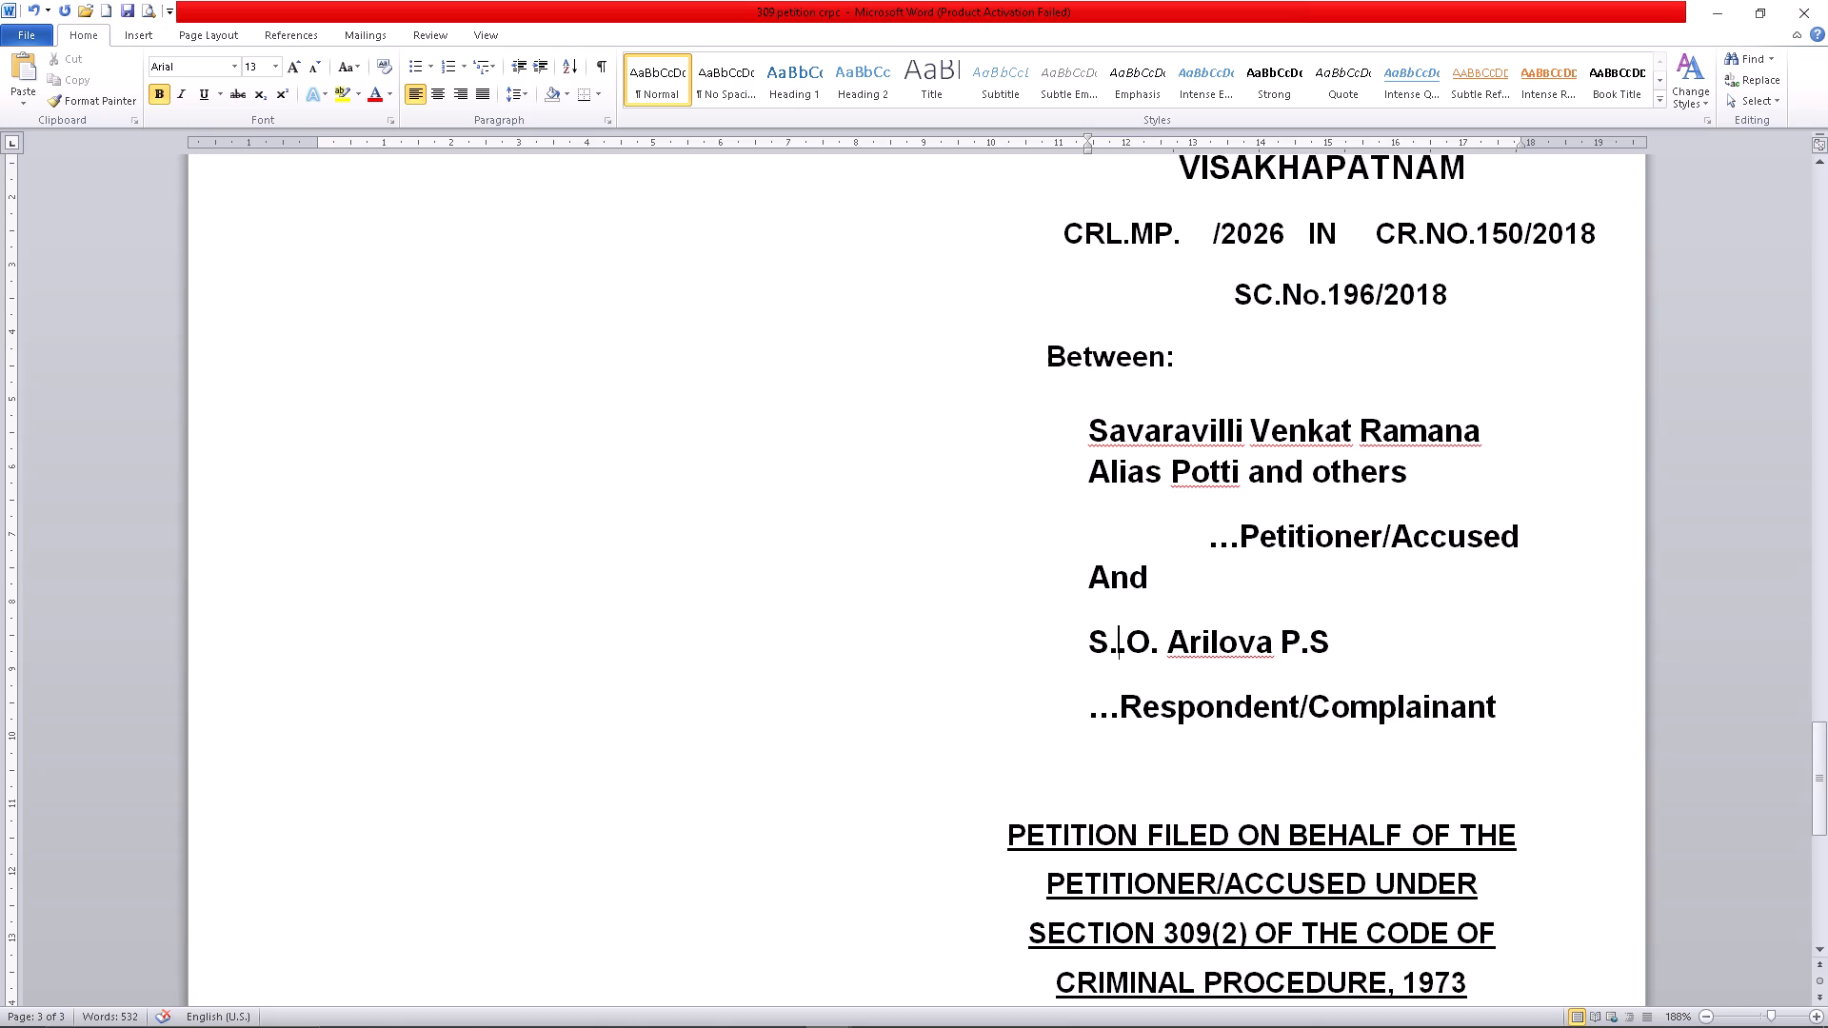
{"action": "key", "text": "BackSpace"}
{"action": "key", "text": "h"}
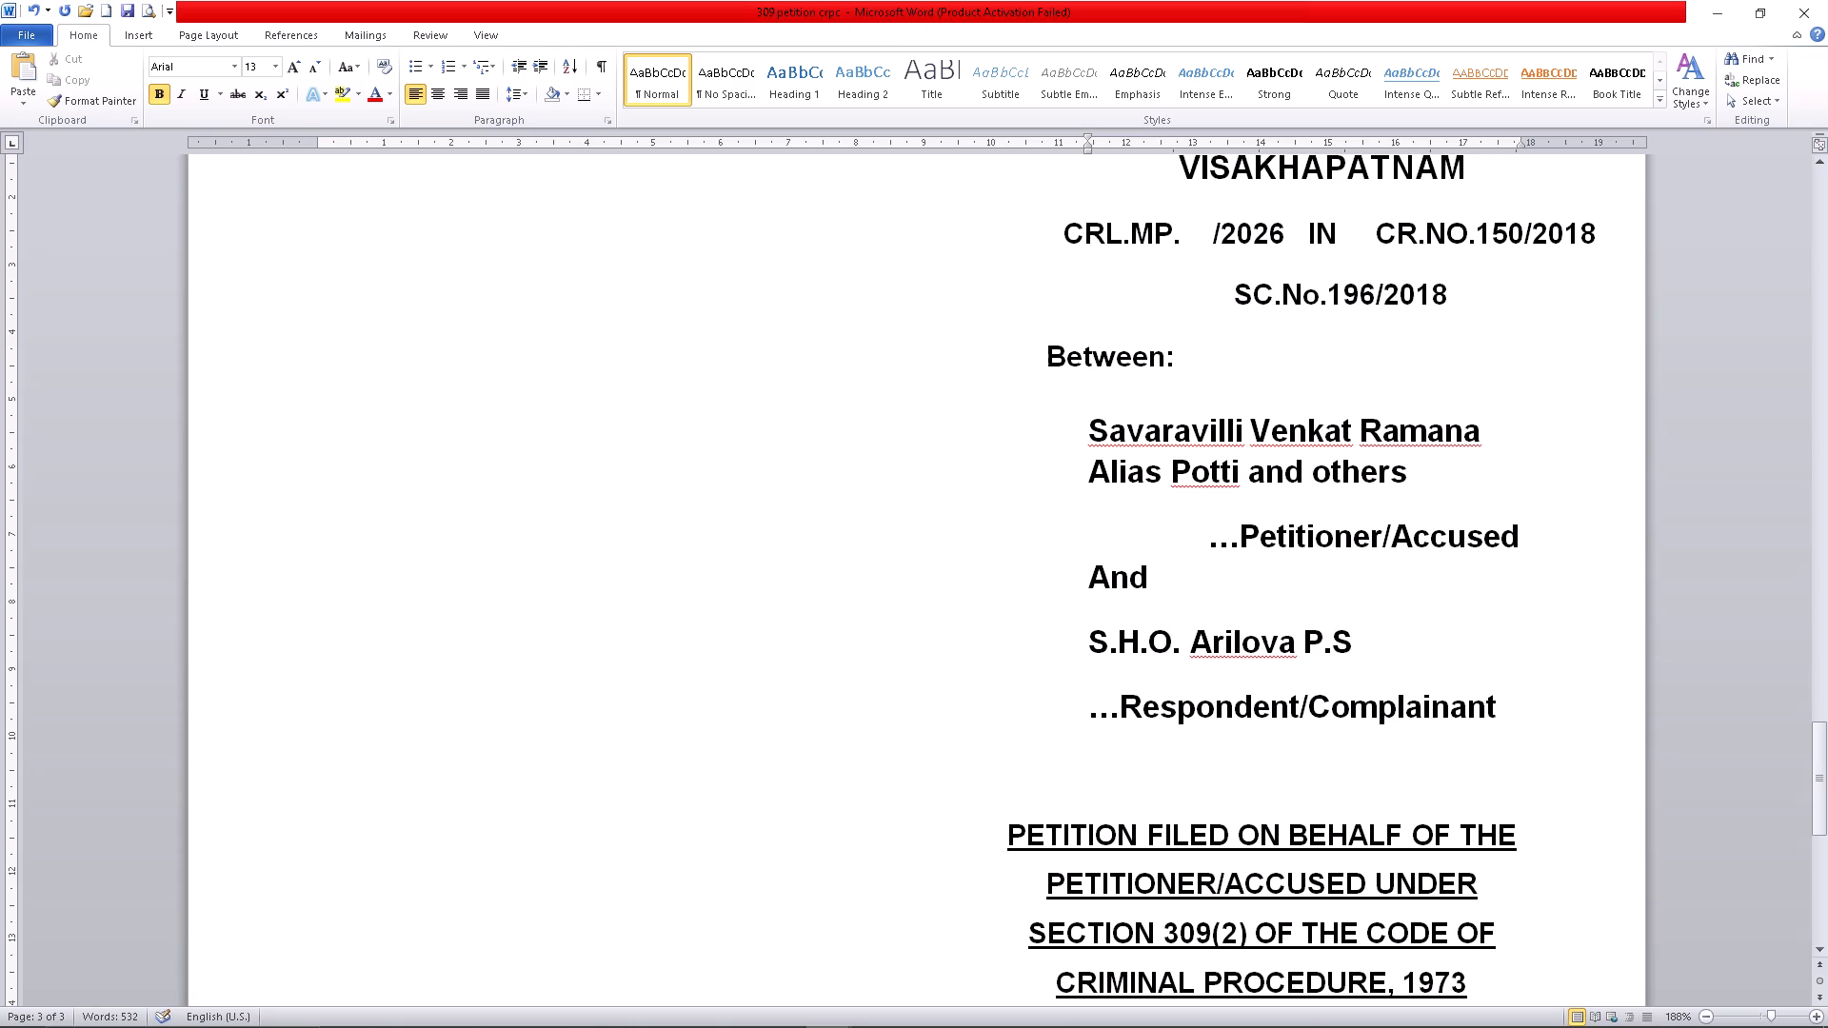
Indent the "…Respondent/Complainant" line on the docket page by seven spaces.
{"action": "left_click", "coordinate": [1083, 722]}
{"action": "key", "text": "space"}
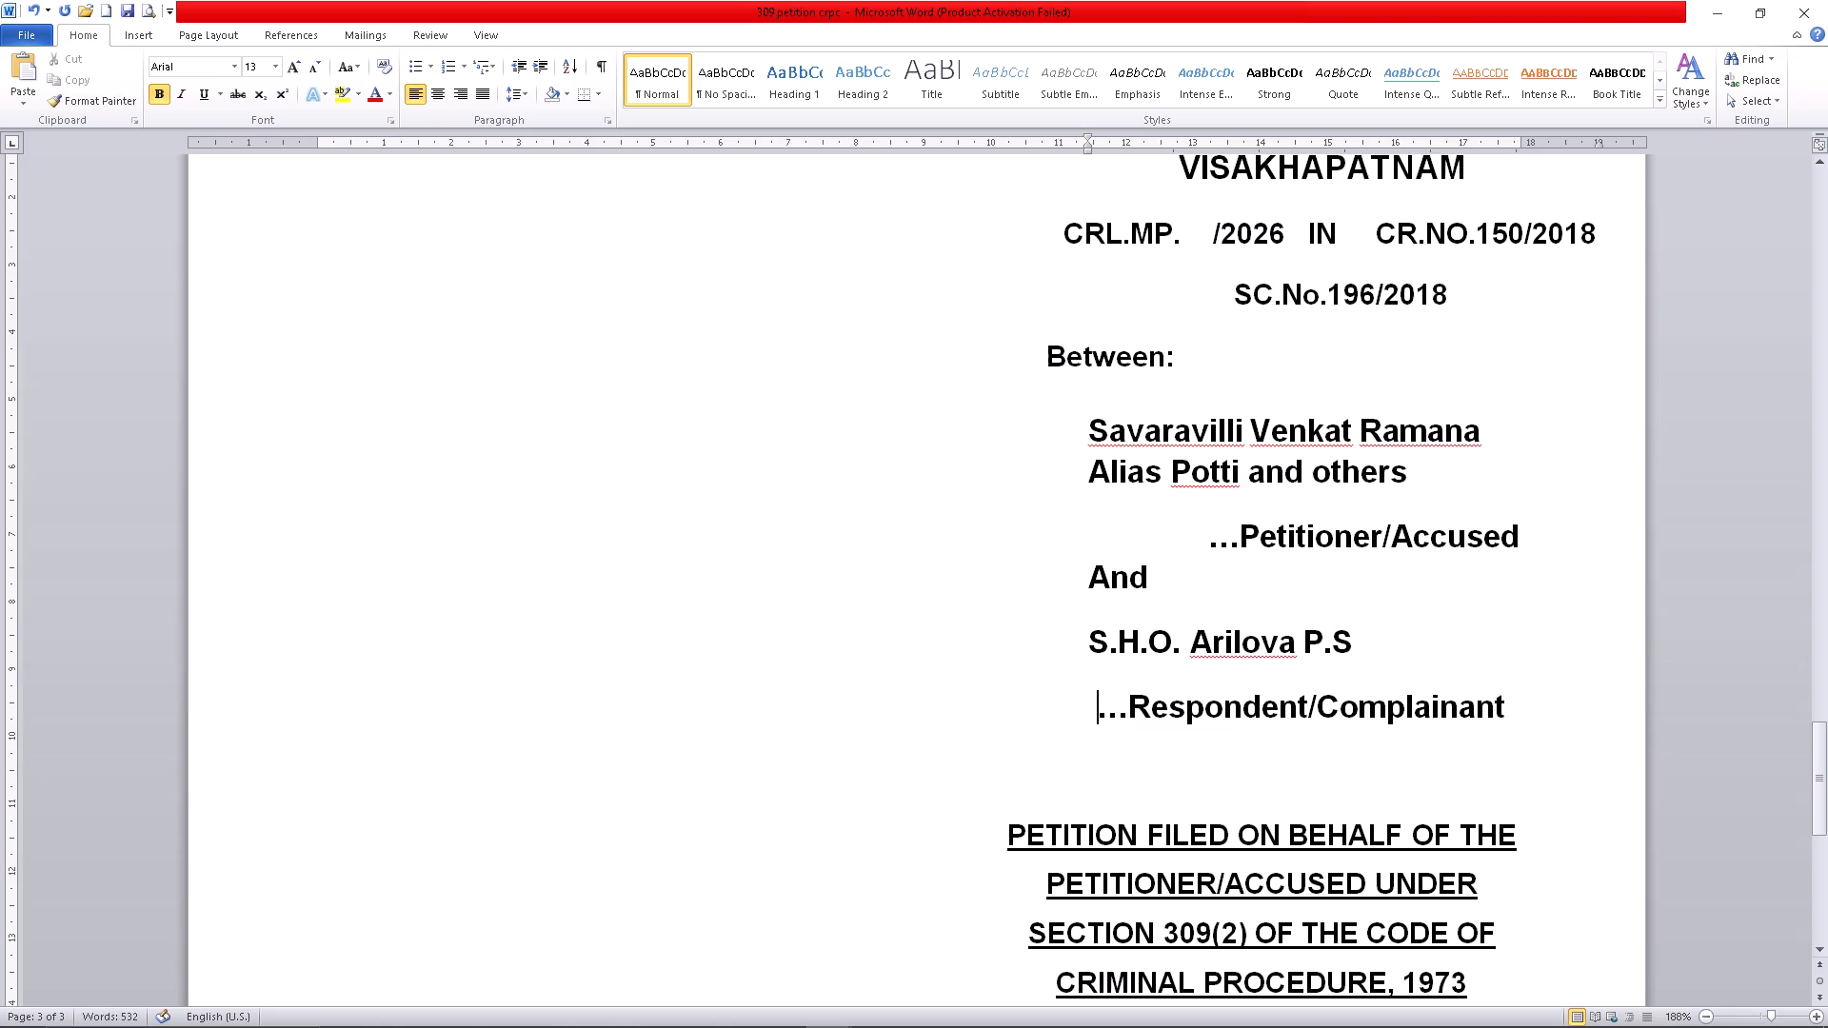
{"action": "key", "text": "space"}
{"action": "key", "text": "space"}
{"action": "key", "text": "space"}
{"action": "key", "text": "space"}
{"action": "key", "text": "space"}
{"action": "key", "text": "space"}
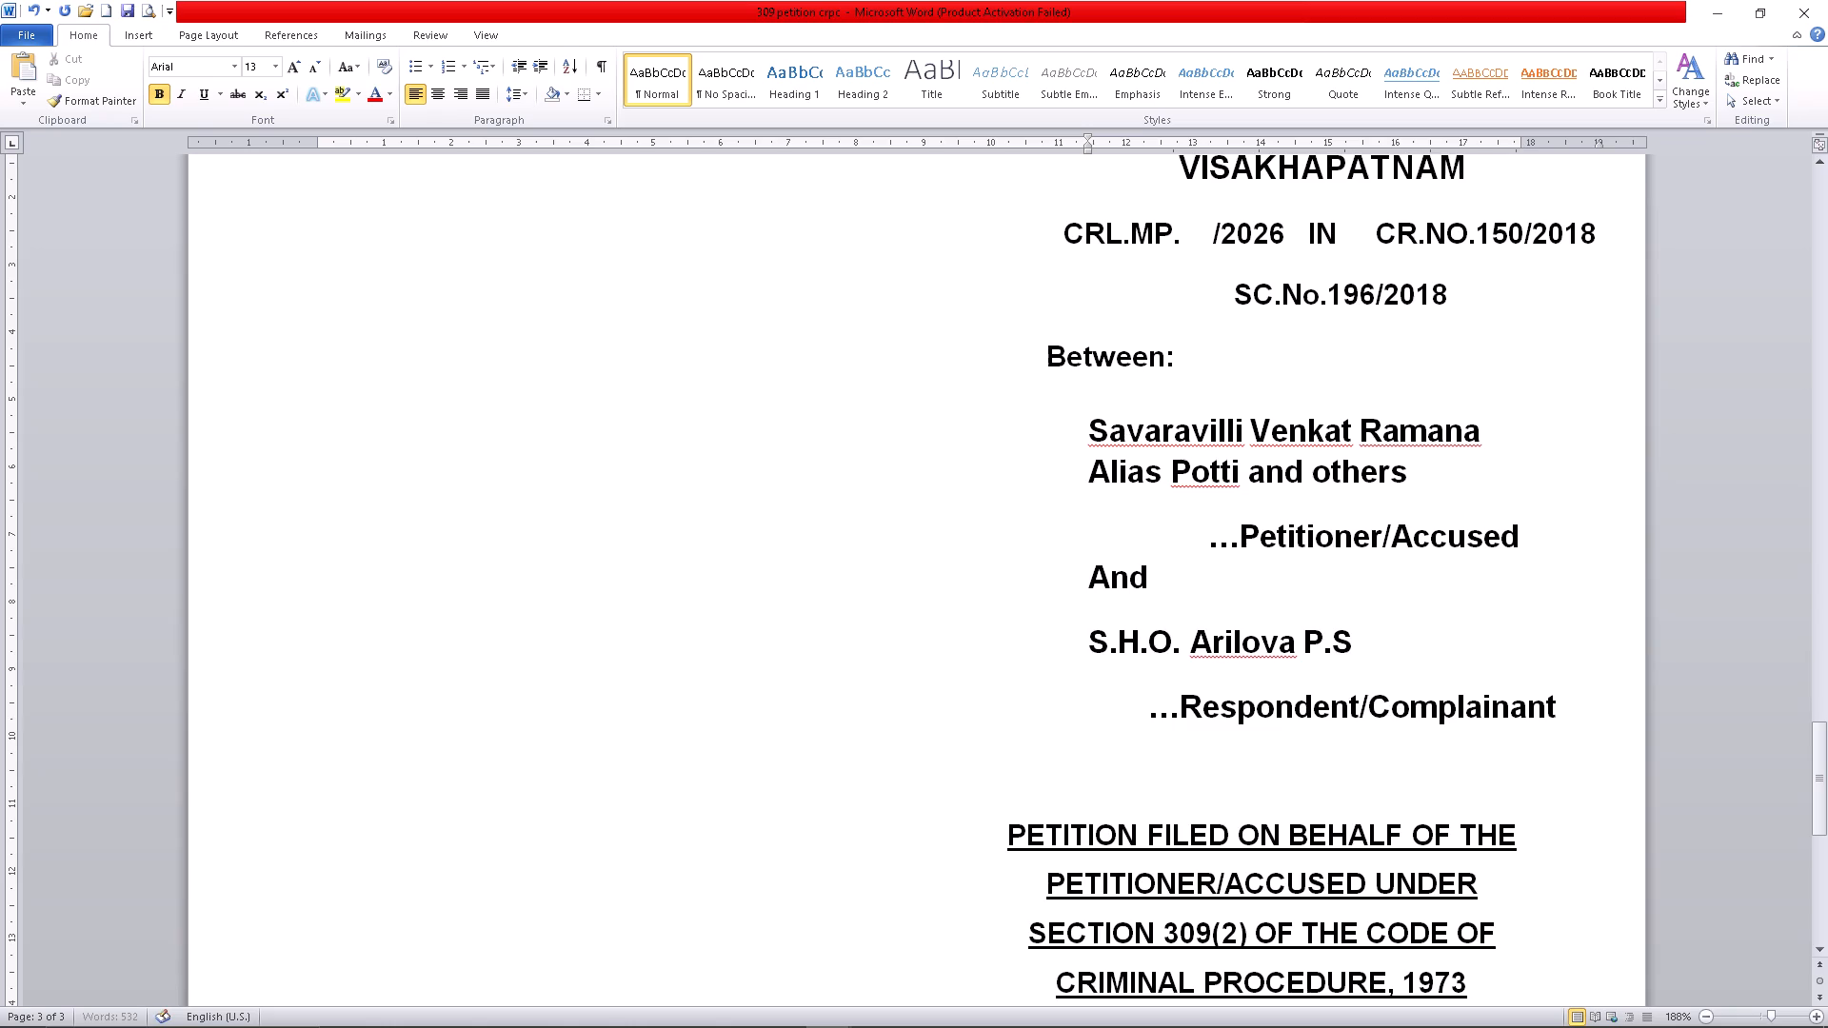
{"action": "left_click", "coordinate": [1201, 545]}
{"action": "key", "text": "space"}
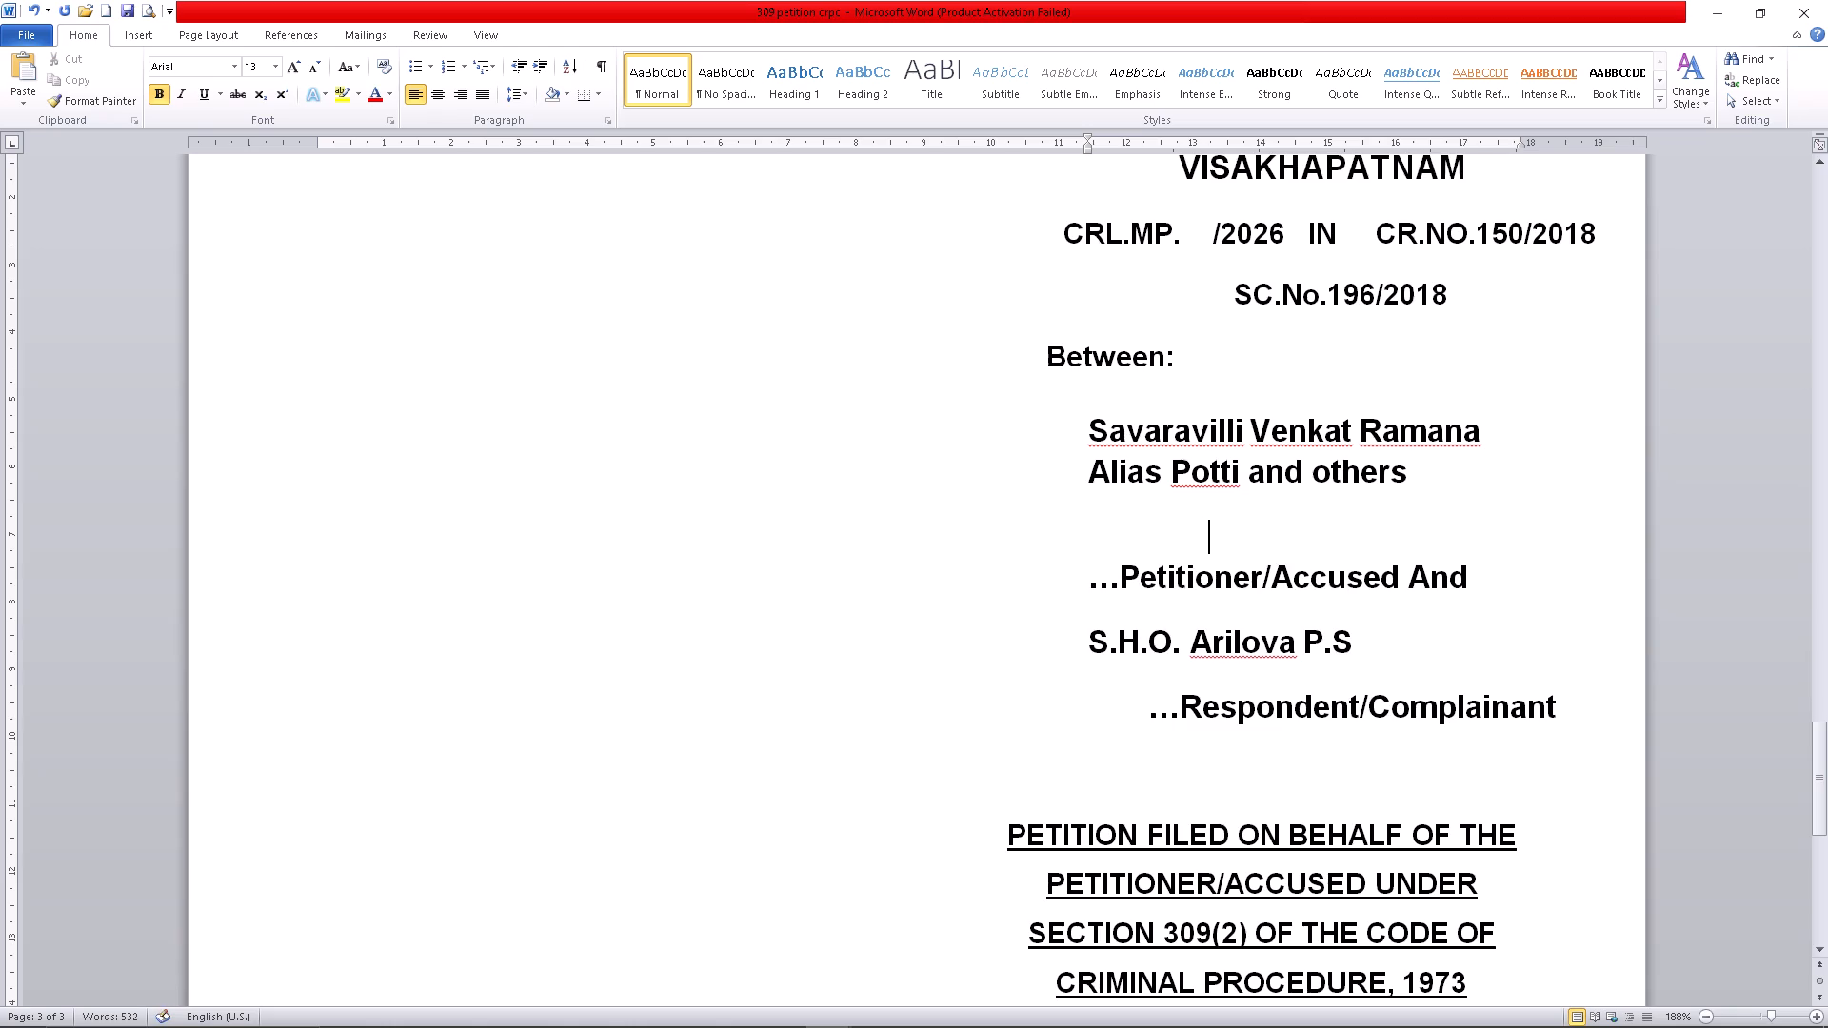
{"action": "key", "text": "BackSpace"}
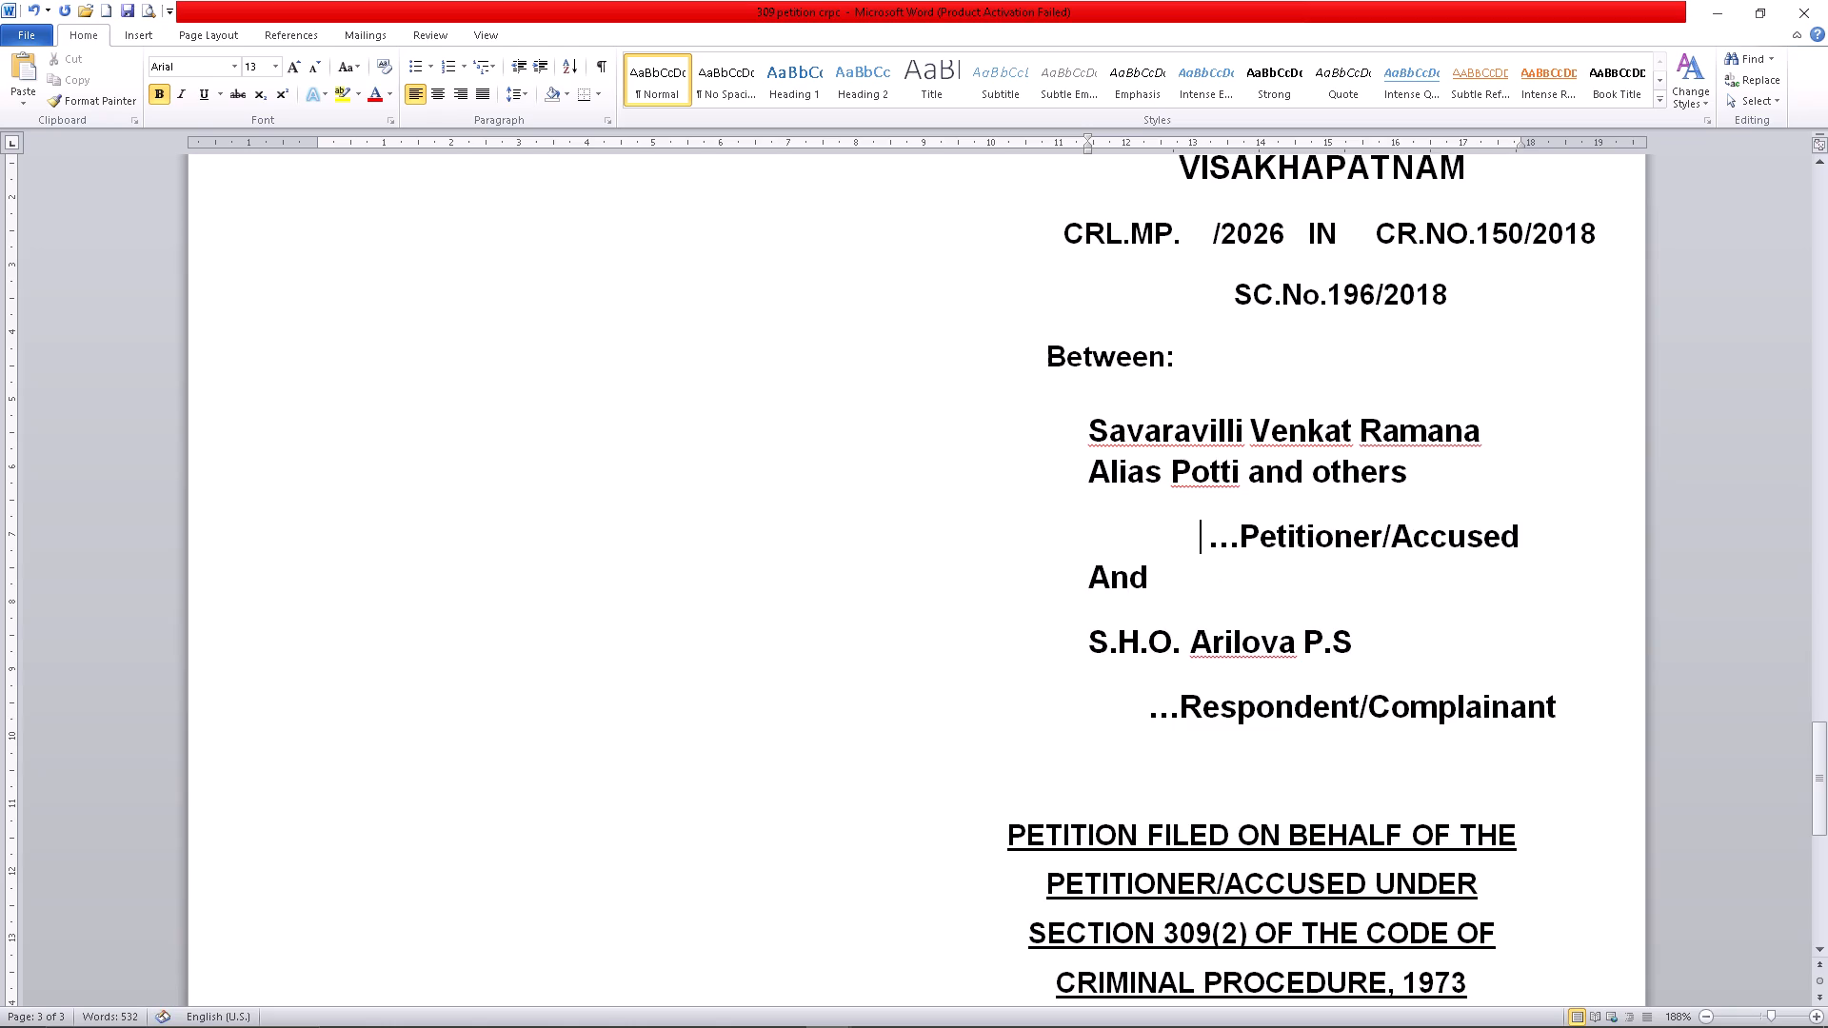
Save the petition with the docket page corrections.
{"action": "left_click", "coordinate": [34, 41]}
{"action": "left_click", "coordinate": [54, 72]}
Review the docket page's petition title and filing details, and go back through the petition to the court heading on the first page.
{"action": "scroll", "coordinate": [1079, 691], "scroll_direction": "down", "scroll_amount": 6}
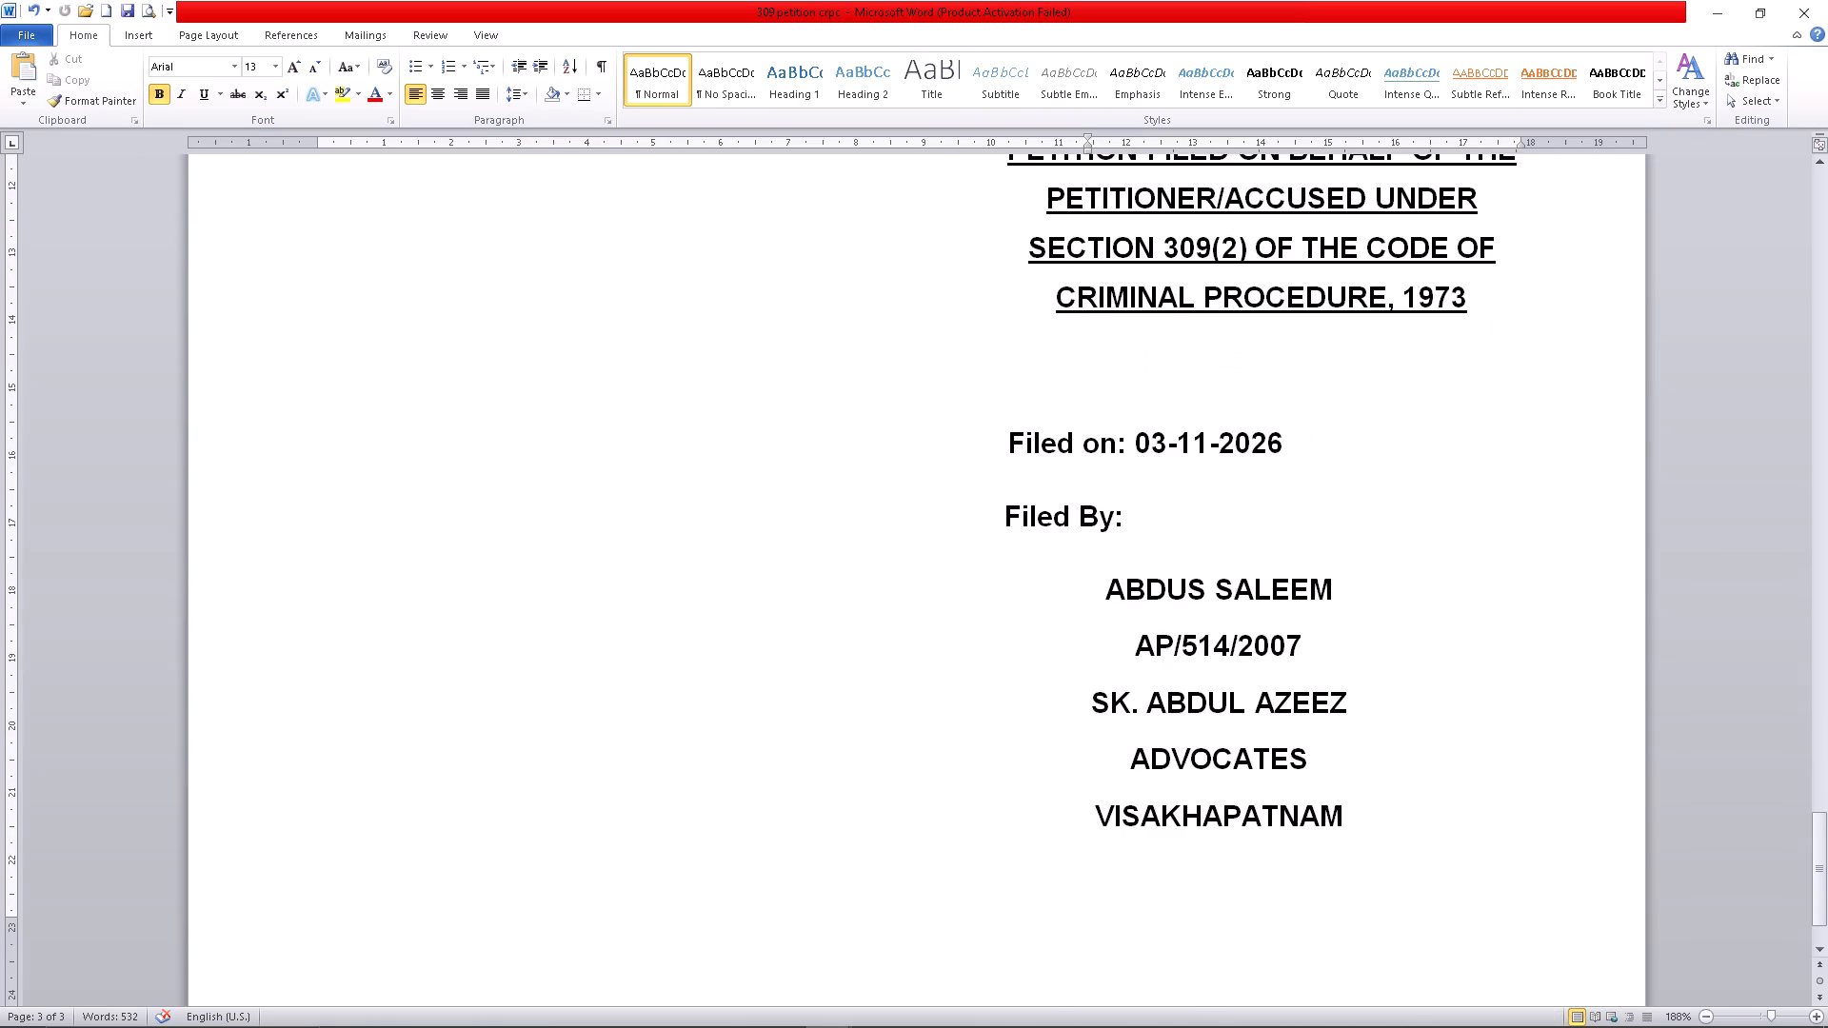
{"action": "scroll", "coordinate": [1123, 751], "scroll_direction": "up", "scroll_amount": 4}
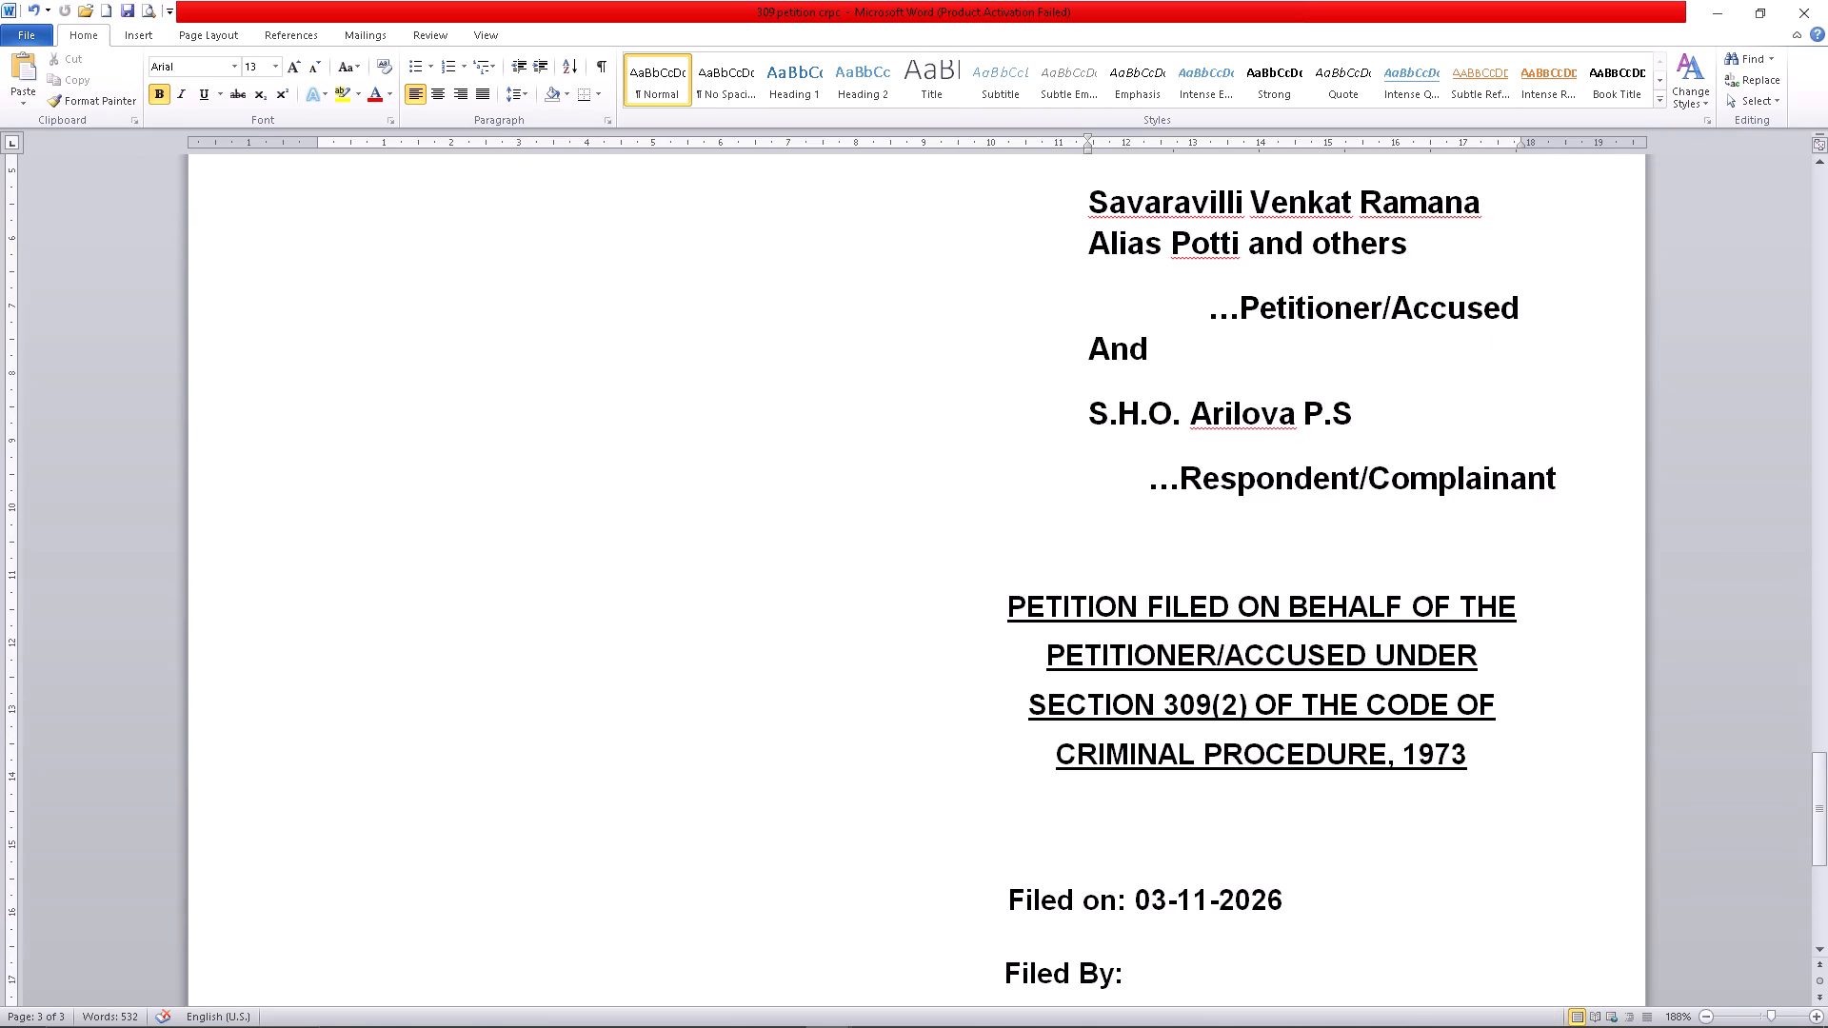
{"action": "left_click_drag", "start_coordinate": [1012, 611], "coordinate": [1274, 749]}
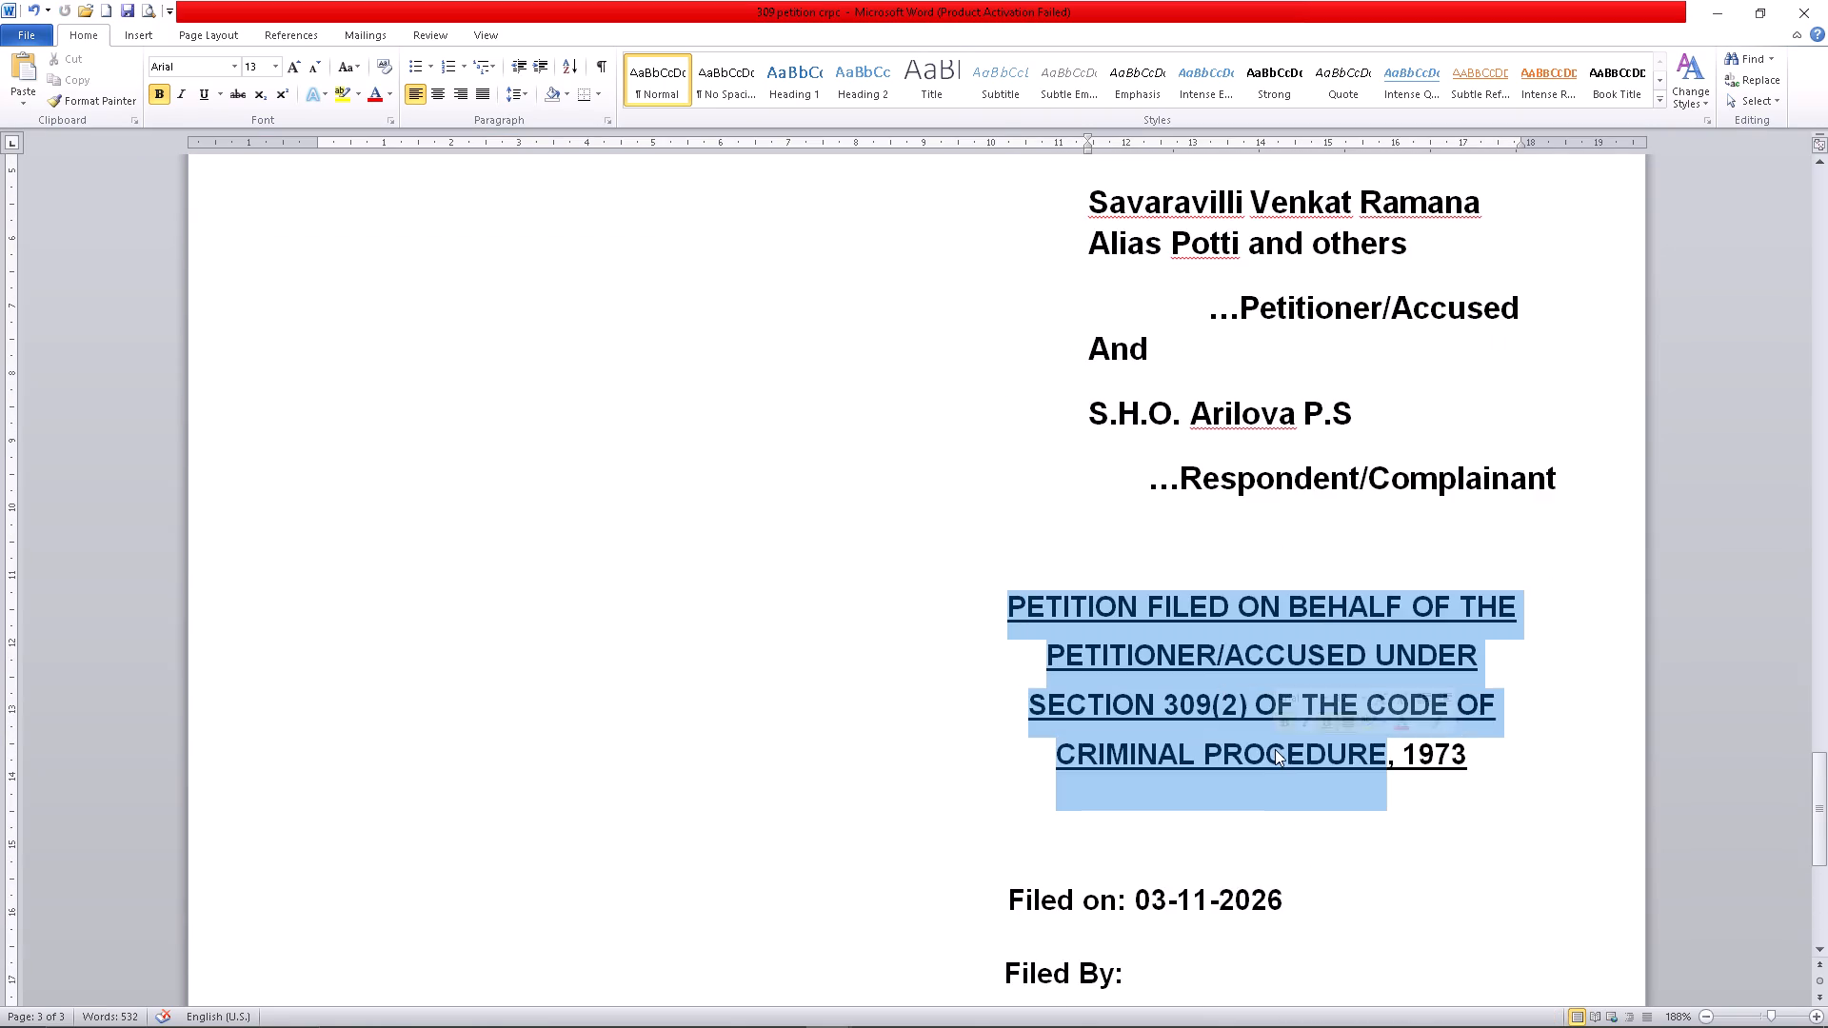
{"action": "left_click", "coordinate": [1400, 828]}
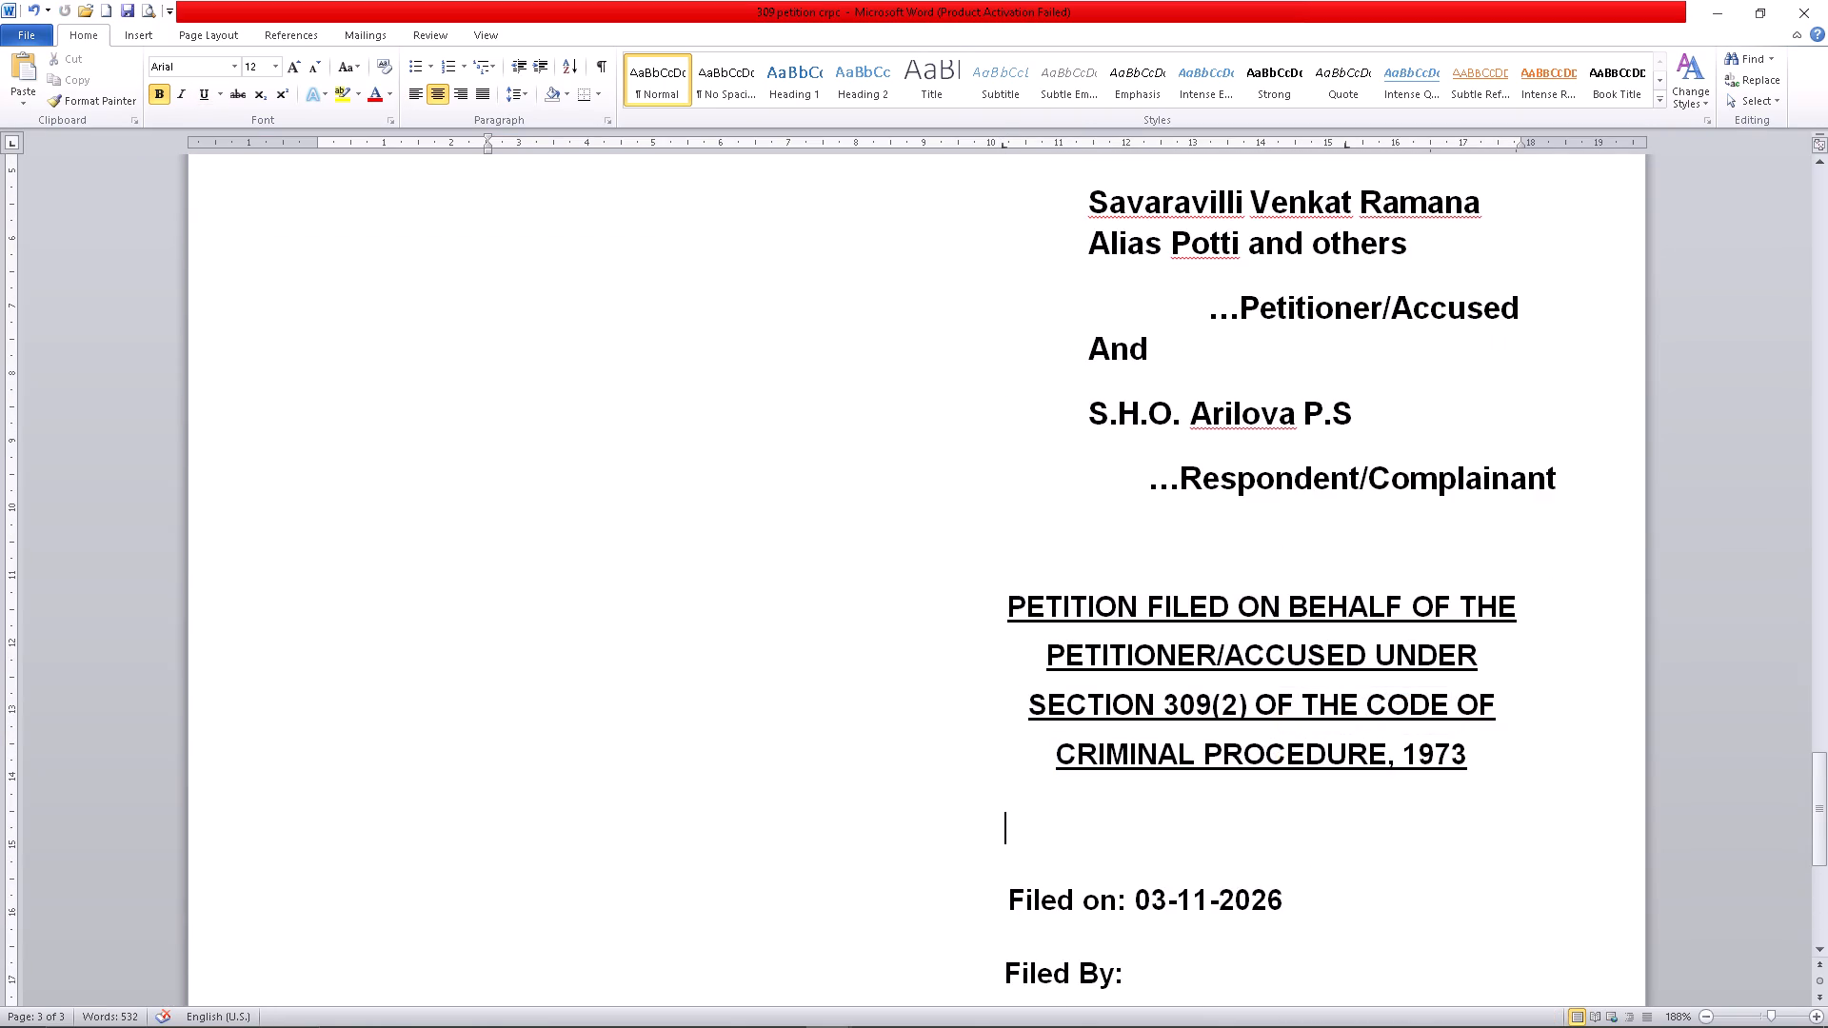
{"action": "scroll", "coordinate": [1306, 738], "scroll_direction": "down", "scroll_amount": 12}
{"action": "scroll", "coordinate": [1252, 757], "scroll_direction": "up", "scroll_amount": 8}
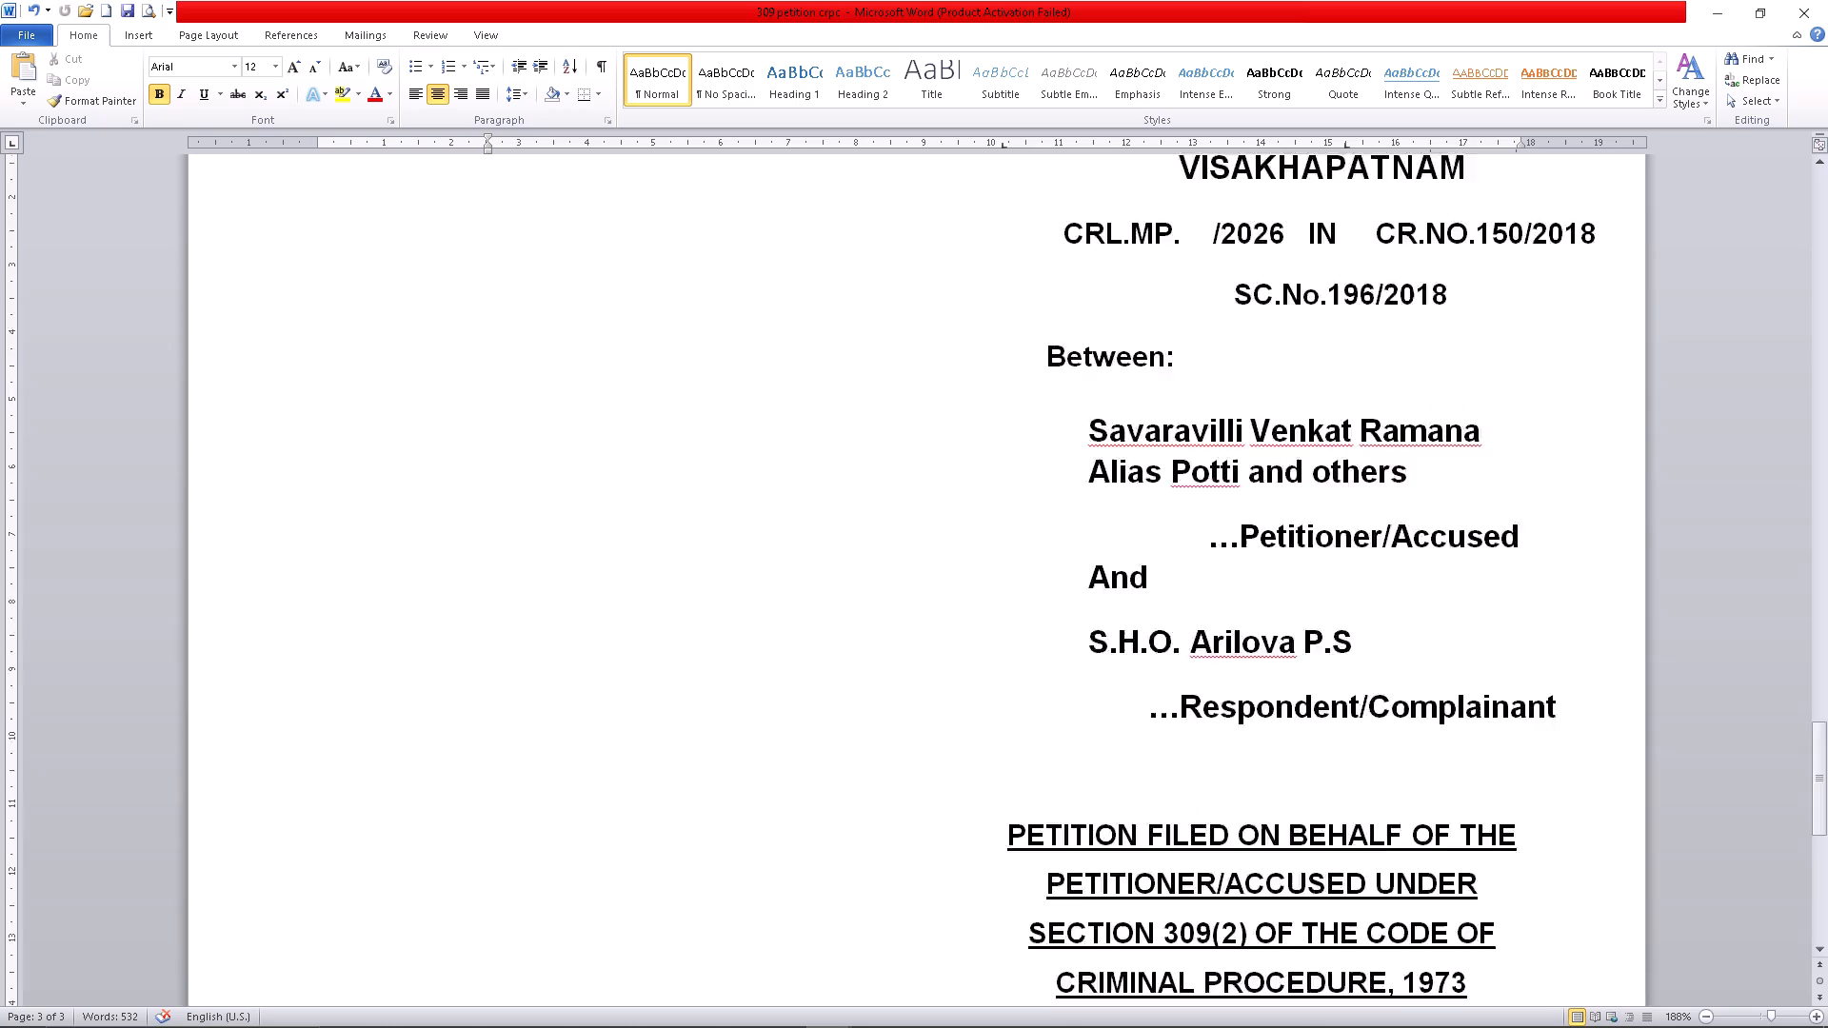
{"action": "scroll", "coordinate": [1032, 751], "scroll_direction": "up", "scroll_amount": 16}
{"action": "scroll", "coordinate": [995, 741], "scroll_direction": "up", "scroll_amount": 12}
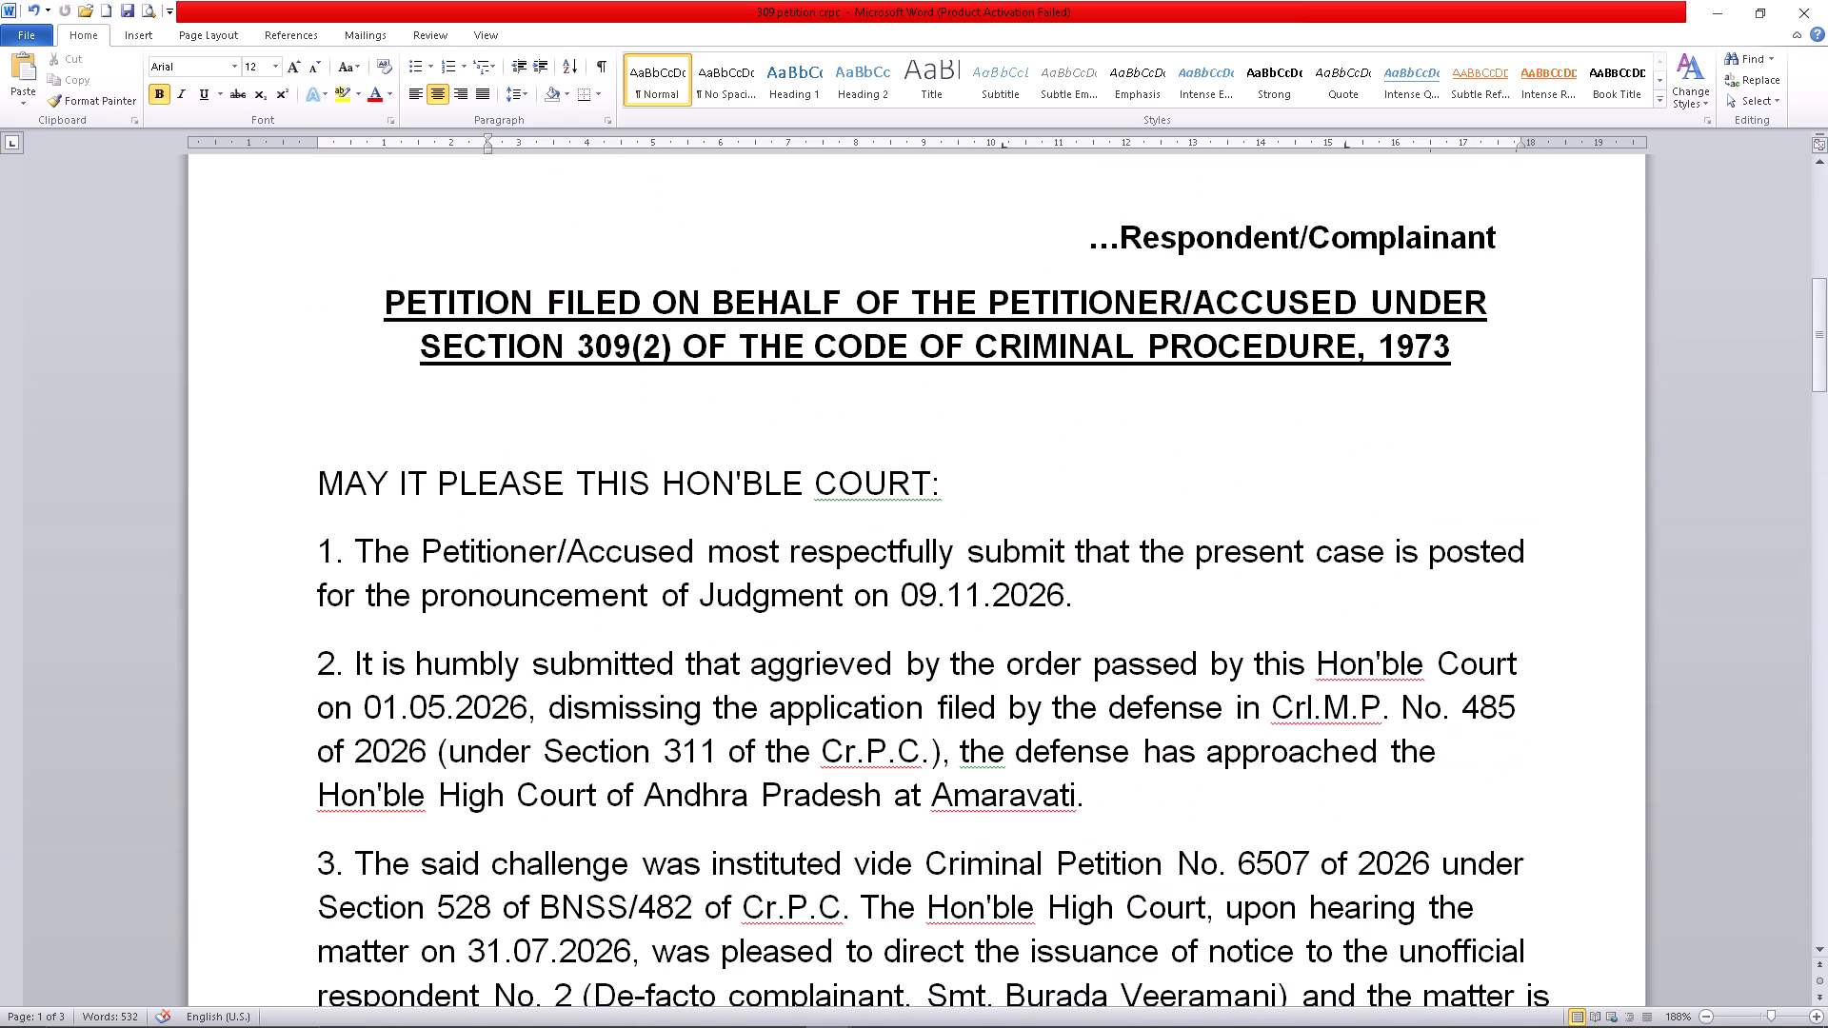
{"action": "scroll", "coordinate": [805, 556], "scroll_direction": "up", "scroll_amount": 4}
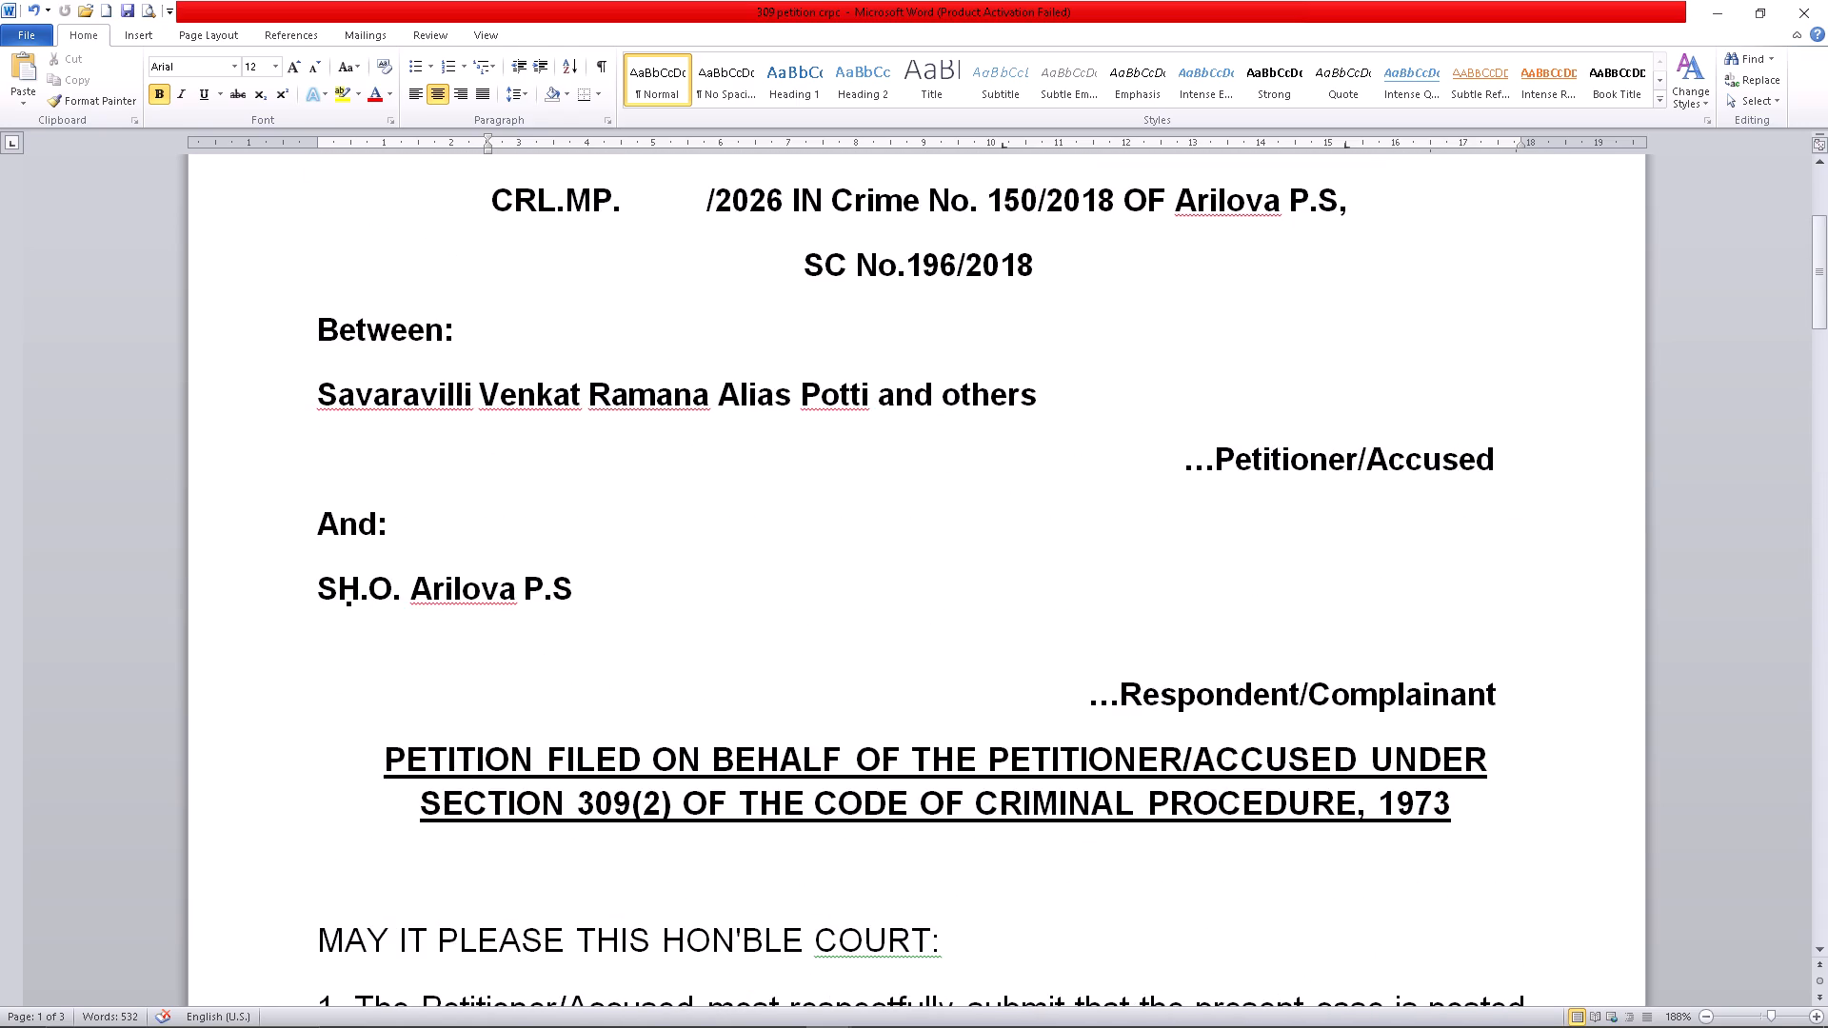
{"action": "scroll", "coordinate": [612, 501], "scroll_direction": "up", "scroll_amount": 3}
{"action": "scroll", "coordinate": [503, 470], "scroll_direction": "up", "scroll_amount": 5}
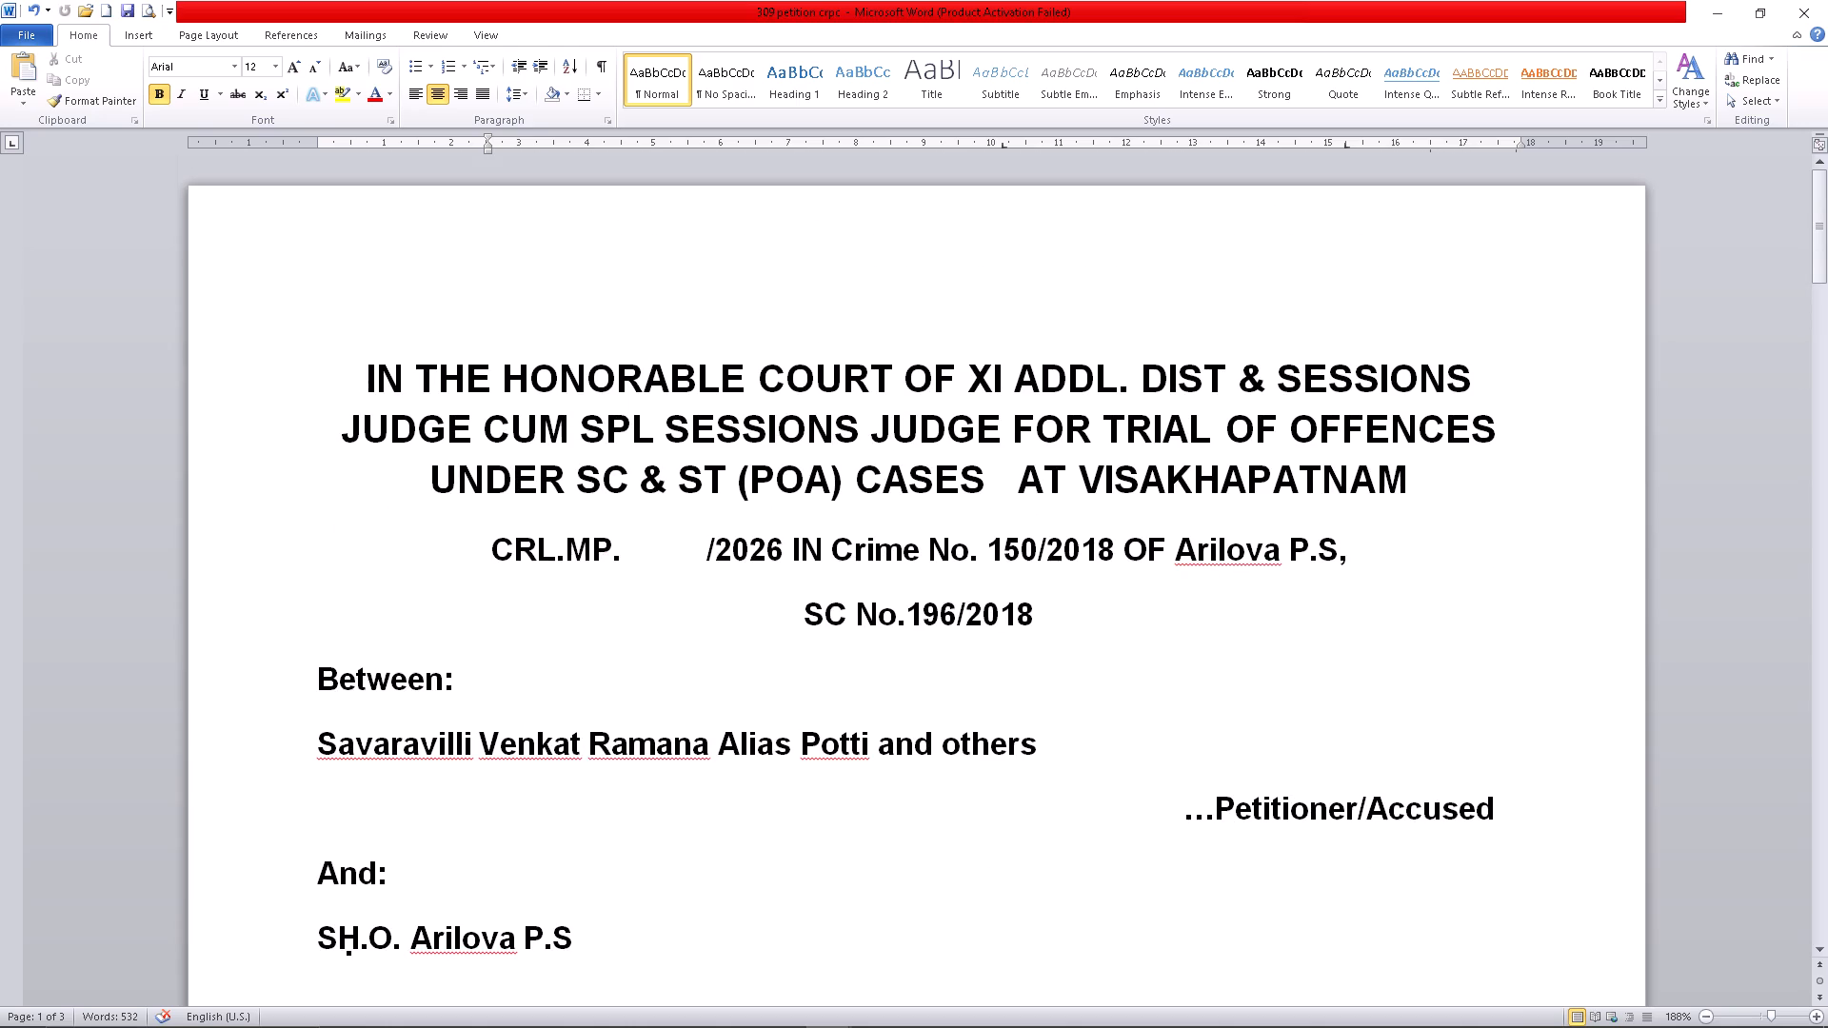
{"action": "left_click", "coordinate": [500, 303]}
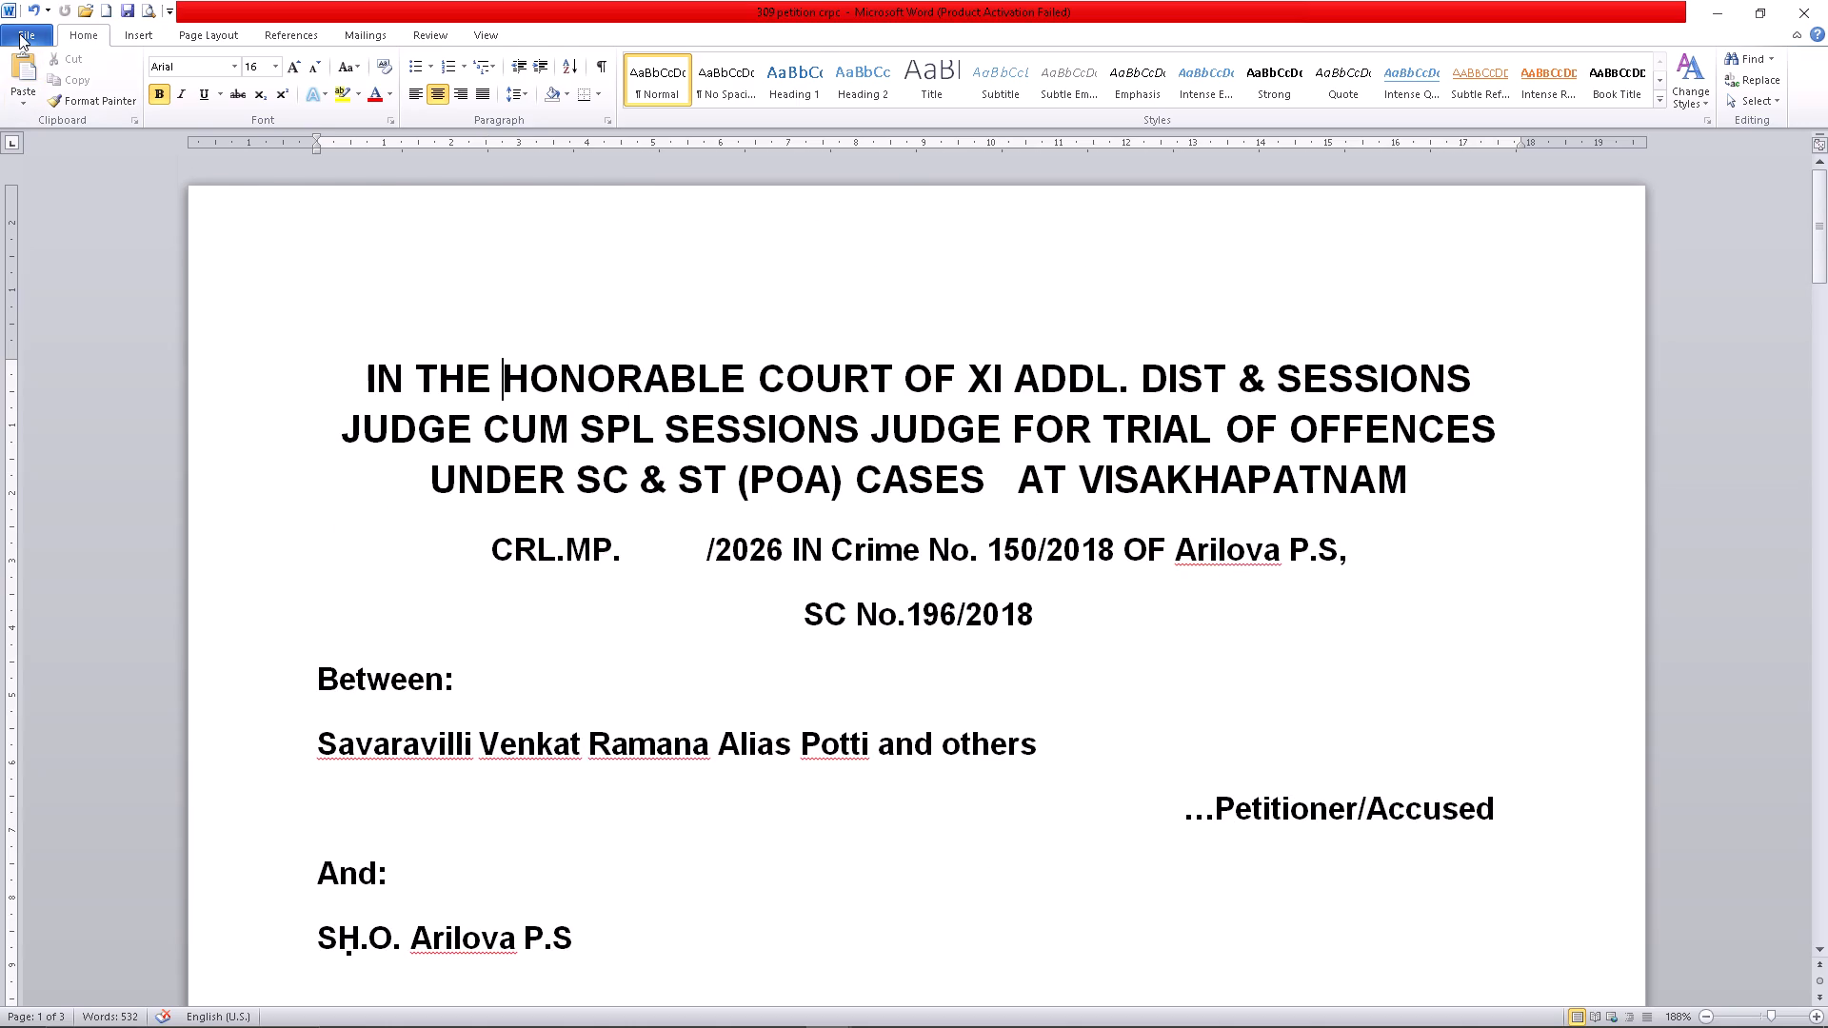
Save the petition again before printing.
{"action": "left_click", "coordinate": [19, 33]}
{"action": "left_click", "coordinate": [45, 69]}
Bring up the petition's print preview and check the prayer page with its signature block and the docket page.
{"action": "key", "text": "ctrl+p"}
{"action": "scroll", "coordinate": [976, 595], "scroll_direction": "down", "scroll_amount": 5}
{"action": "scroll", "coordinate": [1025, 726], "scroll_direction": "down", "scroll_amount": 7}
{"action": "scroll", "coordinate": [1023, 731], "scroll_direction": "up", "scroll_amount": 3}
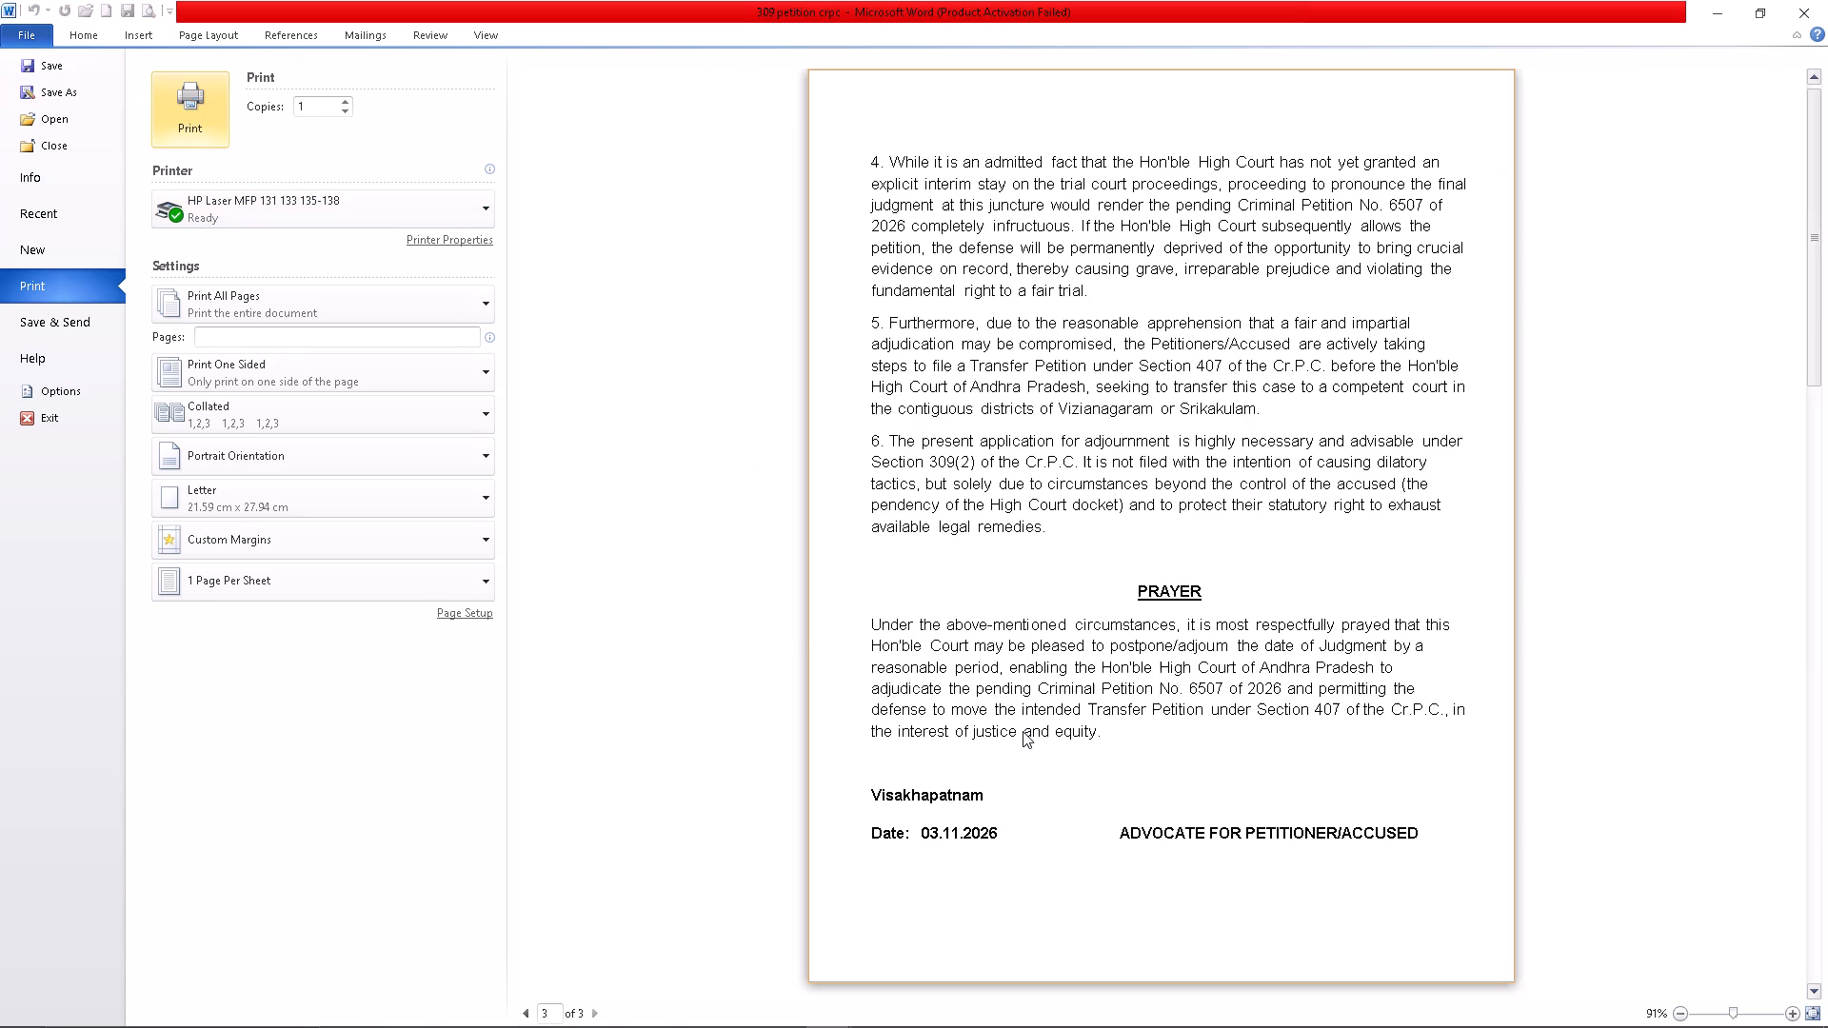
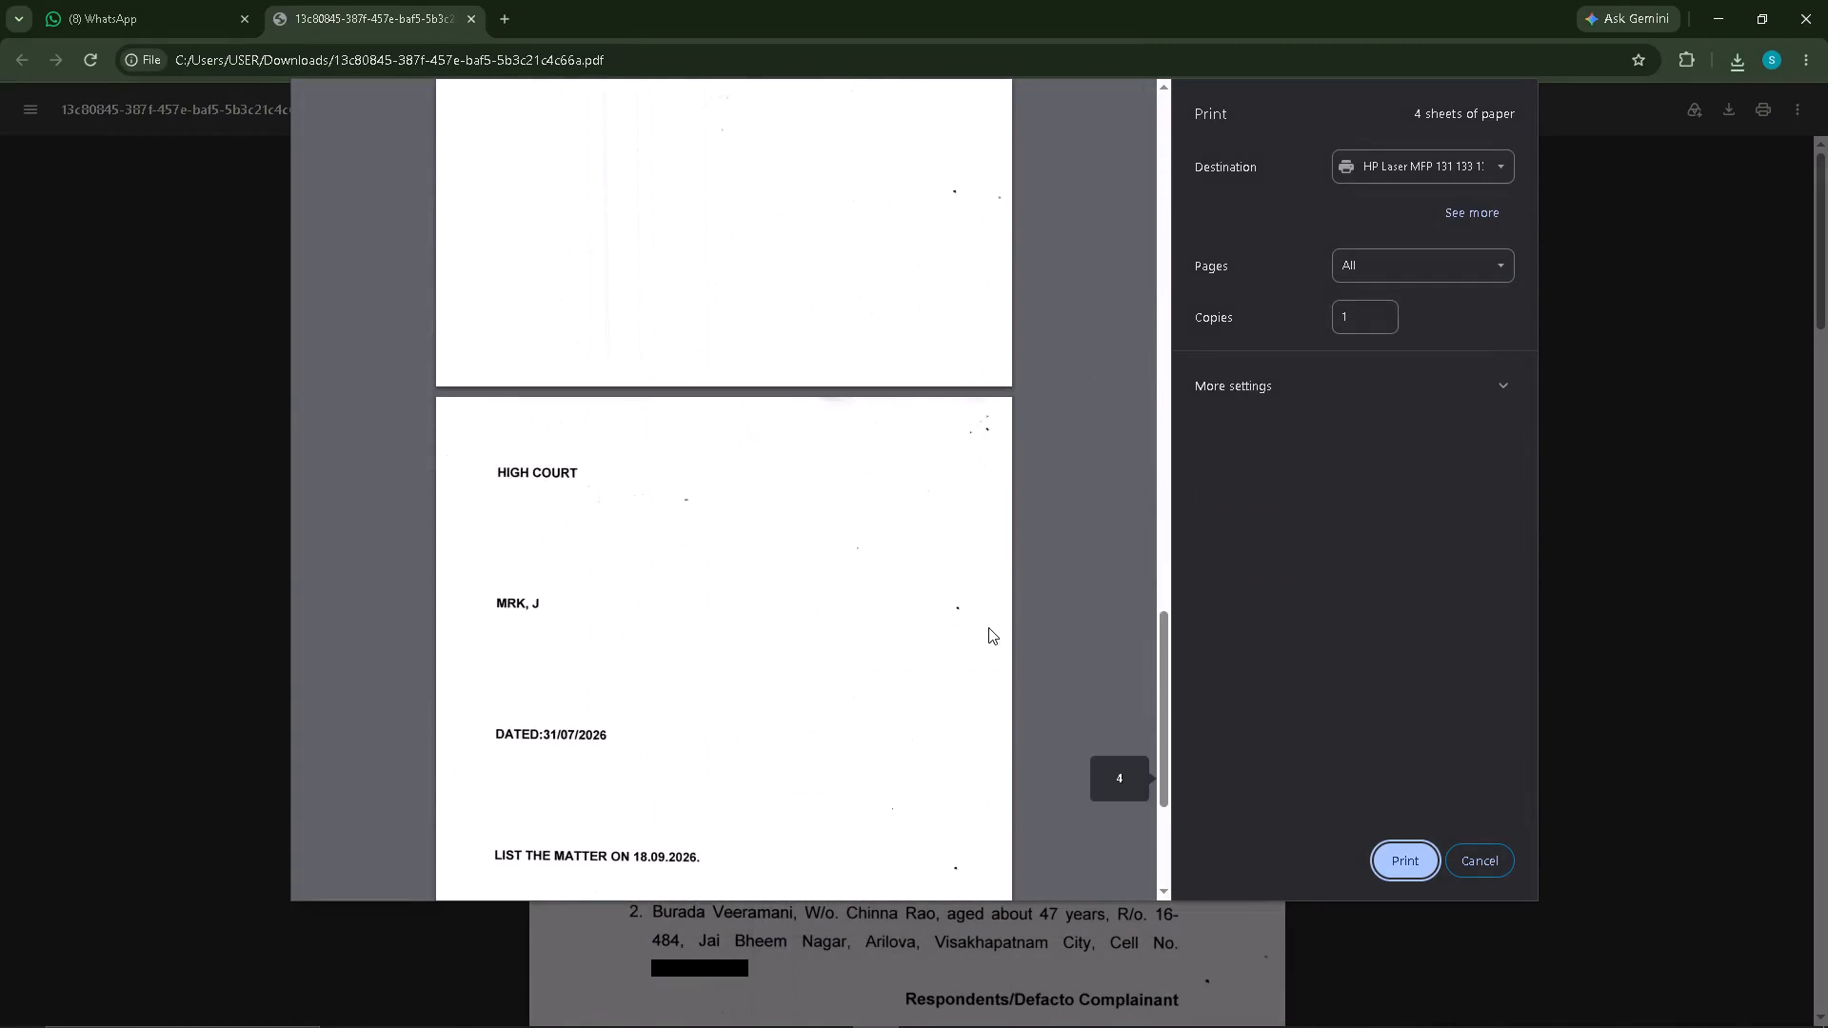
Print one copy of only pages 1 and 3 of the High Court show cause notice PDF, checking the preview first.
{"action": "scroll", "coordinate": [988, 627], "scroll_direction": "down", "scroll_amount": 8}
{"action": "scroll", "coordinate": [988, 639], "scroll_direction": "up", "scroll_amount": 9}
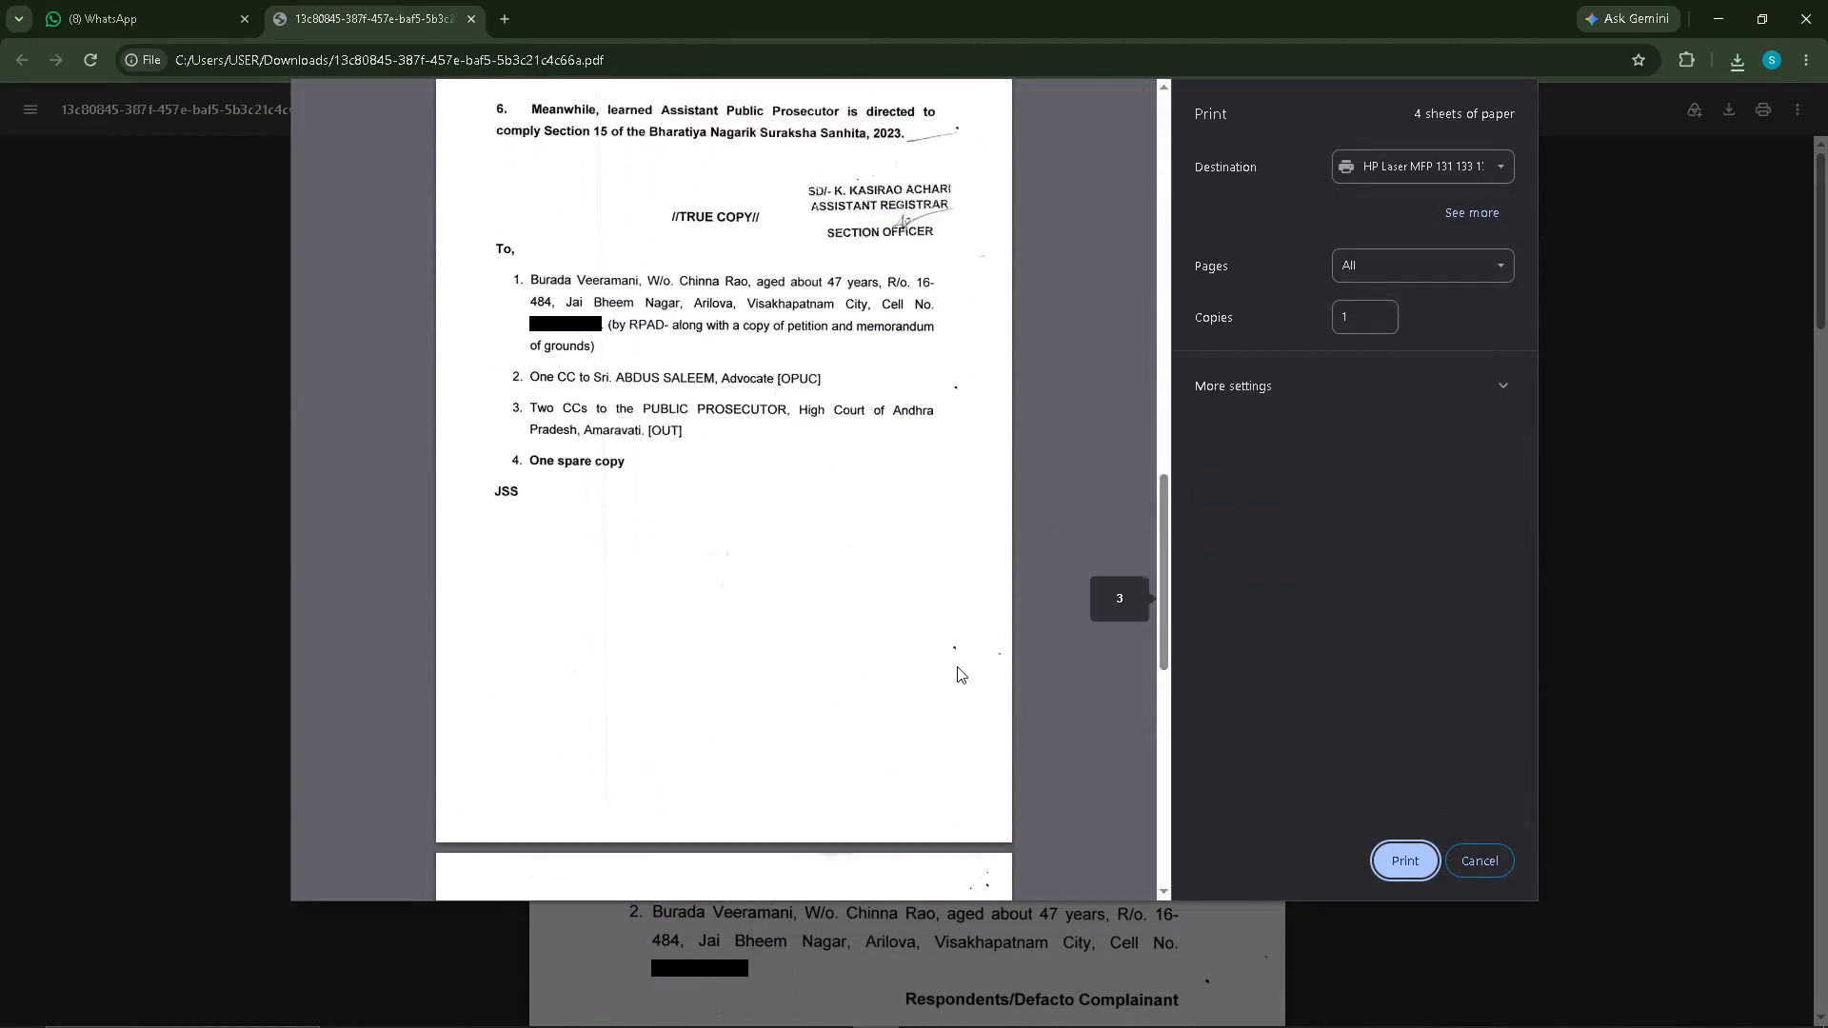
{"action": "scroll", "coordinate": [957, 666], "scroll_direction": "up", "scroll_amount": 15}
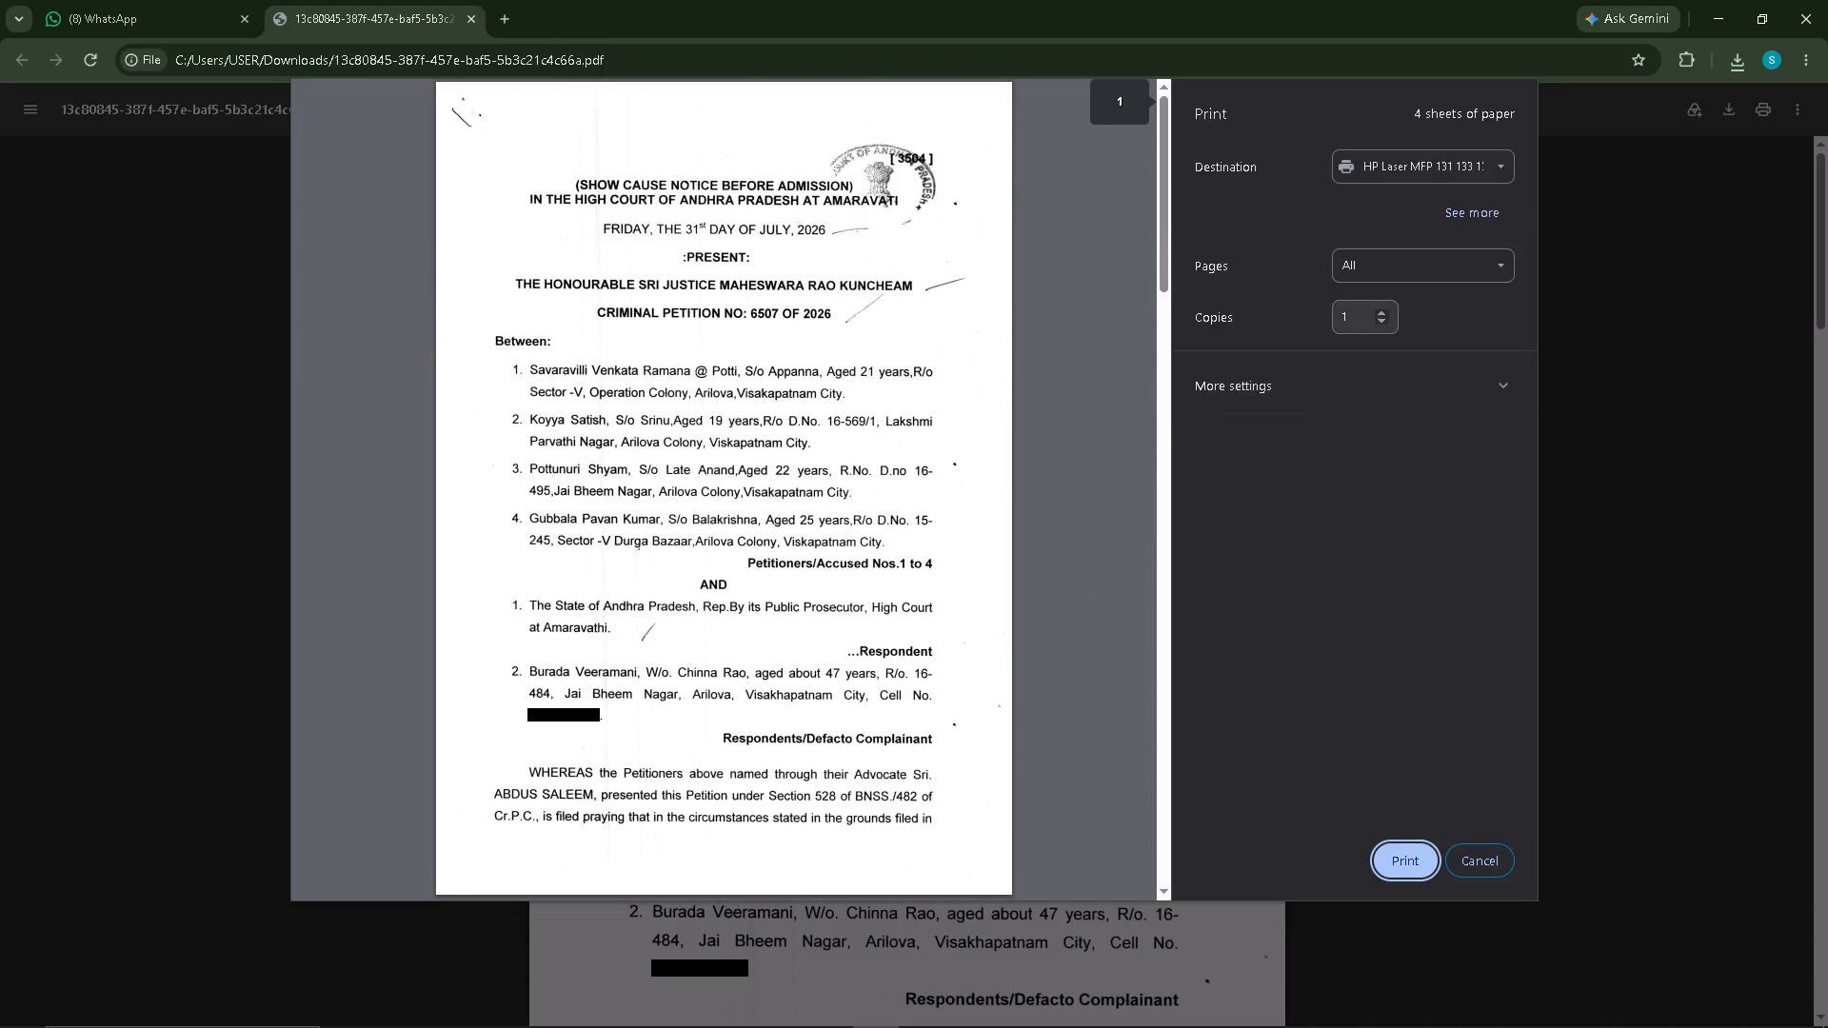
{"action": "left_click", "coordinate": [1363, 318]}
{"action": "left_click", "coordinate": [1366, 266]}
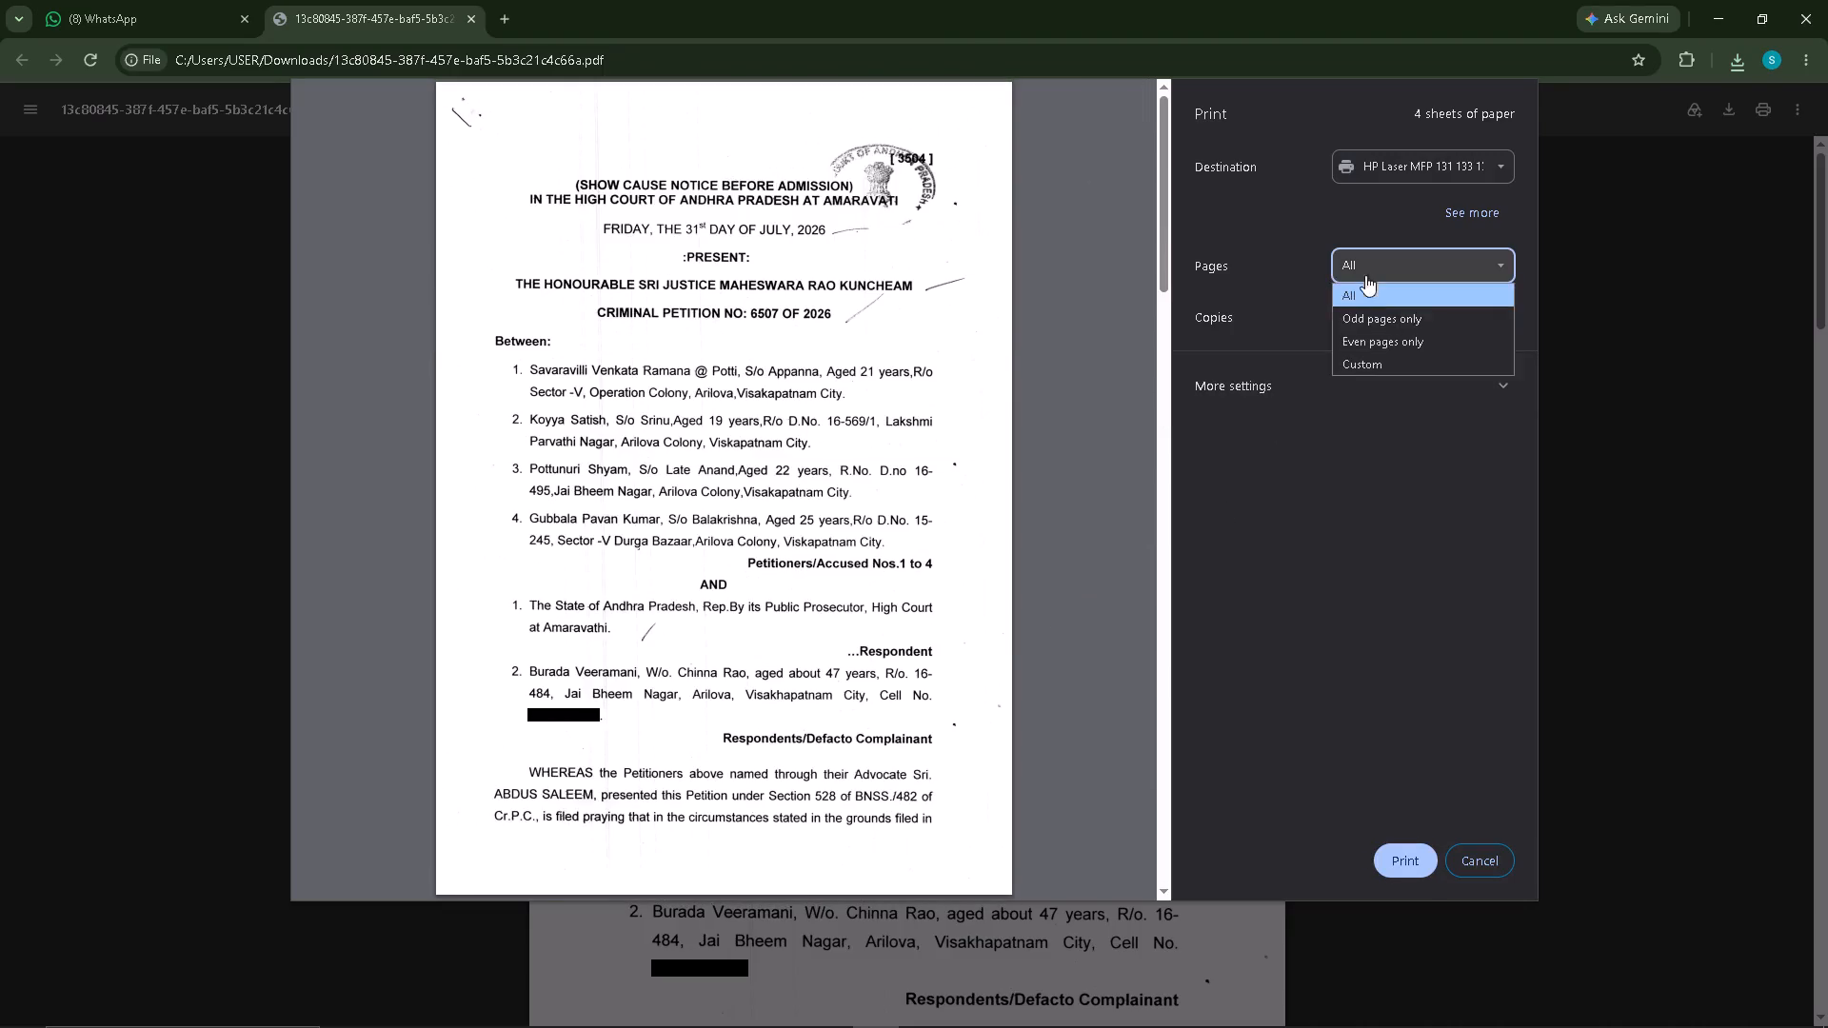
{"action": "left_click", "coordinate": [1392, 355]}
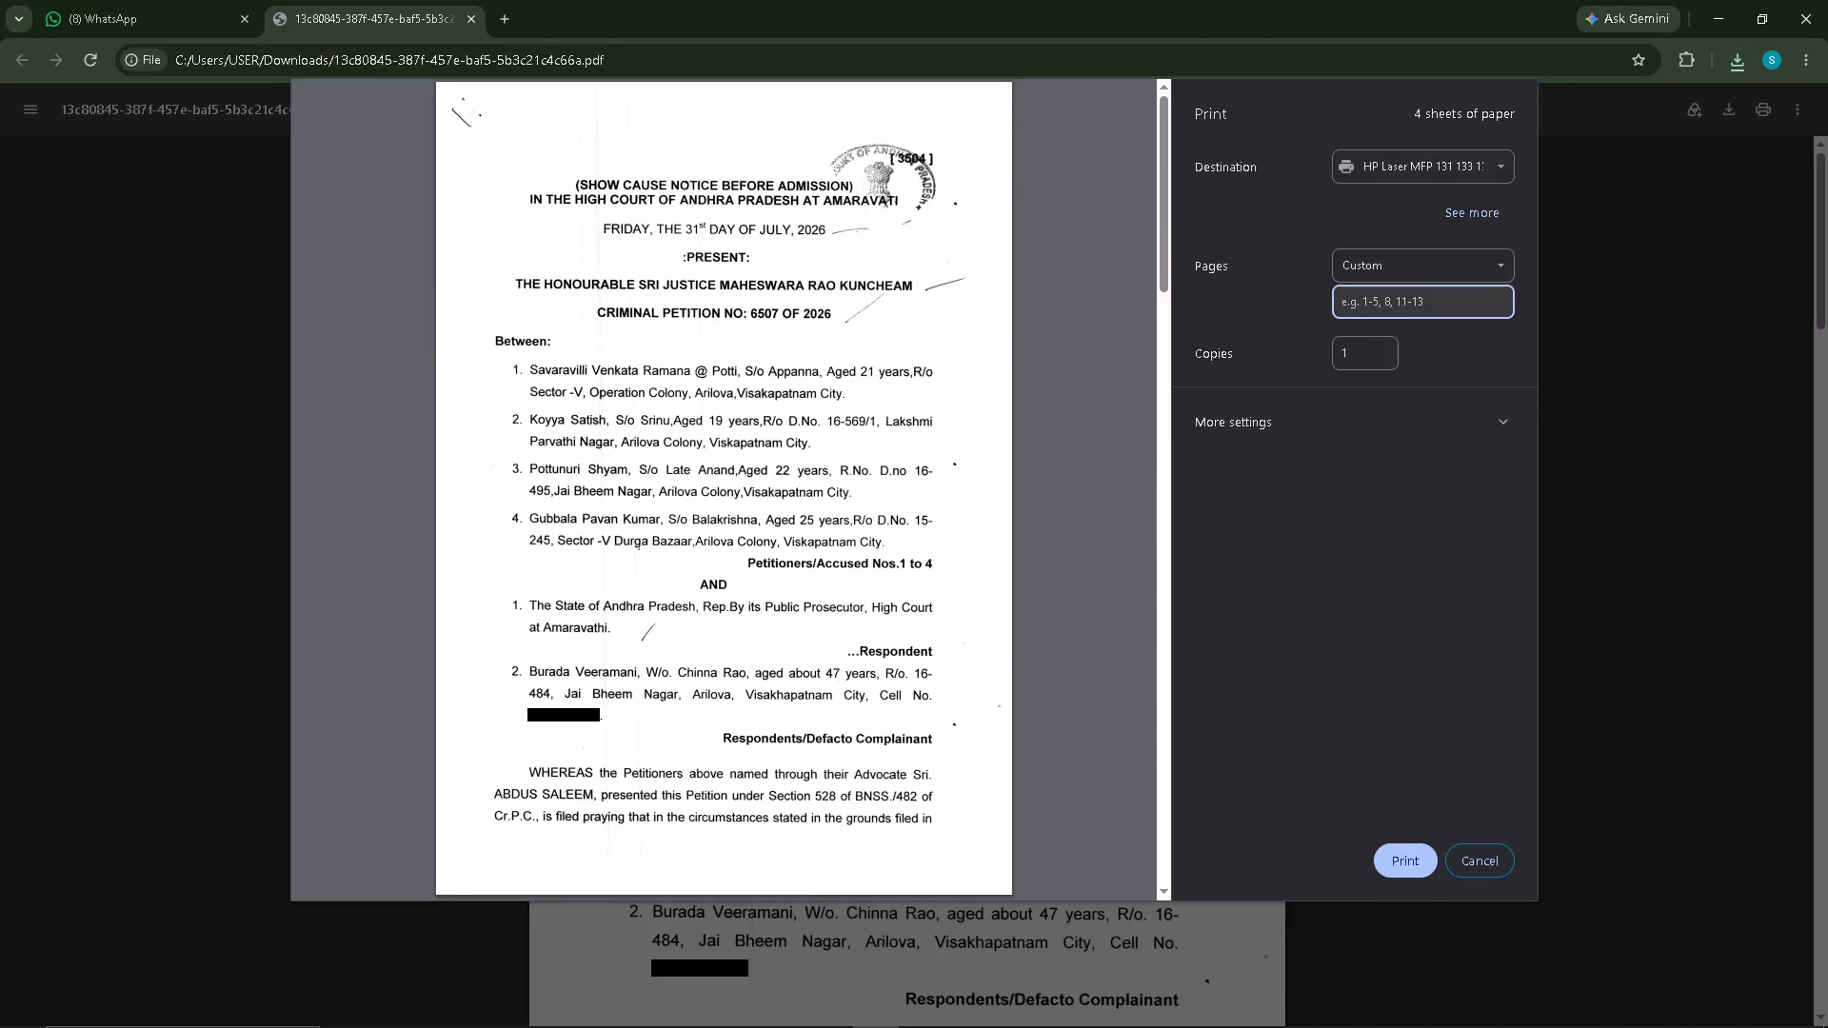
{"action": "left_click", "coordinate": [1354, 306]}
{"action": "key", "text": "1"}
{"action": "type", "text": ",3"}
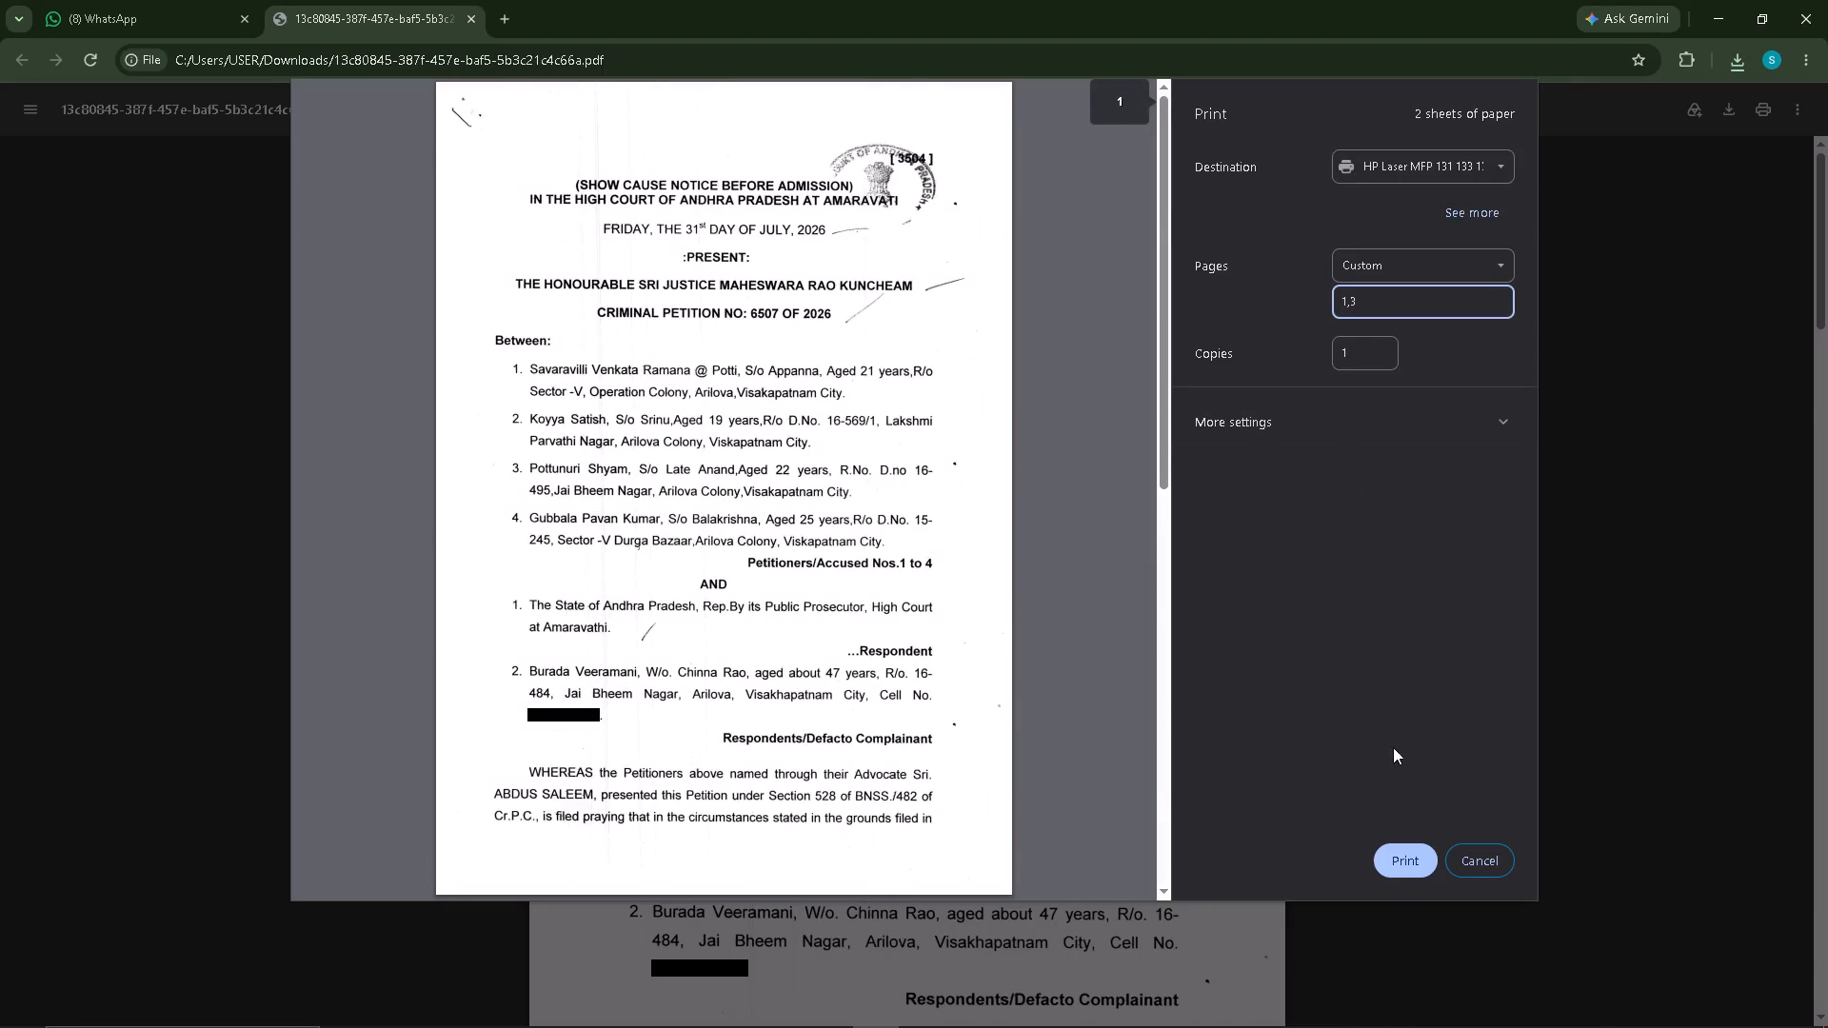
{"action": "scroll", "coordinate": [894, 510], "scroll_direction": "down", "scroll_amount": 12}
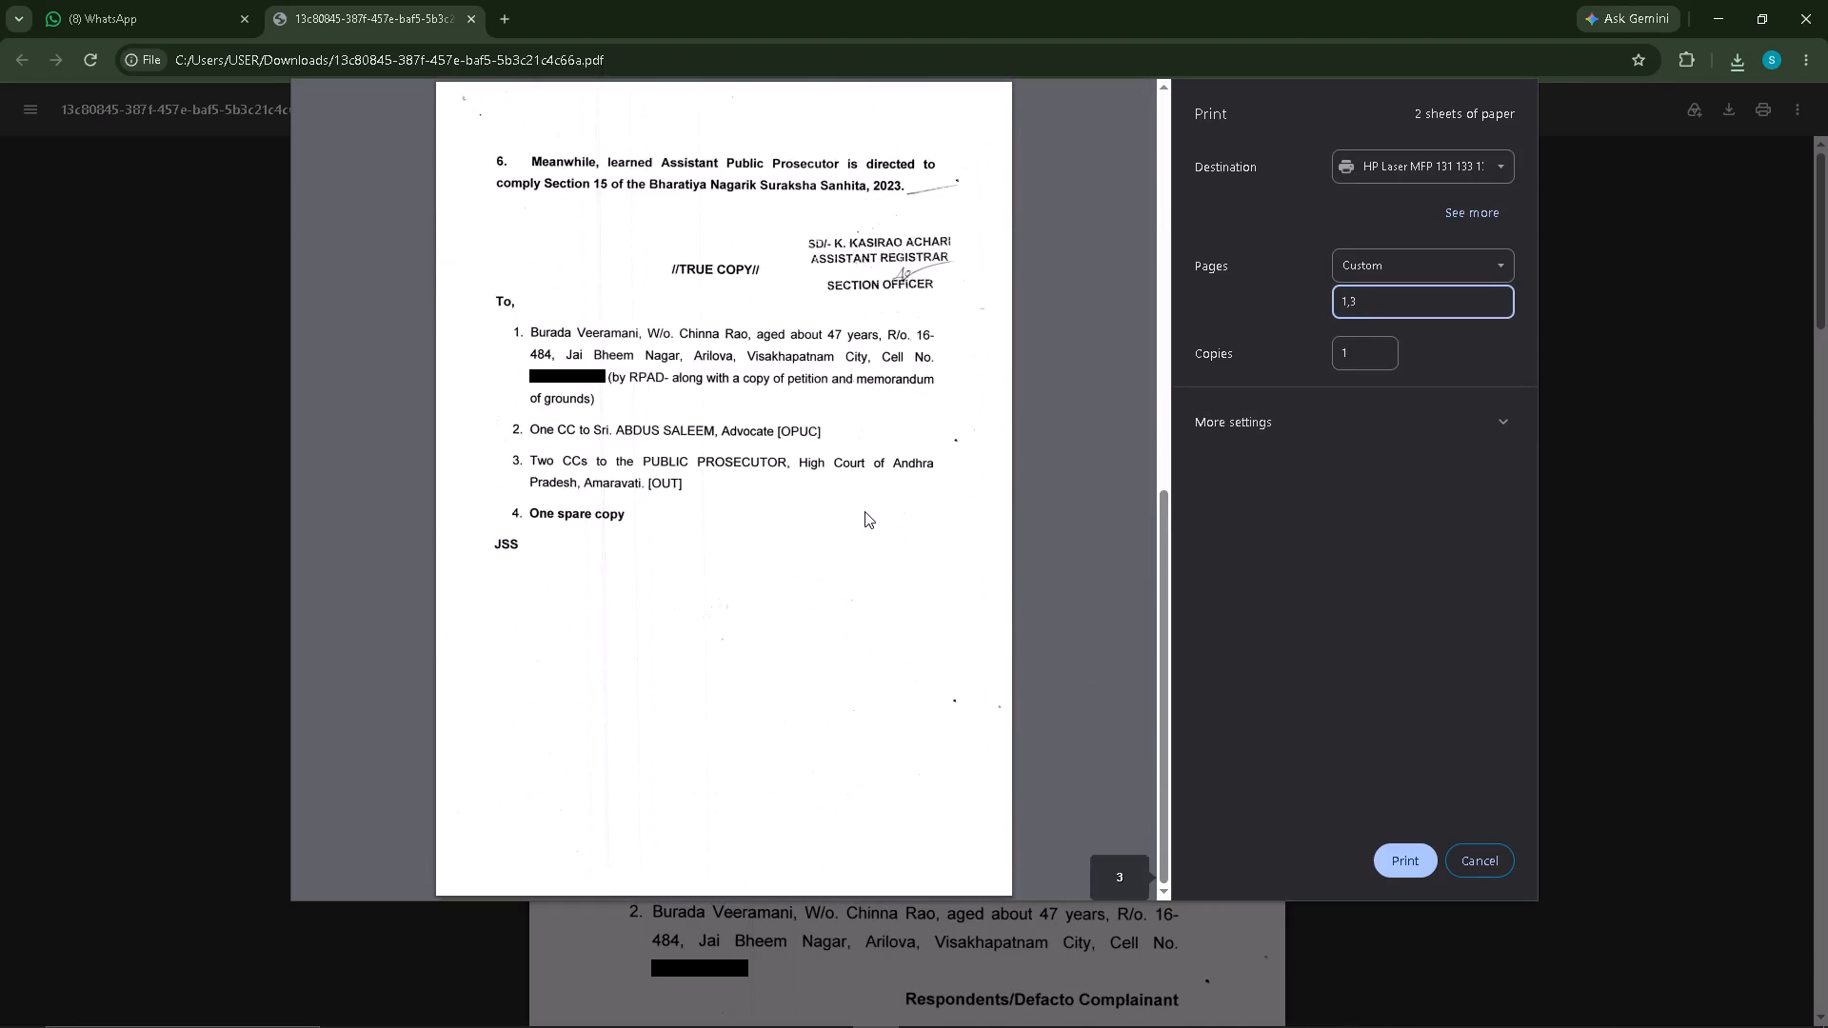
{"action": "scroll", "coordinate": [864, 511], "scroll_direction": "up", "scroll_amount": 13}
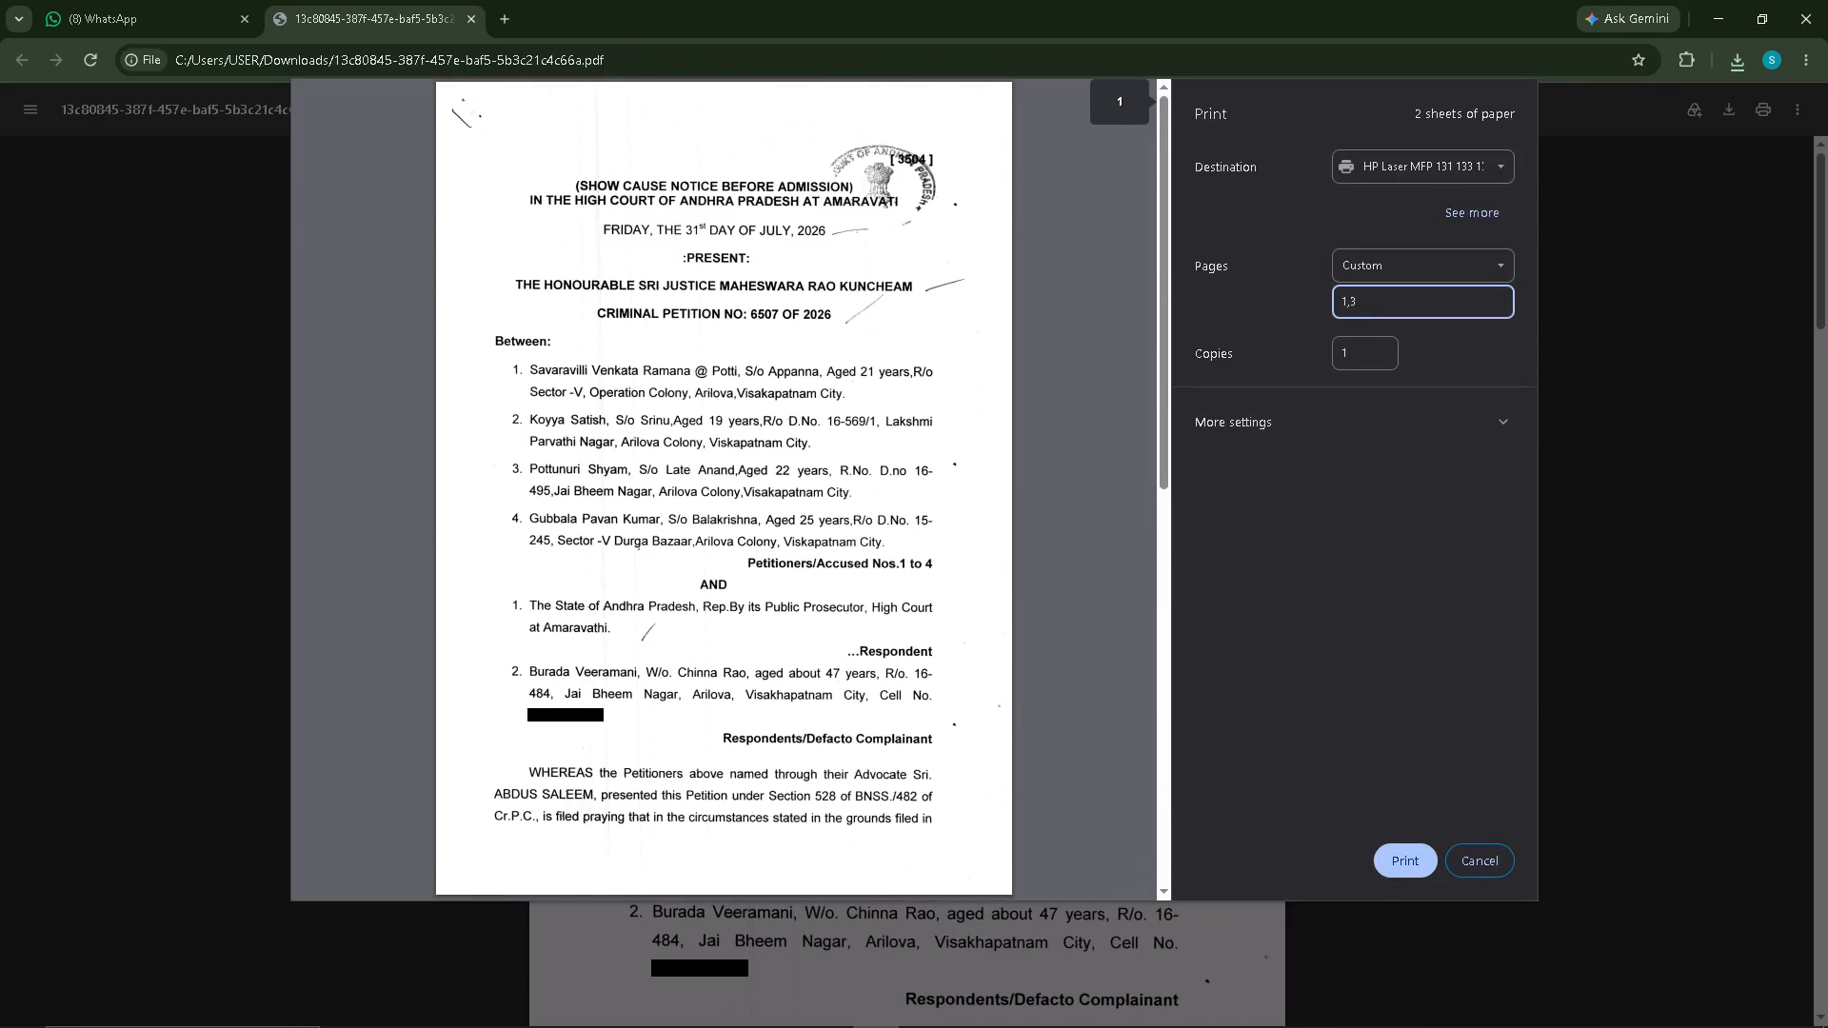
{"action": "left_click", "coordinate": [1417, 860]}
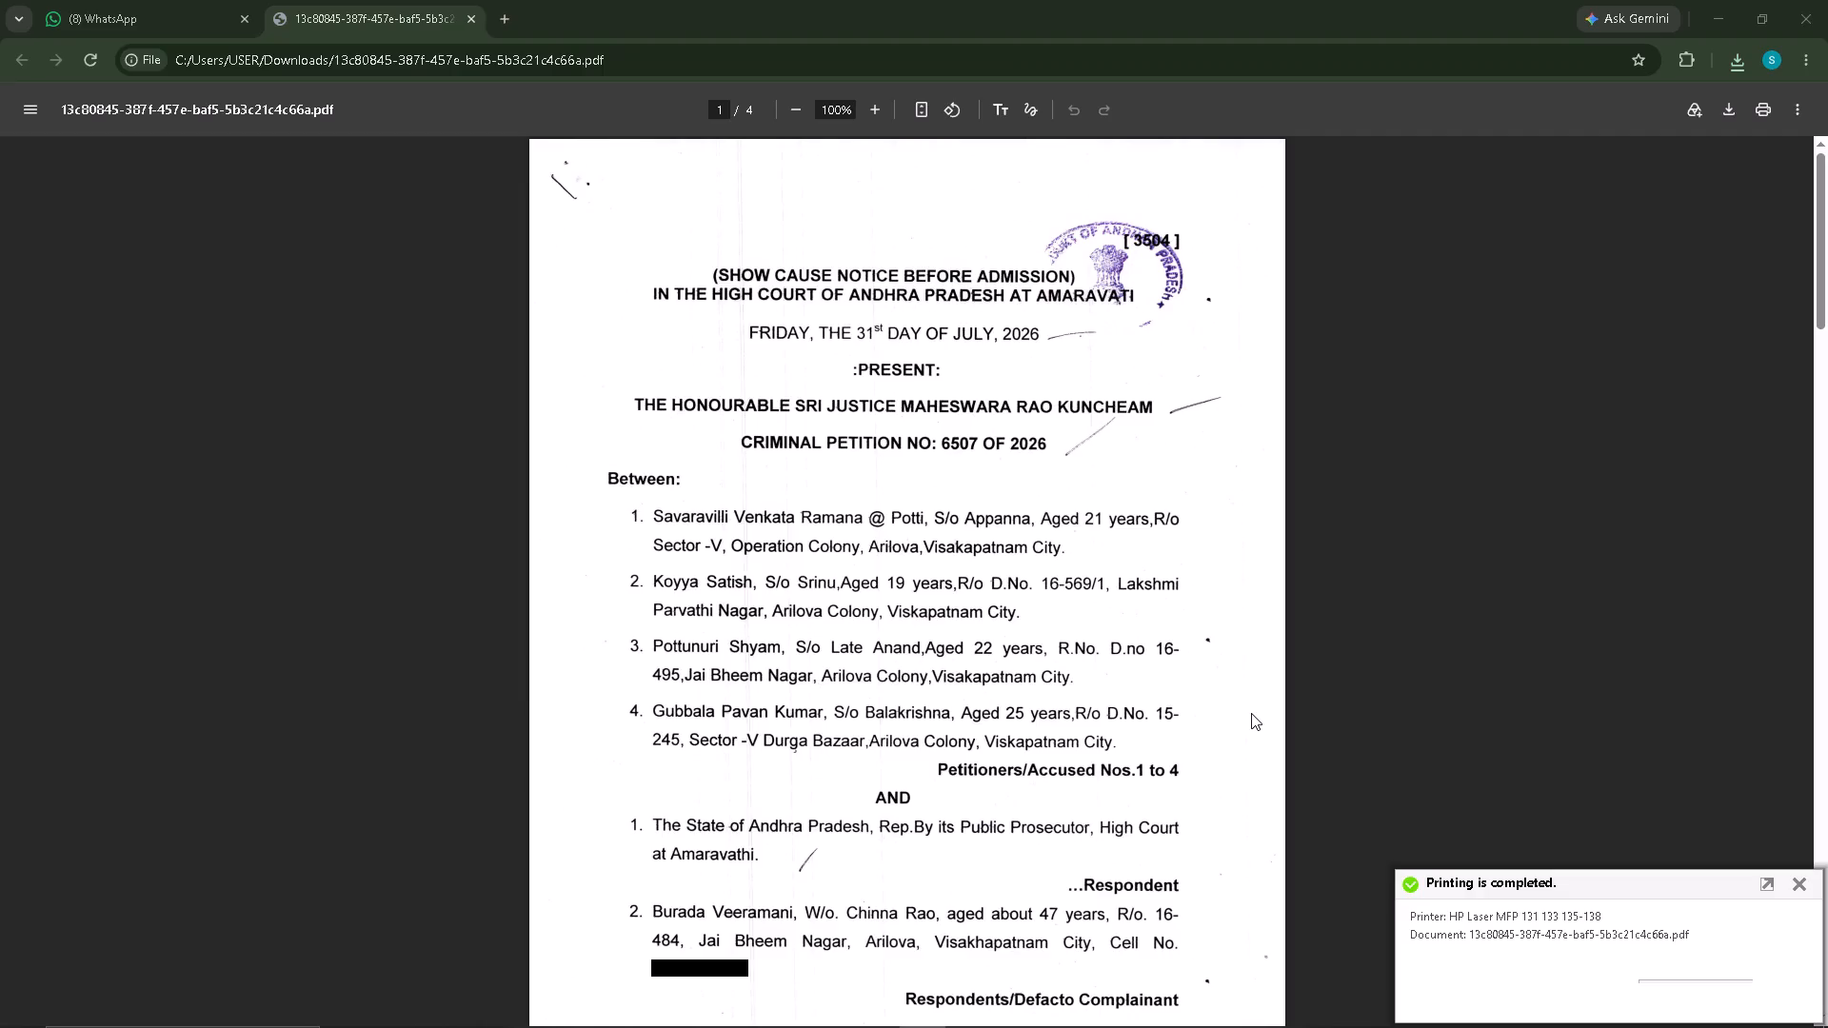
Print the remaining pages 2 and 4 of the High Court show cause notice PDF.
{"action": "key", "text": "ctrl+p"}
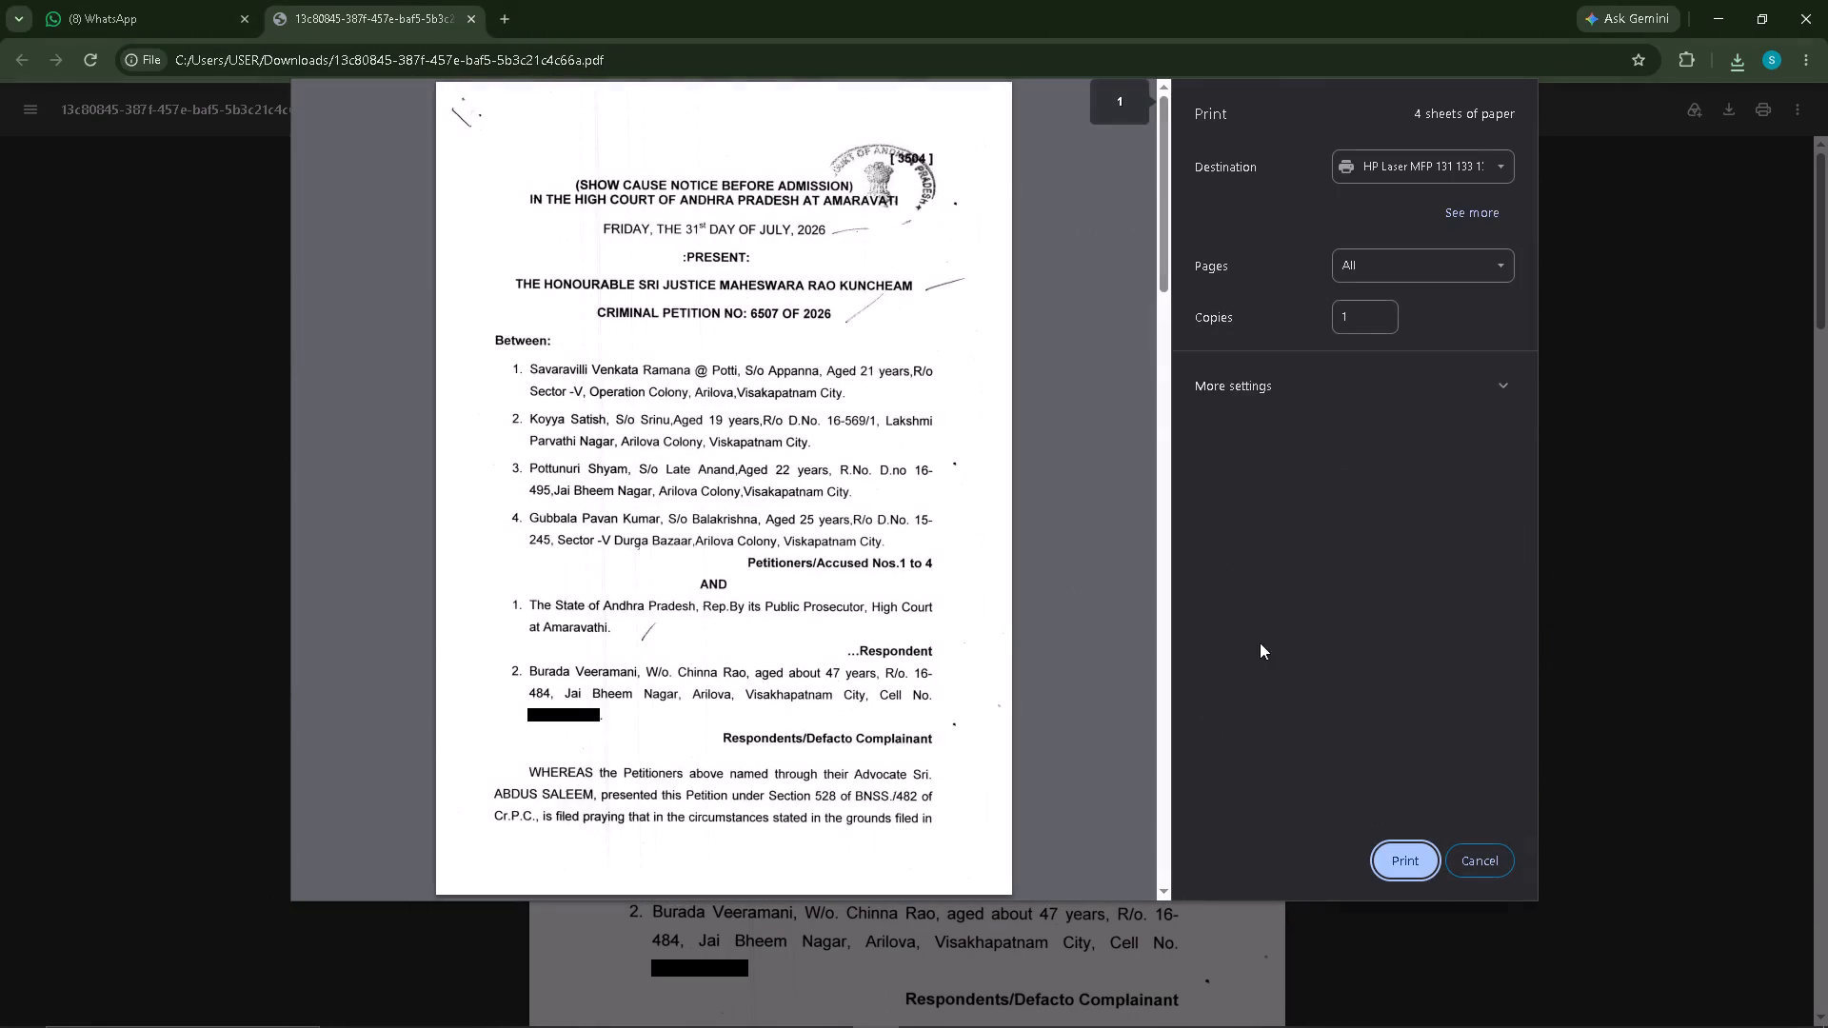
{"action": "left_click", "coordinate": [1436, 275]}
{"action": "left_click", "coordinate": [1410, 361]}
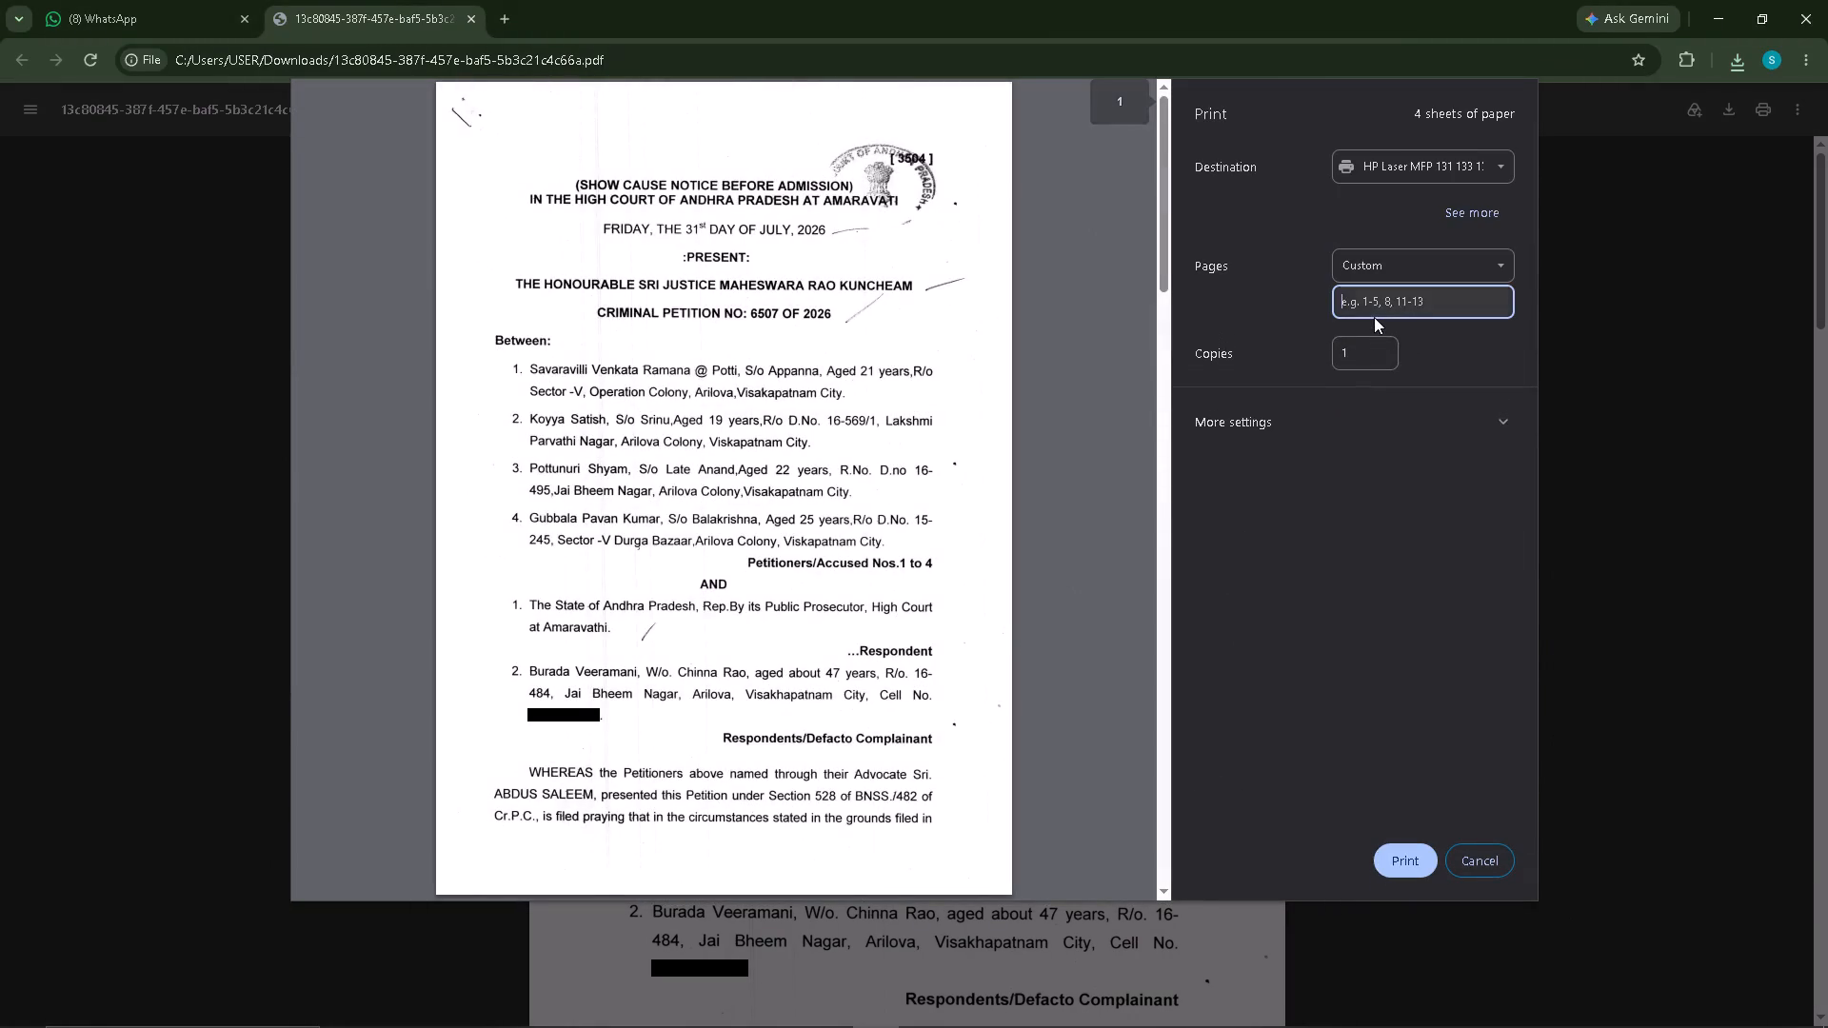
{"action": "type", "text": "2,"}
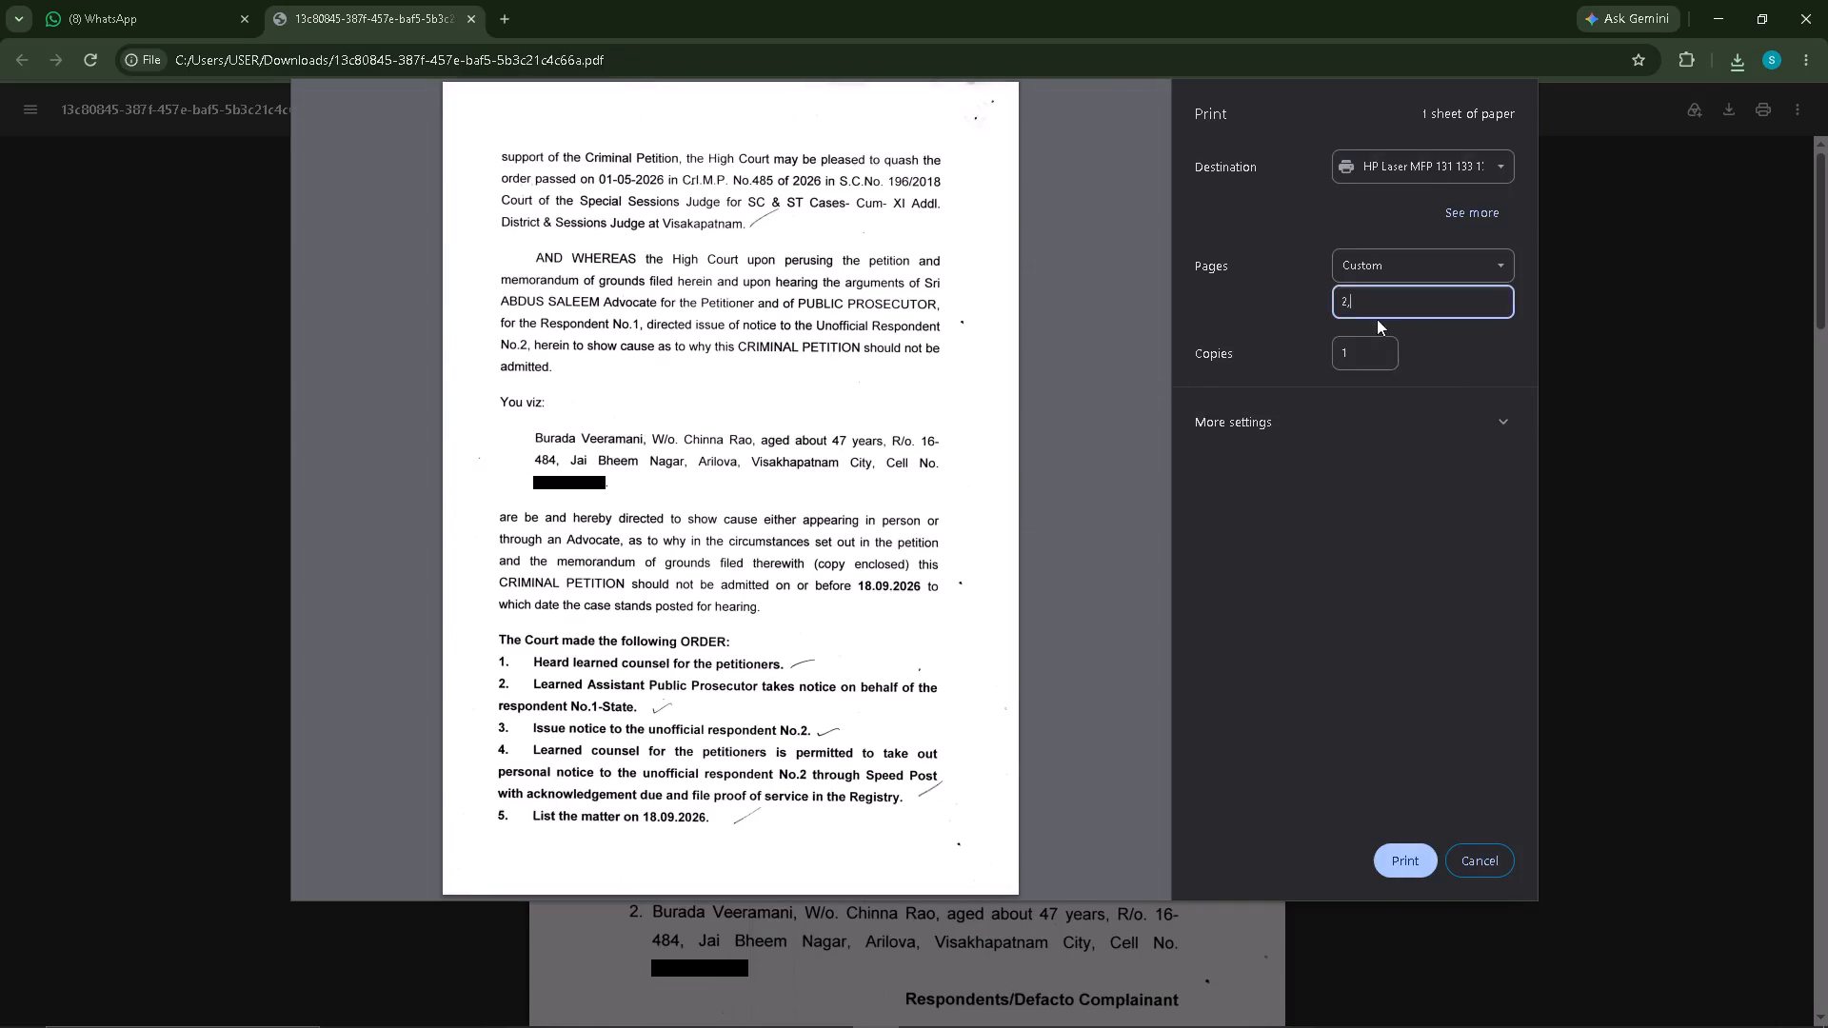
{"action": "key", "text": "4"}
{"action": "left_click", "coordinate": [1397, 856]}
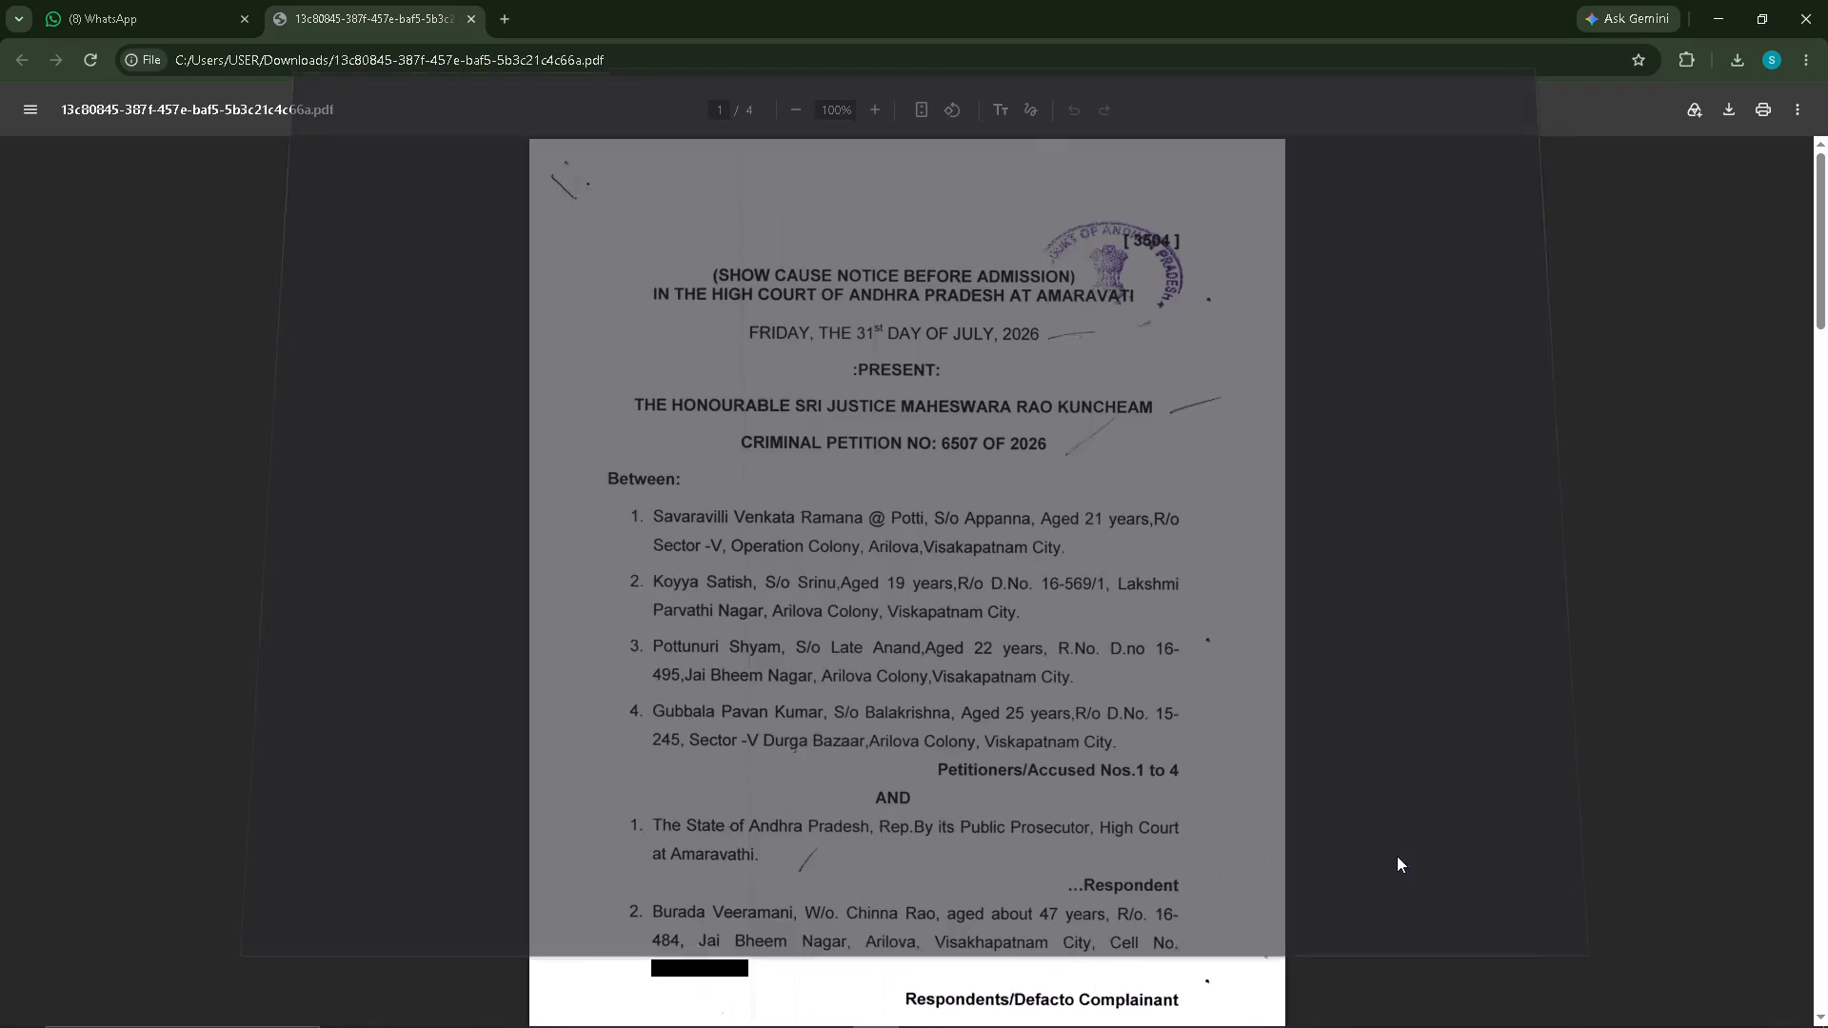